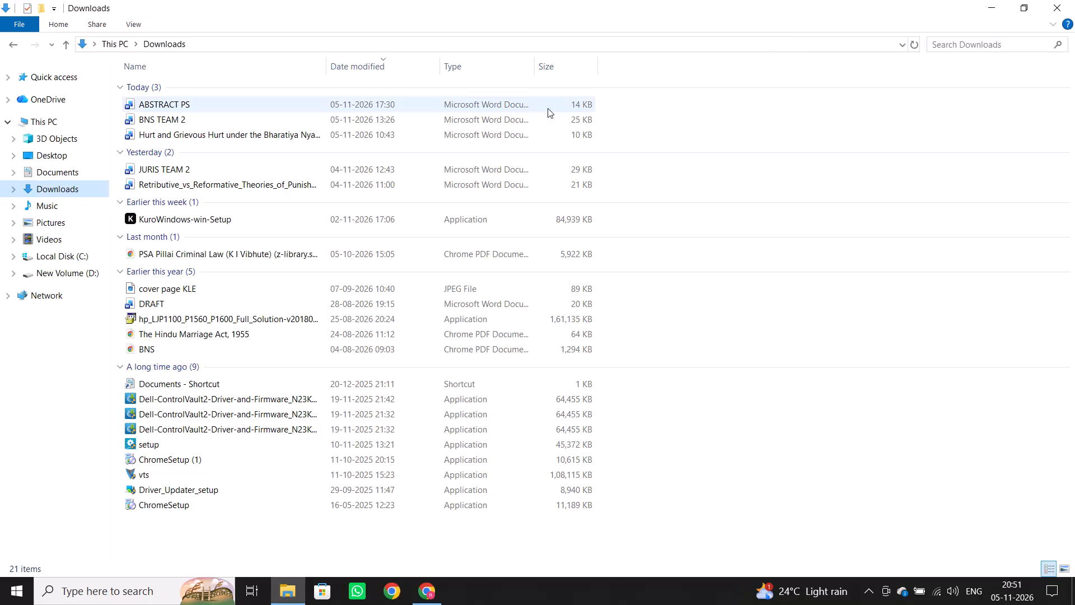
Open the Word document JURIS TEAM 2 from the Downloads folder.
{"action": "double_click", "coordinate": [339, 170]}
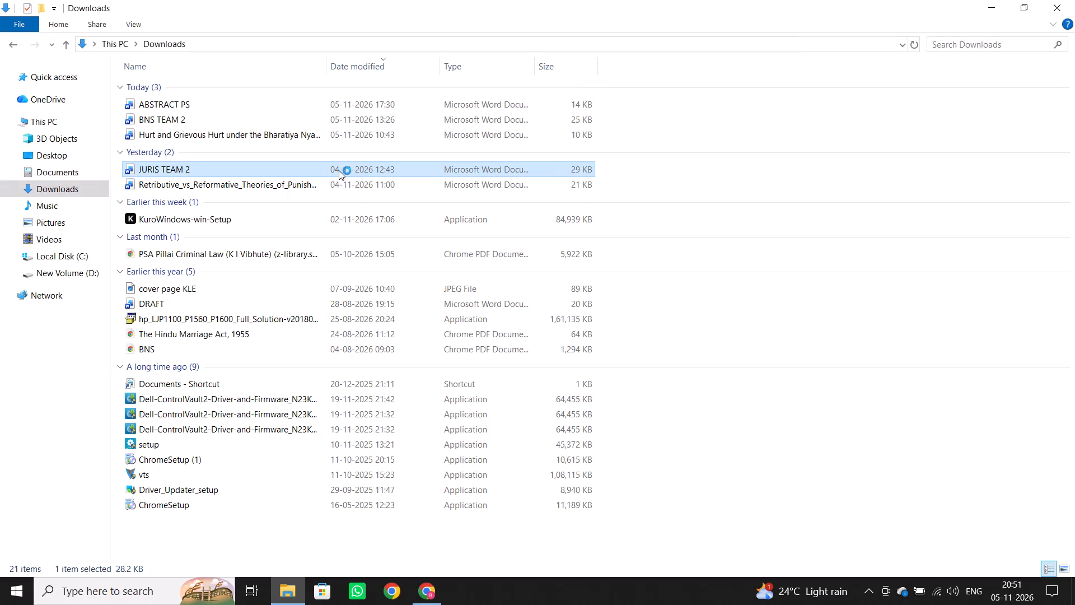
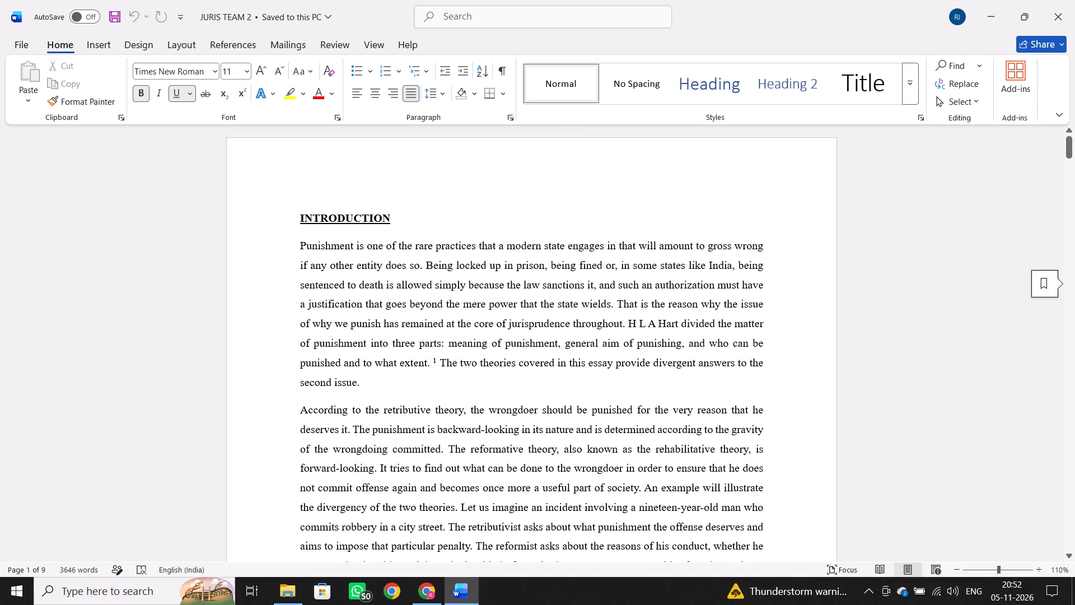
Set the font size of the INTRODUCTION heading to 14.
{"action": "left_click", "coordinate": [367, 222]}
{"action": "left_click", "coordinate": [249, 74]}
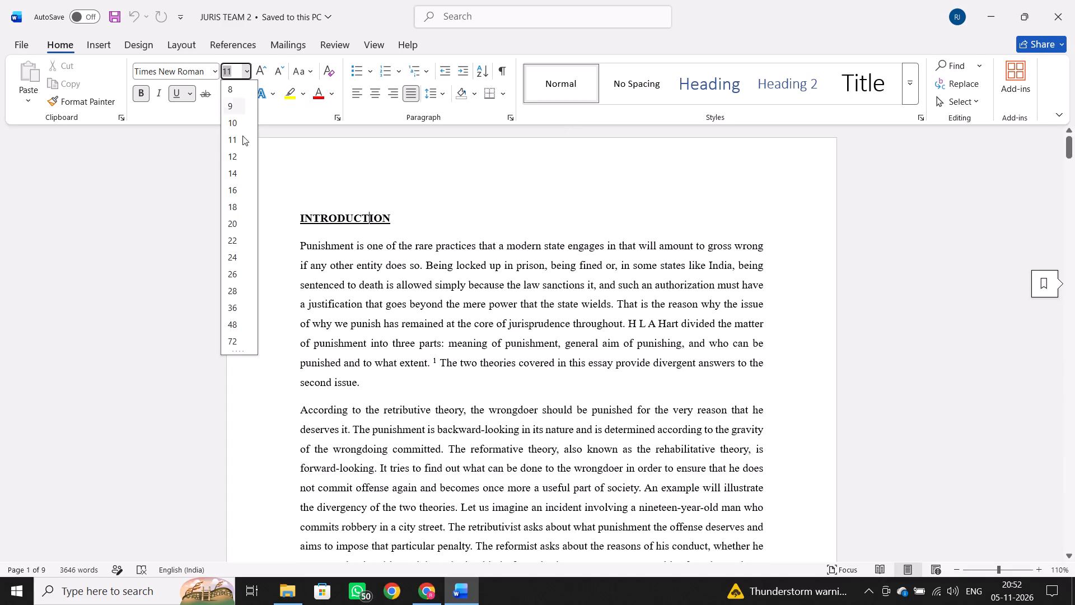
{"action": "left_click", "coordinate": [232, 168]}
Match the INTRODUCTION heading to the Conceptual and Theoretical Framework heading by setting its font size to 13.
{"action": "scroll", "coordinate": [394, 399], "scroll_direction": "down", "scroll_amount": 1}
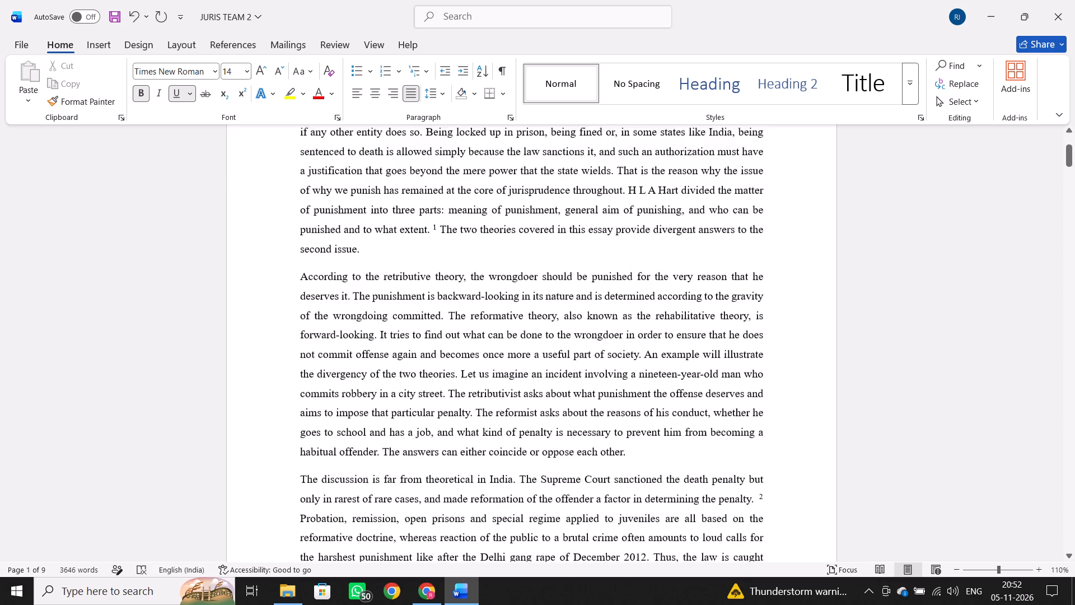
{"action": "scroll", "coordinate": [394, 399], "scroll_direction": "down", "scroll_amount": 3}
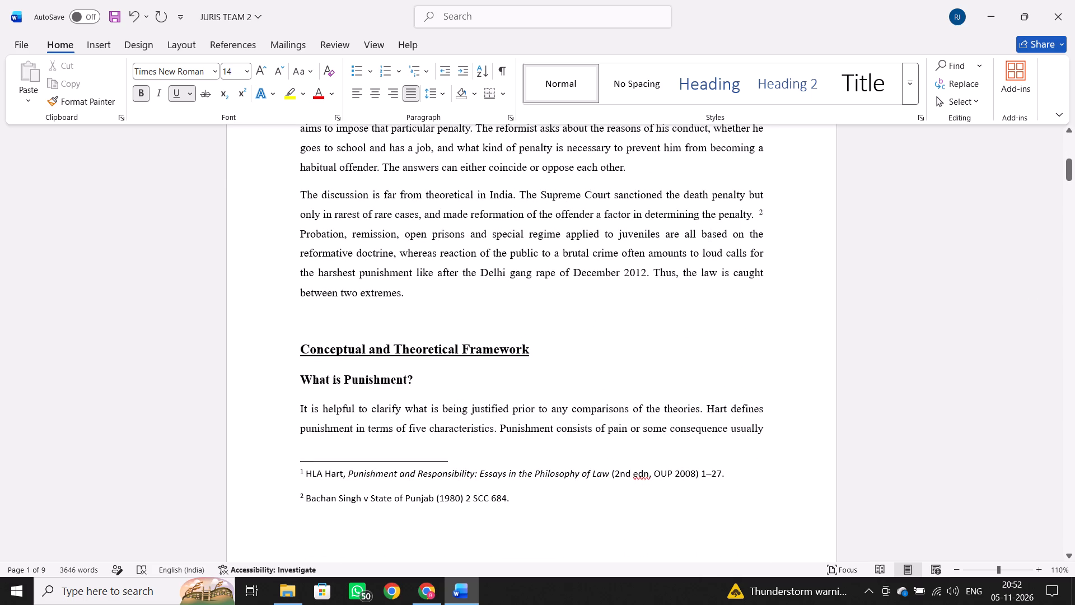
{"action": "left_click_drag", "start_coordinate": [536, 353], "coordinate": [535, 352]}
{"action": "left_click_drag", "start_coordinate": [535, 352], "coordinate": [291, 346]}
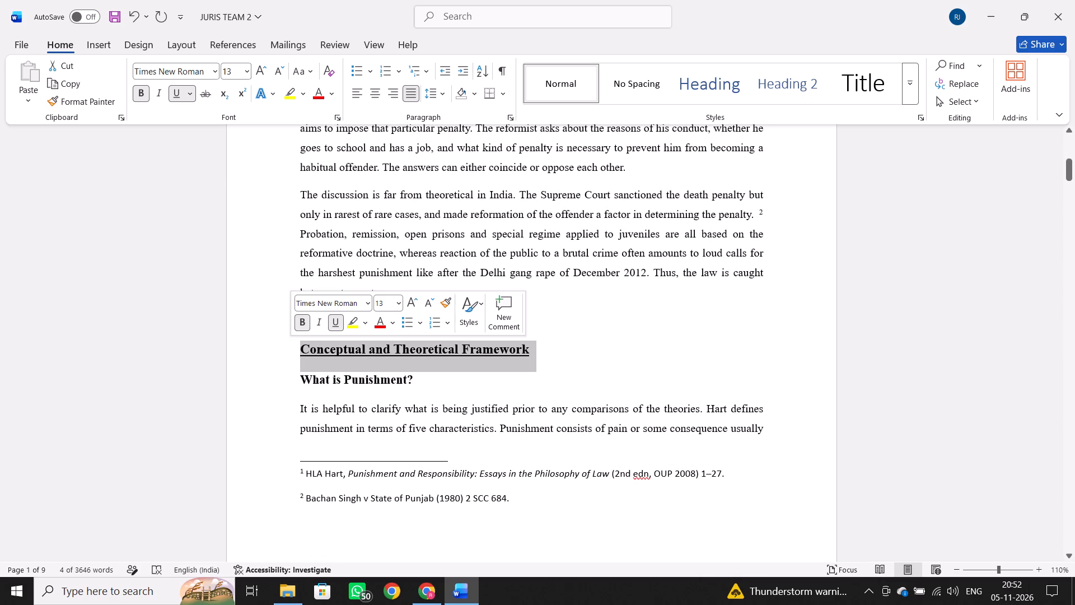
{"action": "left_click", "coordinate": [562, 359]}
{"action": "scroll", "coordinate": [562, 359], "scroll_direction": "up", "scroll_amount": 5}
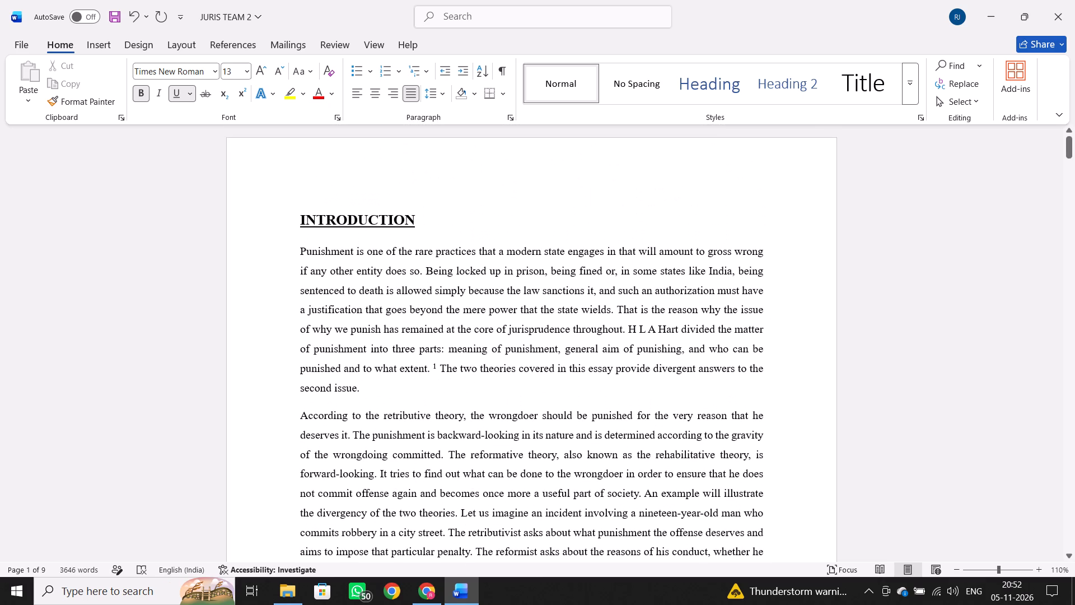
{"action": "left_click_drag", "start_coordinate": [441, 220], "coordinate": [291, 216]}
{"action": "key", "text": "ctrl+shift+p"}
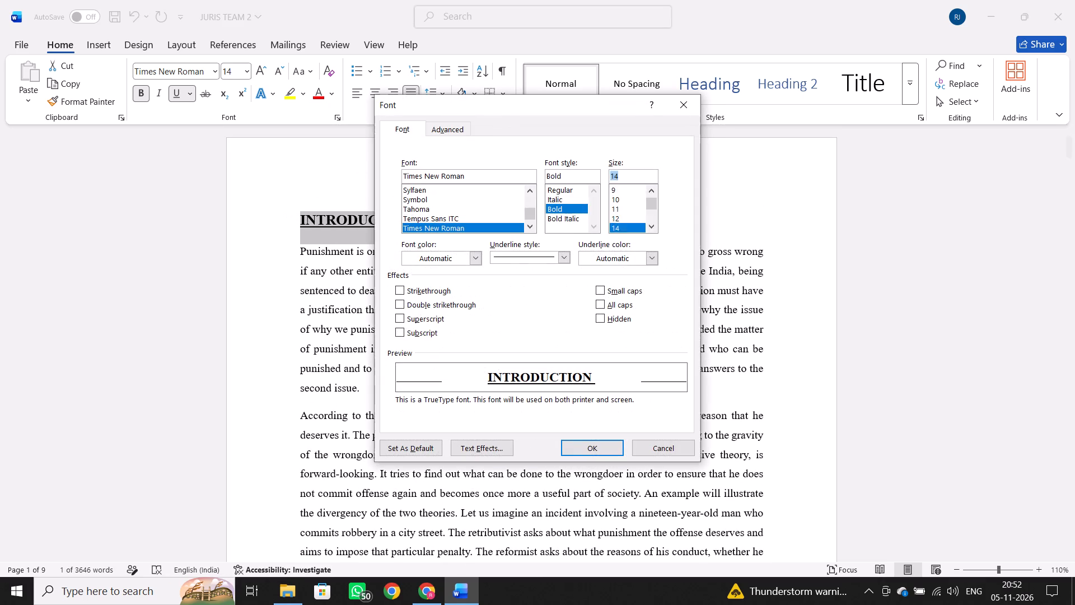
{"action": "type", "text": "13"}
{"action": "key", "text": "Return"}
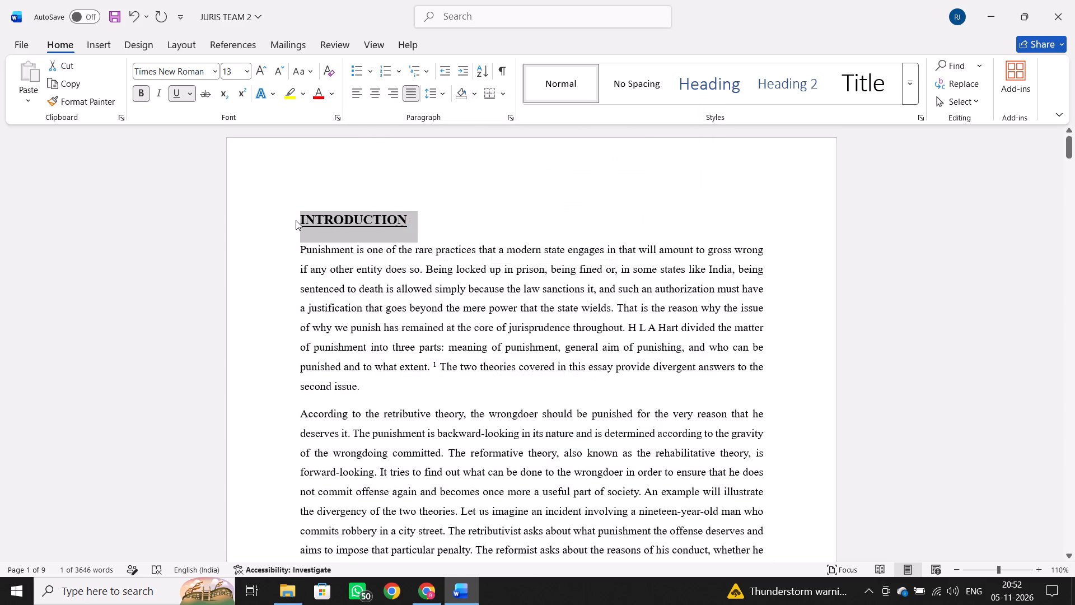
Insert a blank line above the INTRODUCTION heading and place the cursor on it.
{"action": "left_click", "coordinate": [301, 225]}
{"action": "key", "text": "Return"}
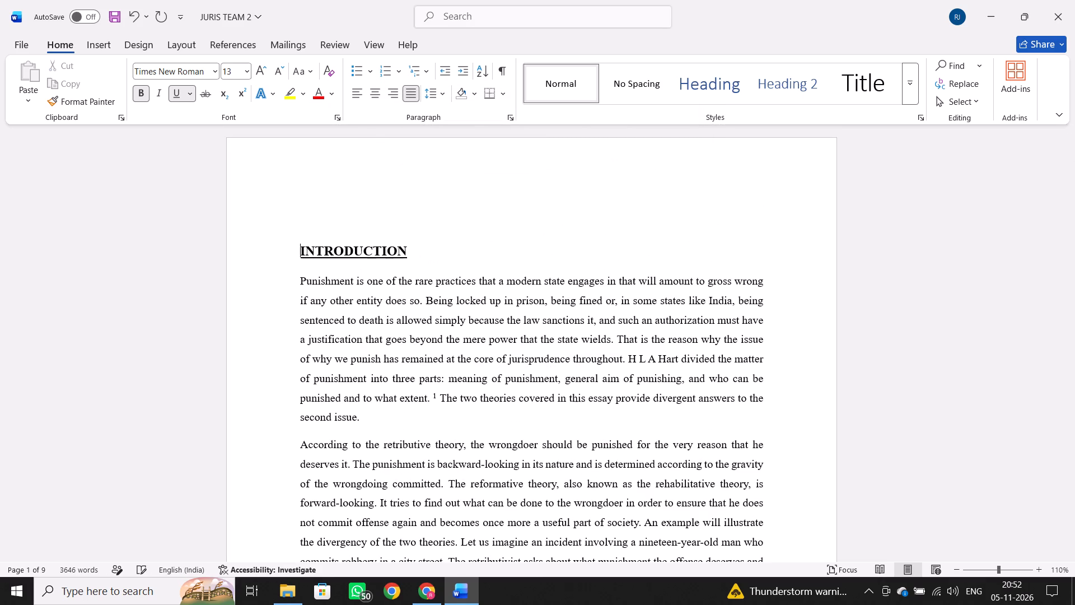
{"action": "key", "text": "Up"}
{"action": "key", "text": "Up"}
Switch to Chrome with the college profile and open the Jurisprudence class in Google Classroom.
{"action": "left_click", "coordinate": [427, 592]}
{"action": "left_click", "coordinate": [411, 407]}
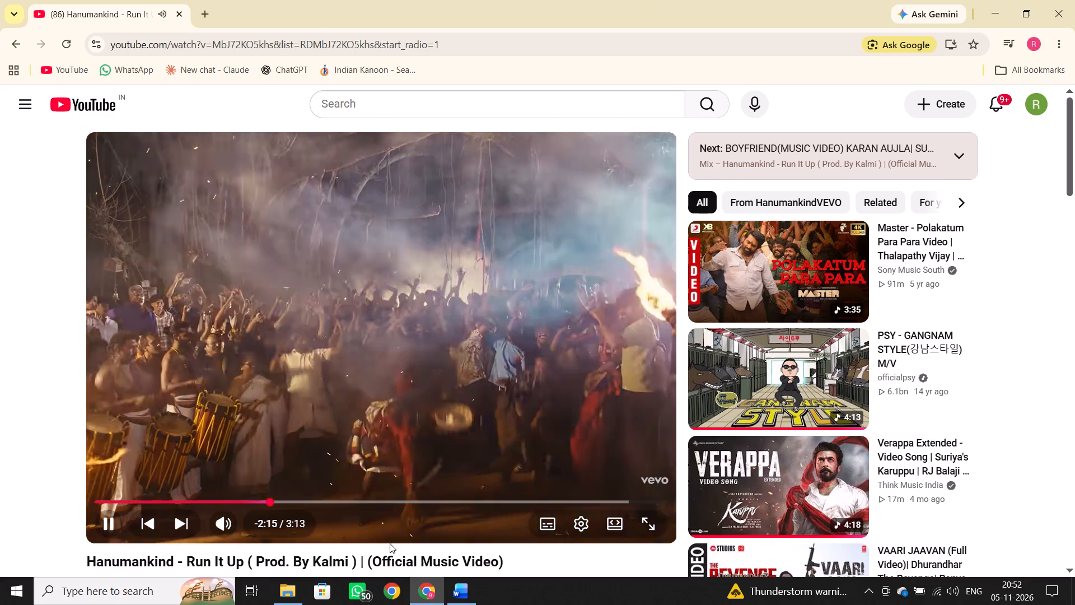
{"action": "double_click", "coordinate": [393, 600]}
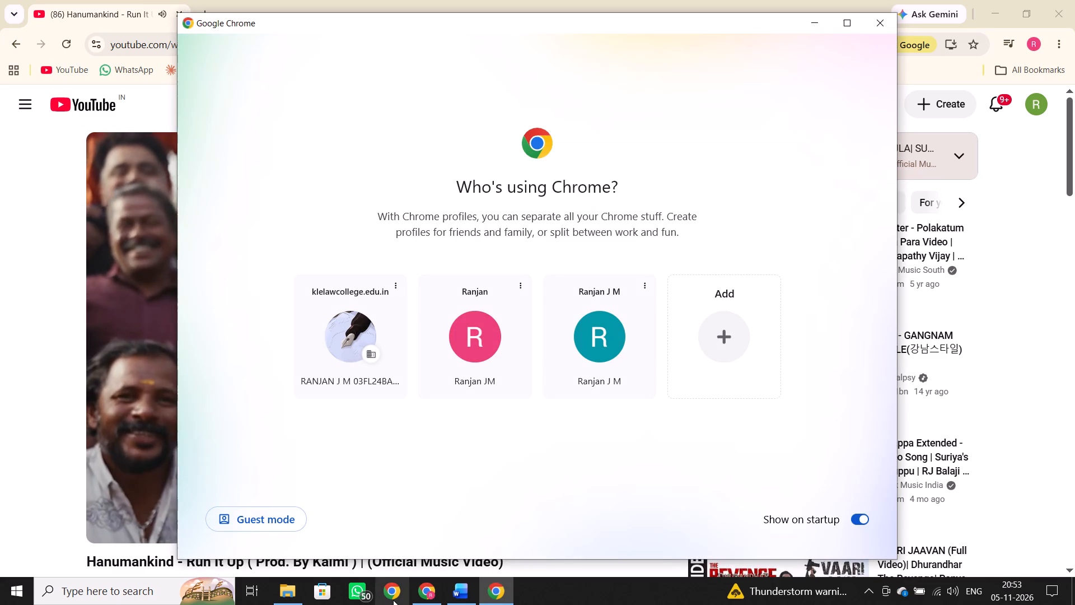
{"action": "left_click", "coordinate": [311, 351]}
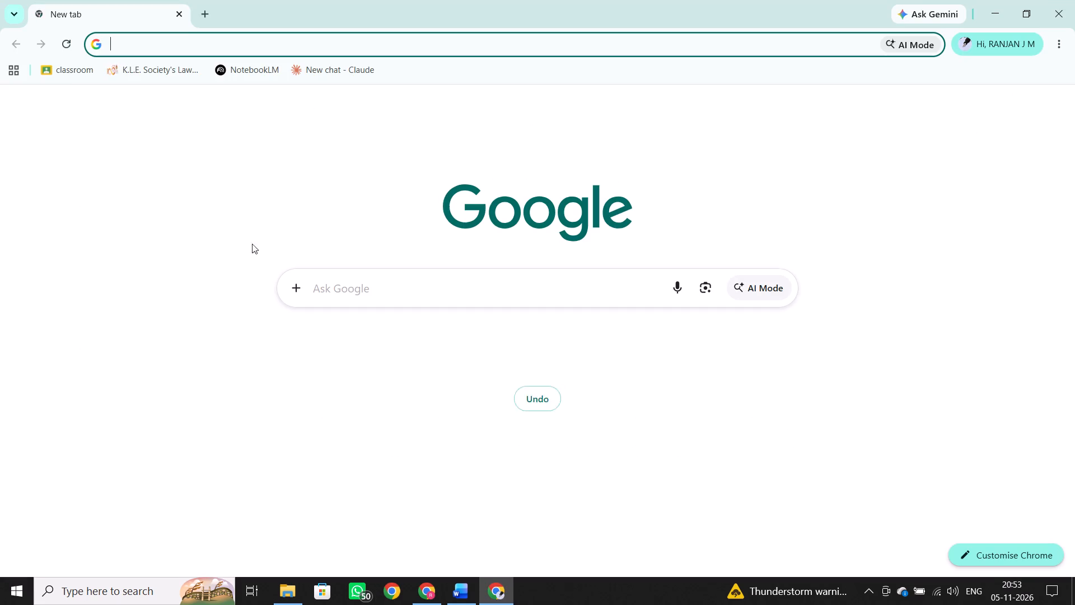
{"action": "left_click", "coordinate": [66, 72]}
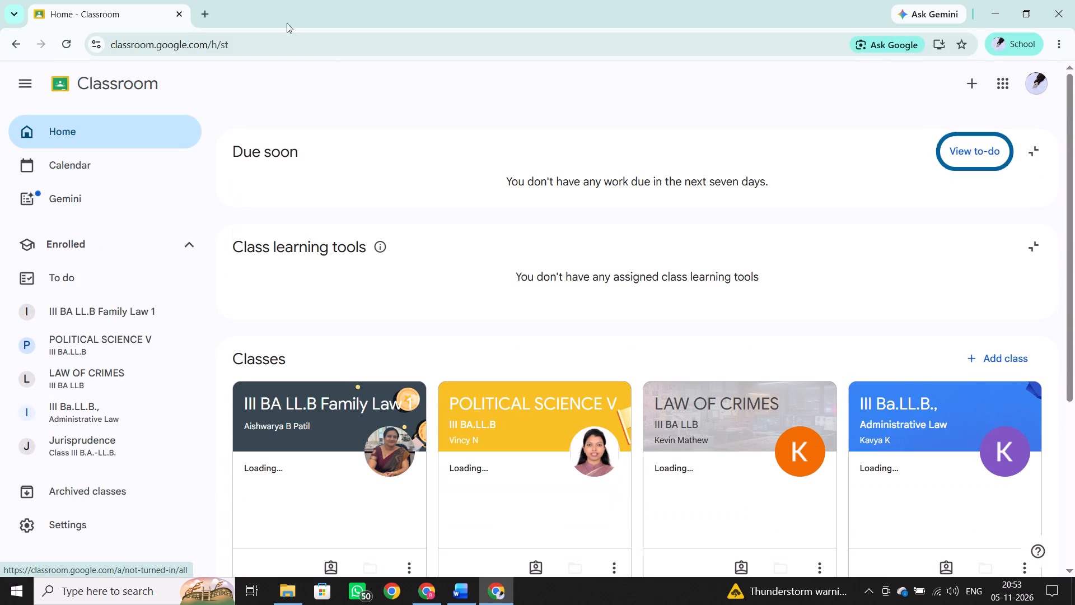
{"action": "scroll", "coordinate": [358, 187], "scroll_direction": "down", "scroll_amount": 1}
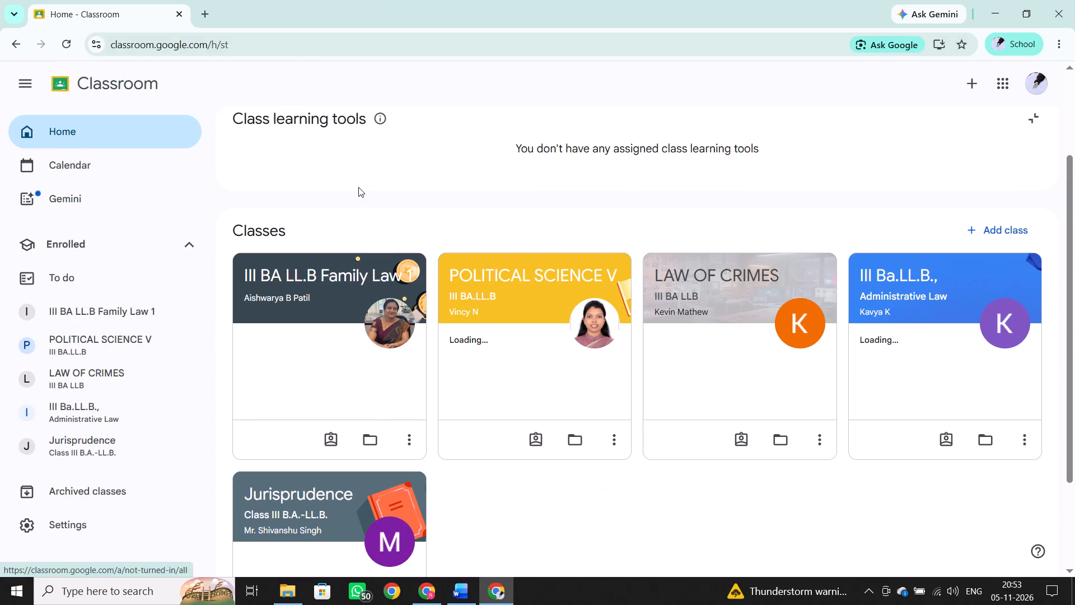
{"action": "scroll", "coordinate": [358, 187], "scroll_direction": "down", "scroll_amount": 1}
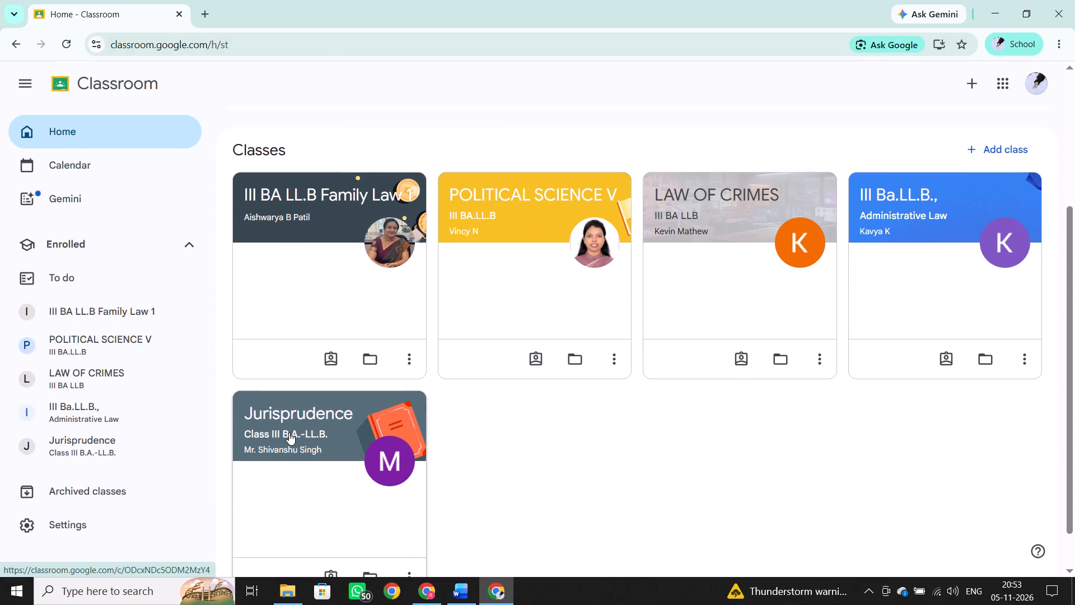
{"action": "left_click", "coordinate": [289, 432]}
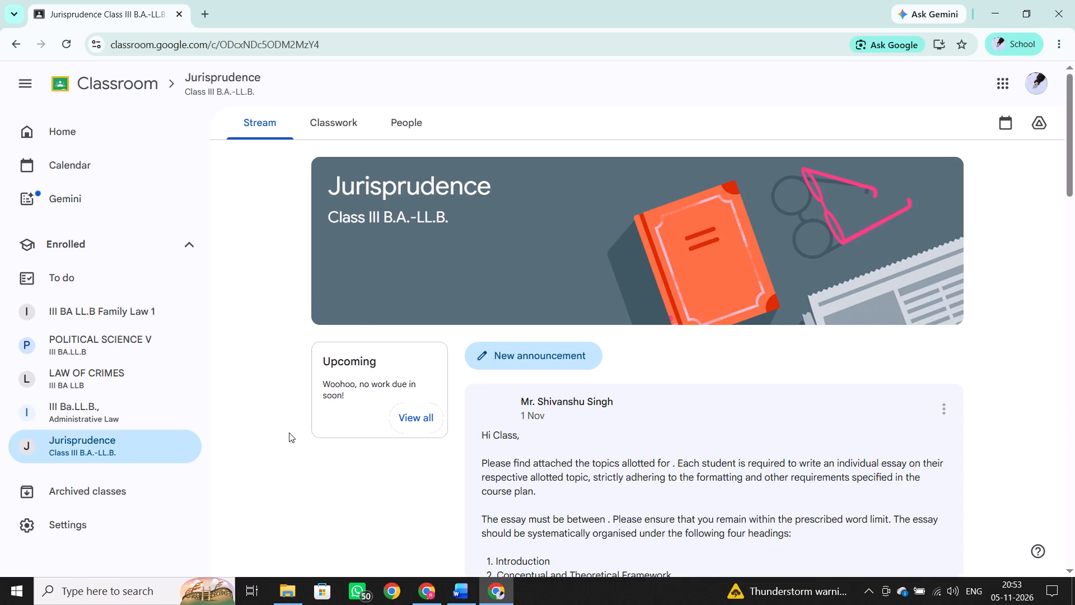
Open the BA - LLB TEAM 2.doc attachment from the essay announcement in the class stream.
{"action": "scroll", "coordinate": [289, 432], "scroll_direction": "down", "scroll_amount": 3}
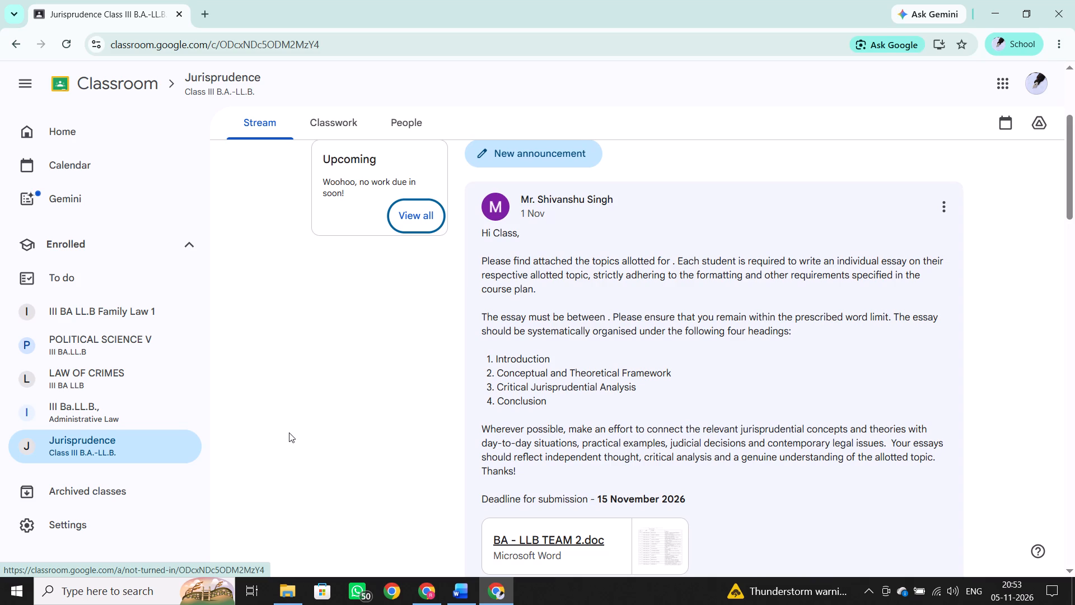
{"action": "scroll", "coordinate": [289, 432], "scroll_direction": "down", "scroll_amount": 2}
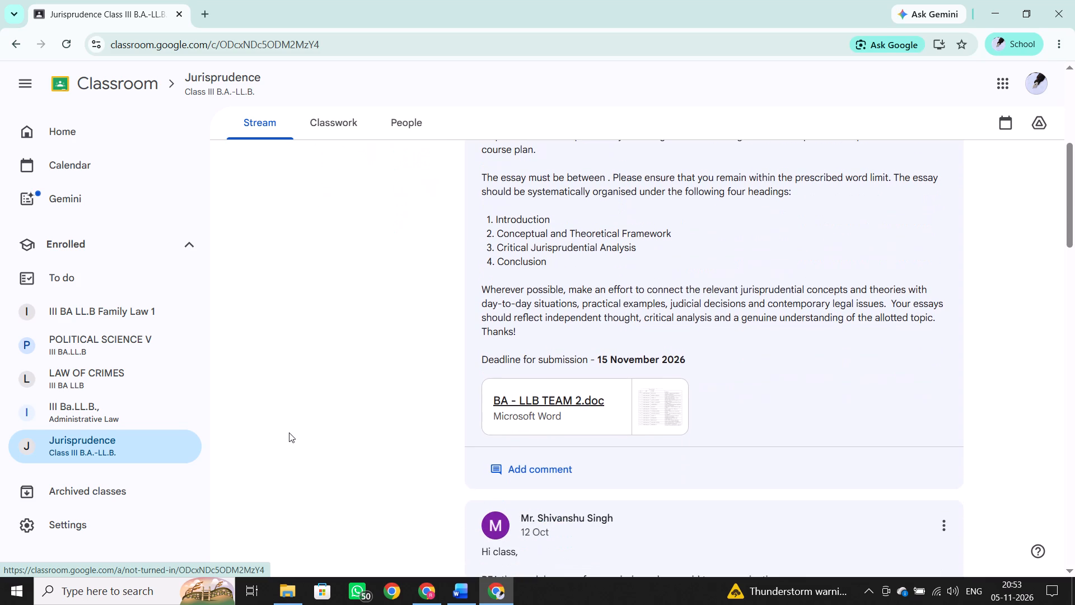
{"action": "left_click", "coordinate": [579, 406]}
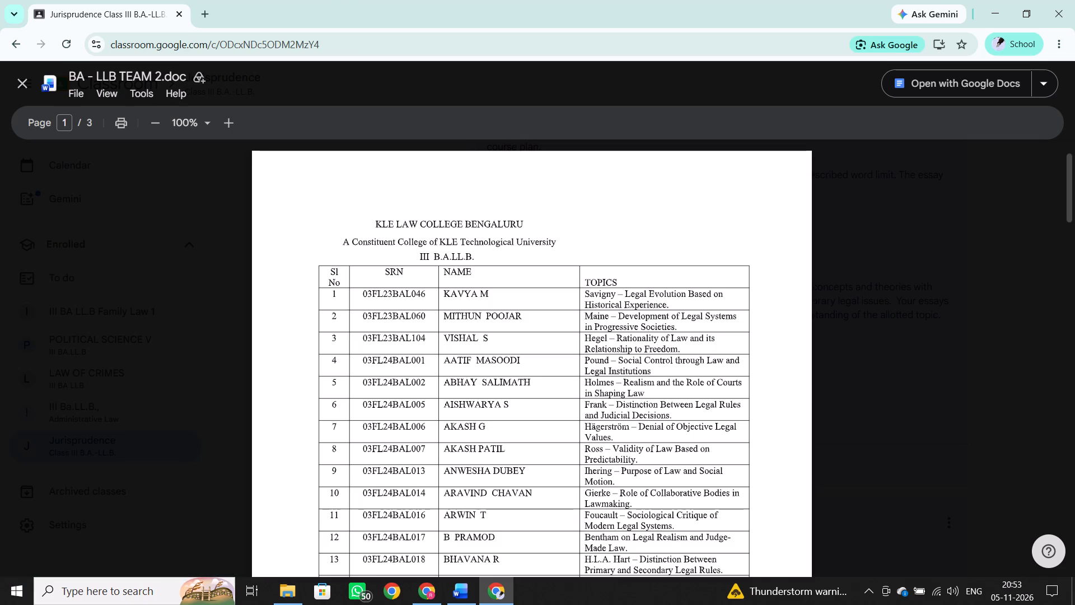
Copy the topic "Retributive vs. Reformative Theories of Punishment" from row 49 of the topic allotment table.
{"action": "scroll", "coordinate": [579, 406], "scroll_direction": "down", "scroll_amount": 6}
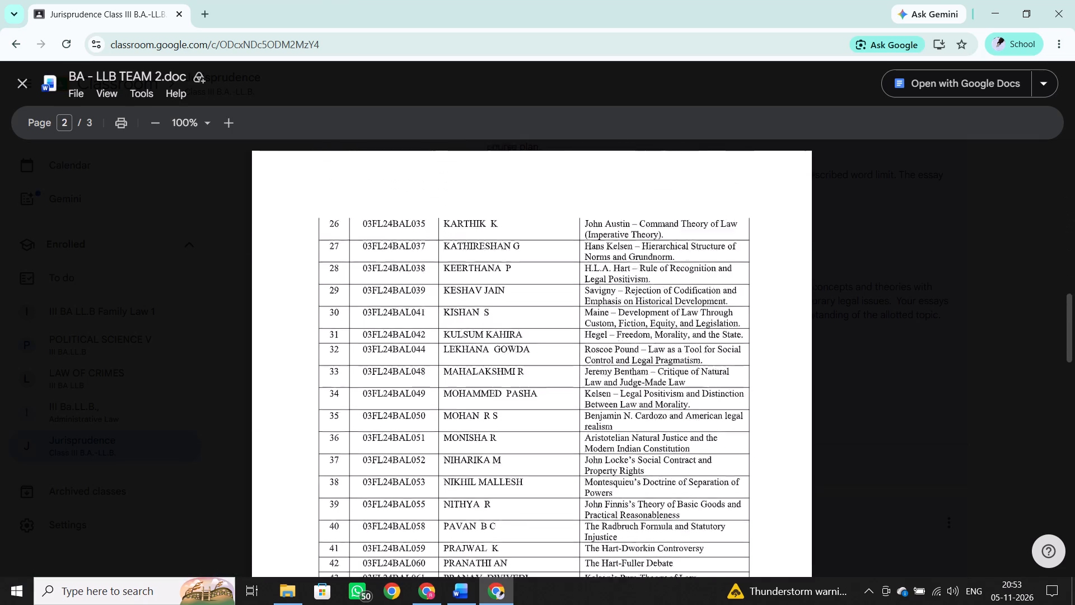
{"action": "scroll", "coordinate": [579, 406], "scroll_direction": "down", "scroll_amount": 3}
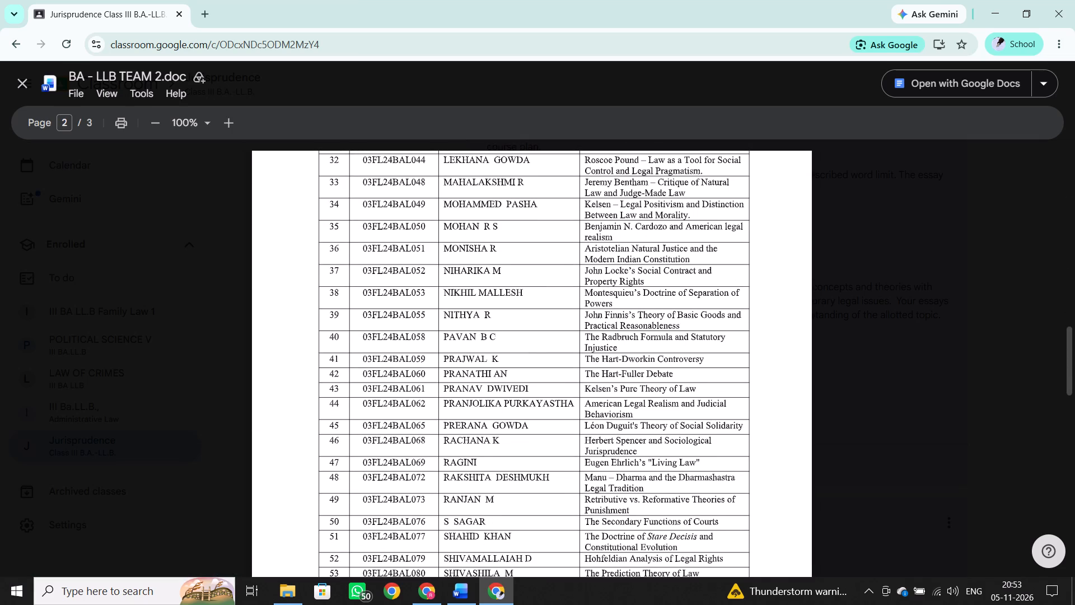
{"action": "left_click_drag", "start_coordinate": [583, 500], "coordinate": [627, 507]}
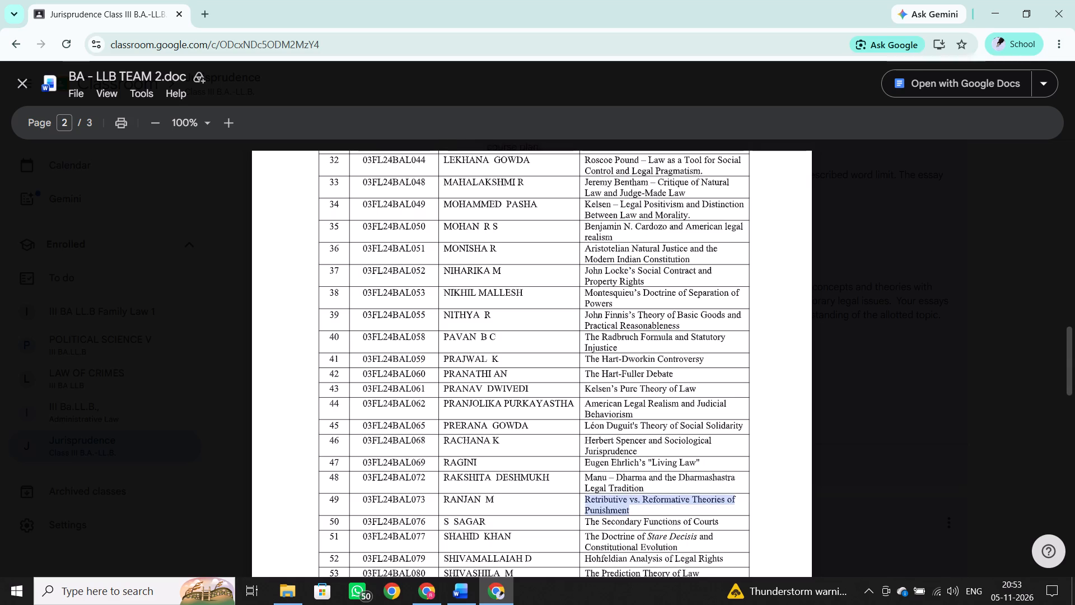
{"action": "left_click_drag", "start_coordinate": [627, 507], "coordinate": [634, 509]}
{"action": "key", "text": "ctrl+c"}
Back in Word, paste the copied topic centred above INTRODUCTION and join its split parts into a single-line title.
{"action": "left_click", "coordinate": [455, 588]}
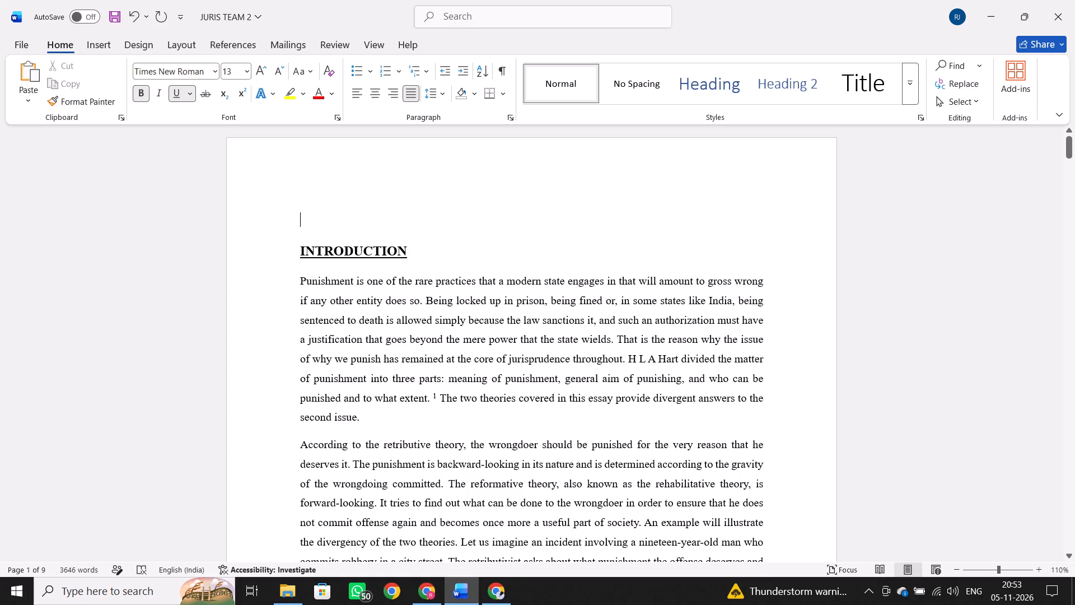
{"action": "key", "text": "ctrl+e"}
{"action": "key", "text": "ctrl+v"}
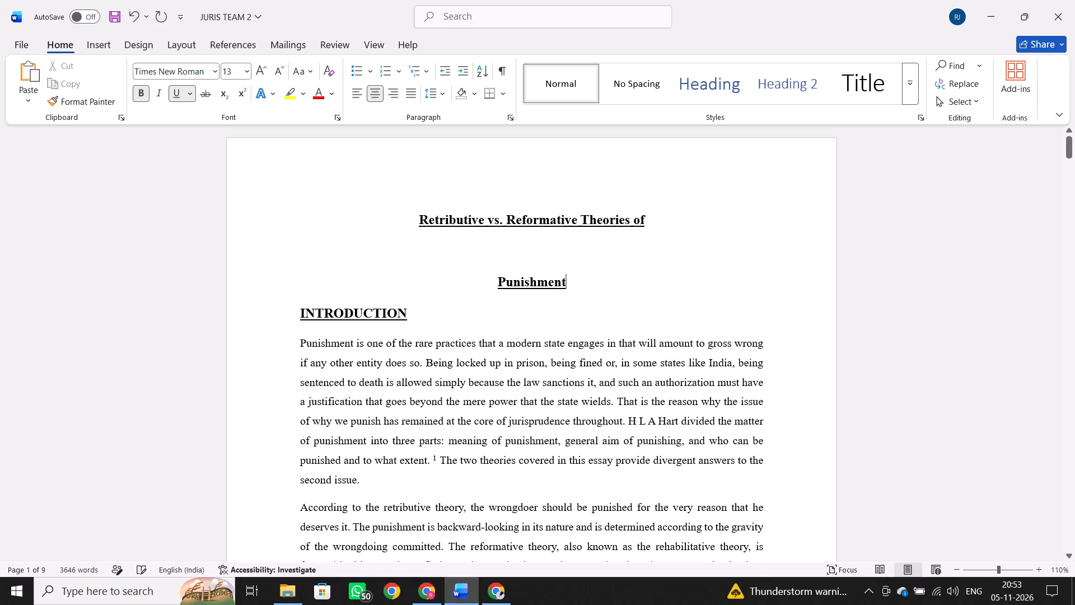
{"action": "left_click", "coordinate": [498, 282]}
{"action": "key", "text": "BackSpace"}
{"action": "key", "text": "BackSpace"}
{"action": "key", "text": "BackSpace"}
{"action": "key", "text": "space"}
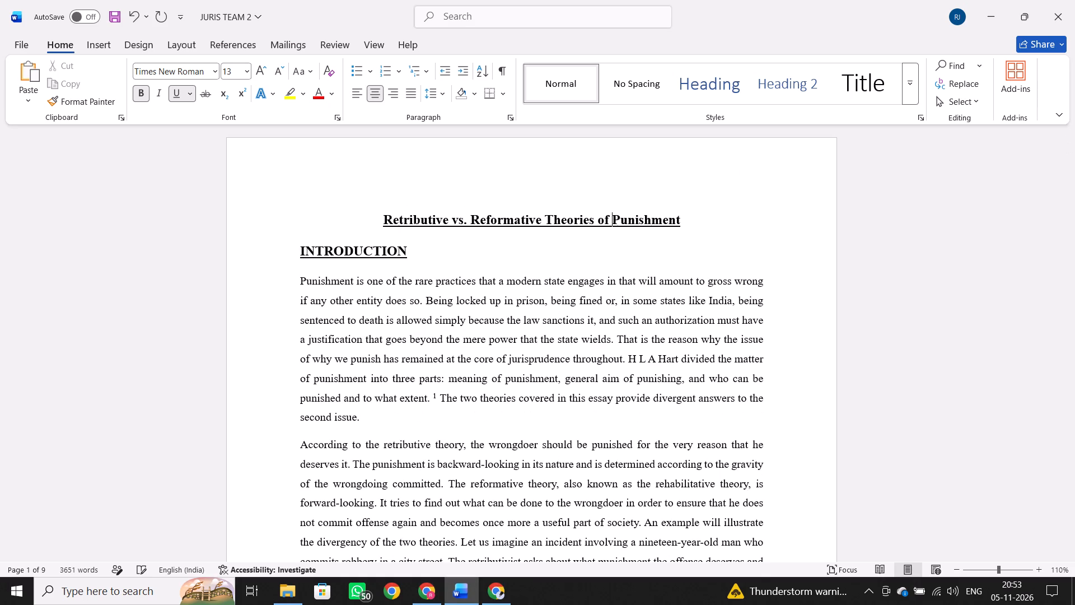
Set the font size of the title "Retributive vs. Reformative Theories of Punishment" to 14.
{"action": "left_click_drag", "start_coordinate": [688, 224], "coordinate": [464, 215]}
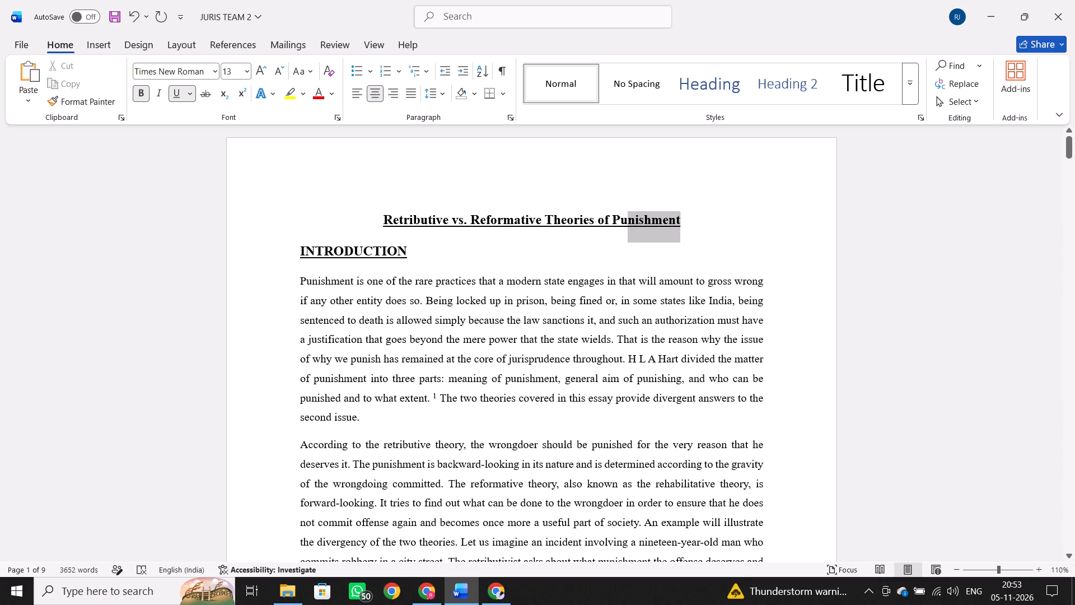
{"action": "left_click_drag", "start_coordinate": [464, 215], "coordinate": [398, 204]}
{"action": "key", "text": "ctrl+shift+p"}
{"action": "type", "text": "14"}
{"action": "key", "text": "Return"}
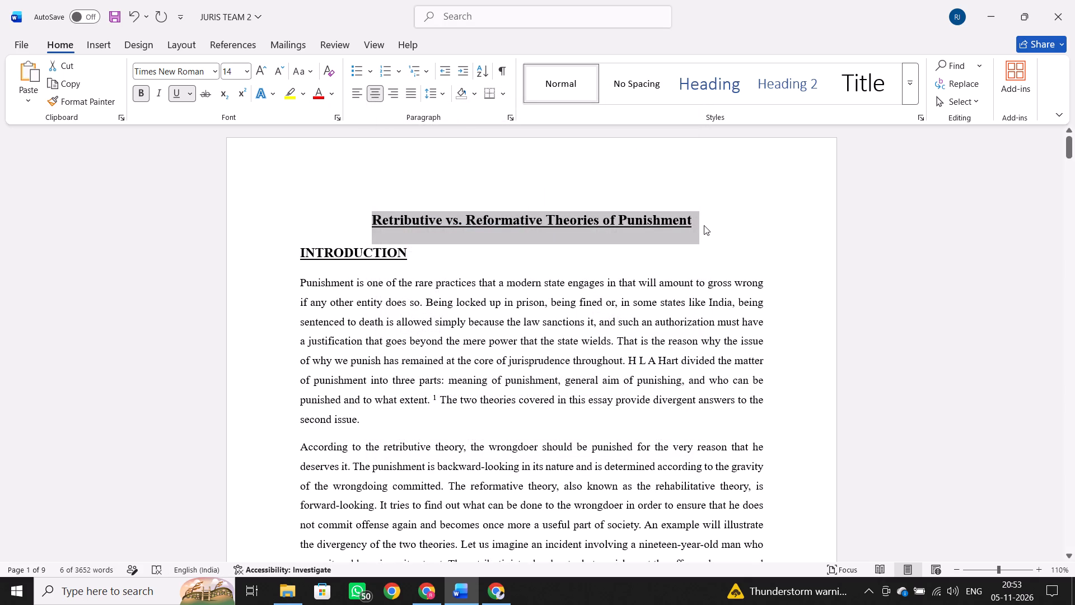
Insert a blank line between the essay title and the INTRODUCTION heading.
{"action": "left_click", "coordinate": [704, 225]}
{"action": "key", "text": "Return"}
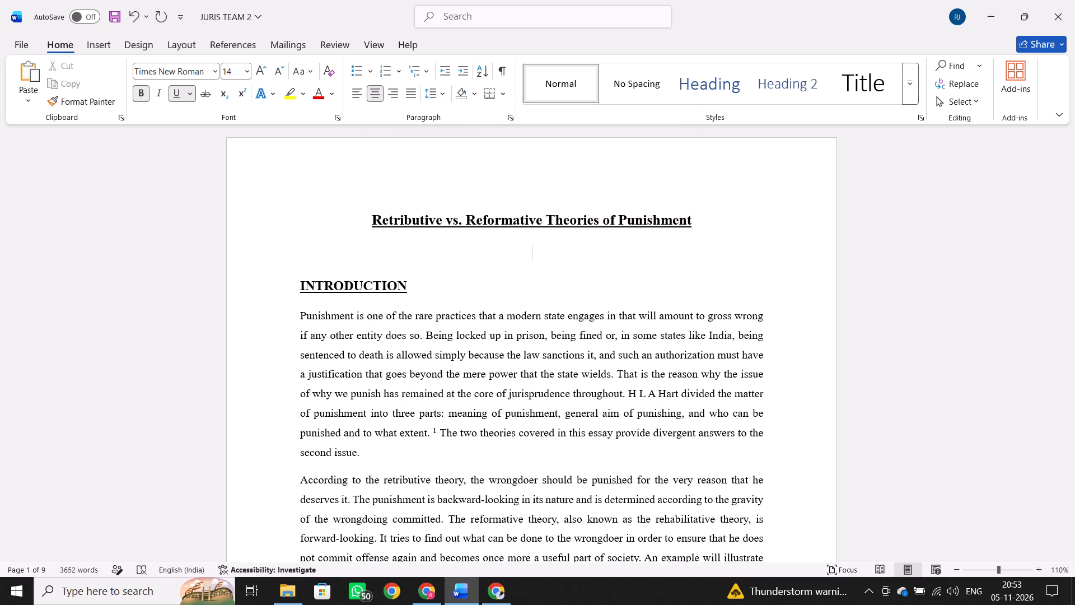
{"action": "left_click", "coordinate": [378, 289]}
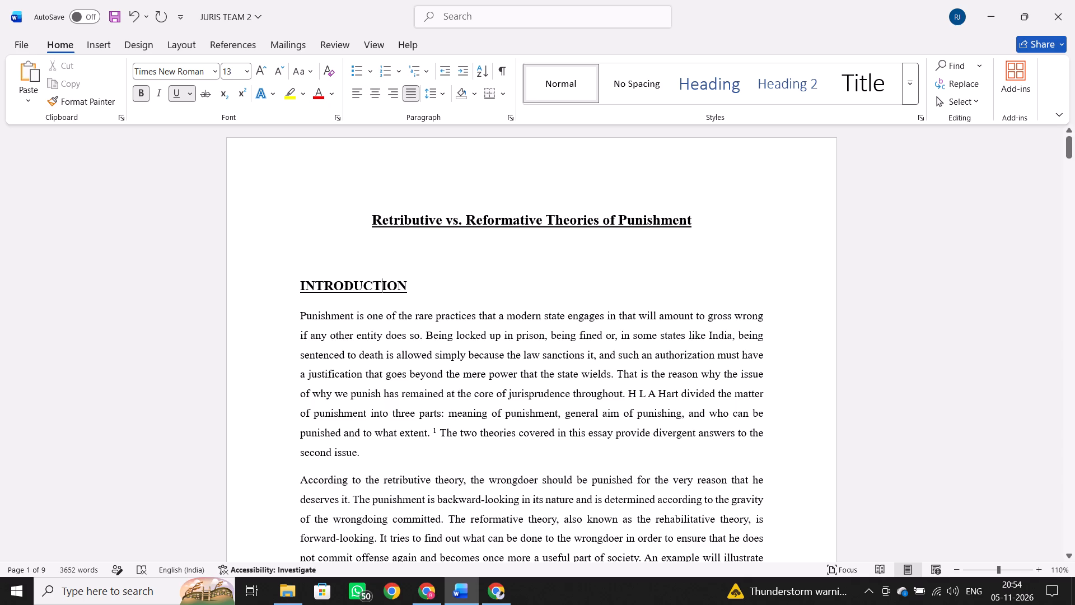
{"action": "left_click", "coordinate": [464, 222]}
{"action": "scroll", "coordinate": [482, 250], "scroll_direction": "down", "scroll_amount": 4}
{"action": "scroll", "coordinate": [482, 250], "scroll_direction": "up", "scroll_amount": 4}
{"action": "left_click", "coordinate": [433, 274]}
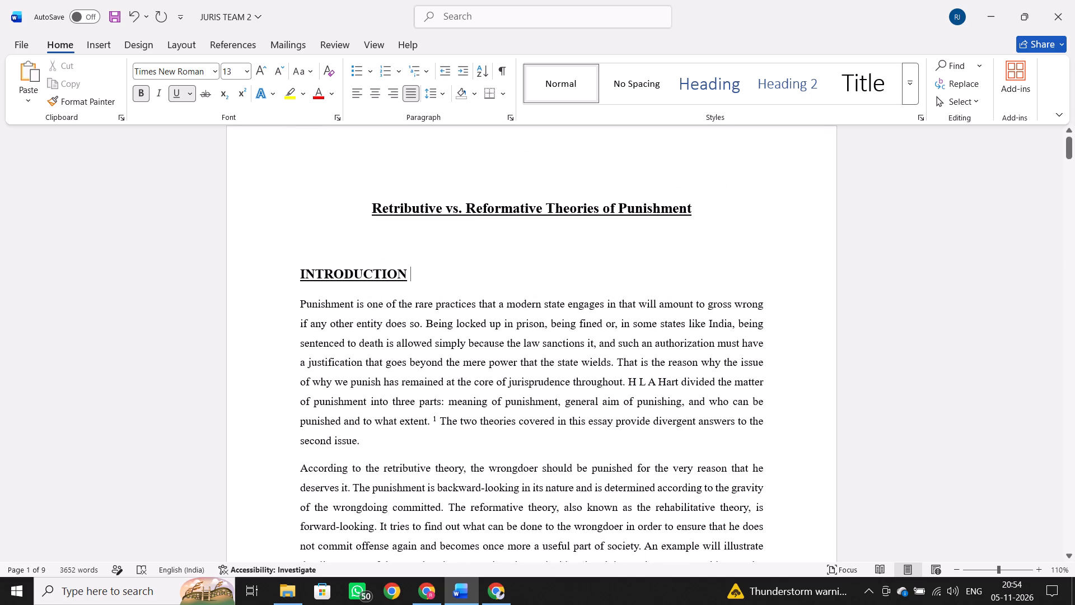
Retype the heading INTRODUCTION in title case as "Introduction".
{"action": "key", "text": "BackSpace"}
{"action": "key", "text": "BackSpace"}
{"action": "key", "text": "BackSpace"}
{"action": "key", "text": "BackSpace"}
{"action": "key", "text": "BackSpace"}
{"action": "key", "text": "BackSpace"}
{"action": "key", "text": "BackSpace"}
{"action": "key", "text": "BackSpace"}
{"action": "key", "text": "BackSpace"}
{"action": "key", "text": "BackSpace"}
{"action": "key", "text": "BackSpace"}
{"action": "key", "text": "BackSpace"}
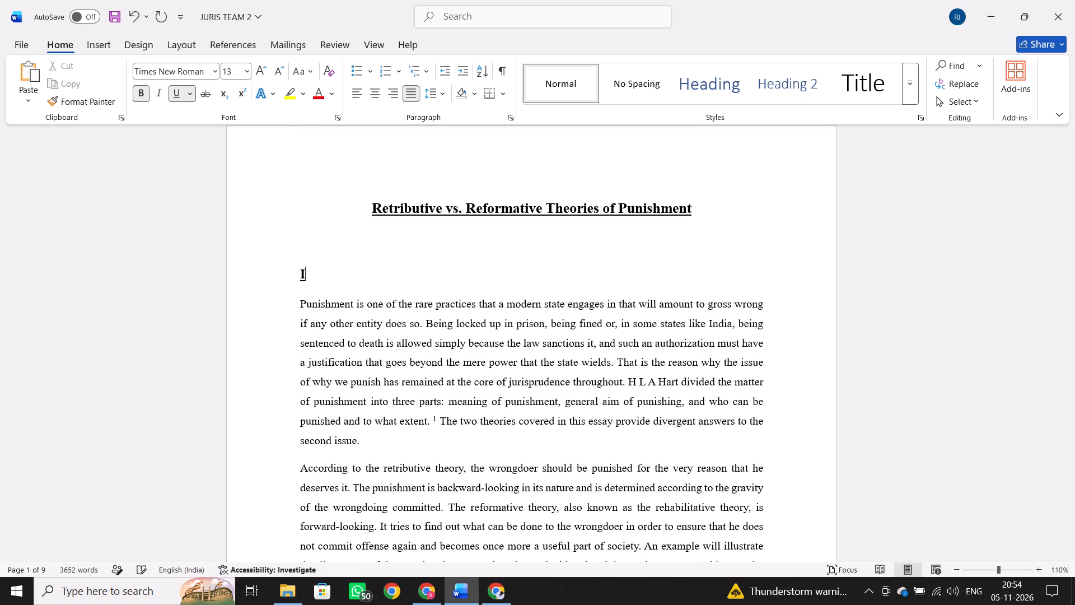
{"action": "type", "text": "ntroduction"}
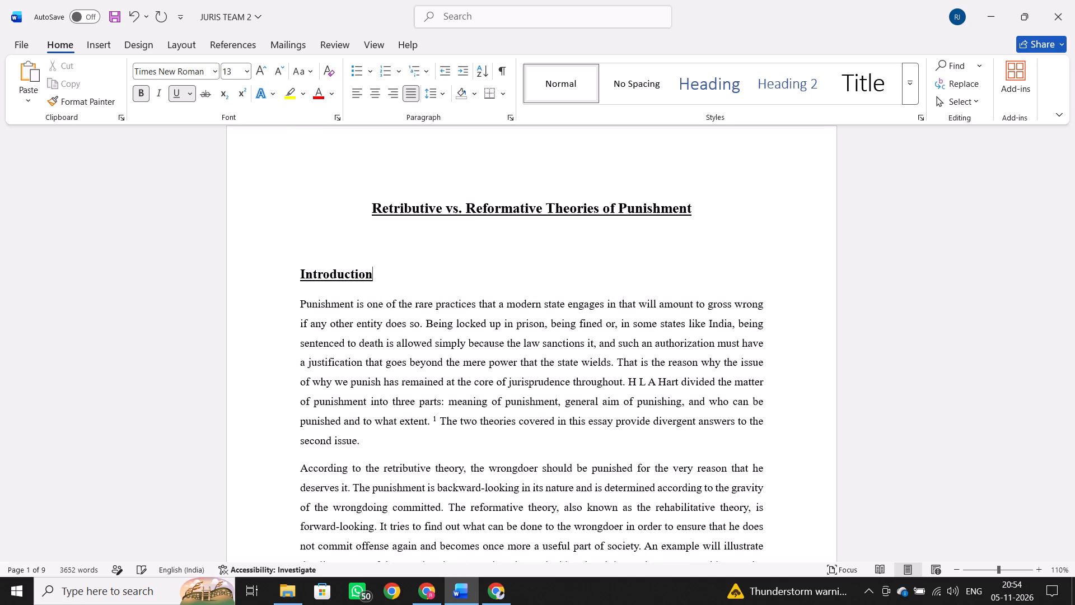
Review the essay's headings and body text from the introduction through to the section "What is right about reformation".
{"action": "scroll", "coordinate": [433, 274], "scroll_direction": "down", "scroll_amount": 1}
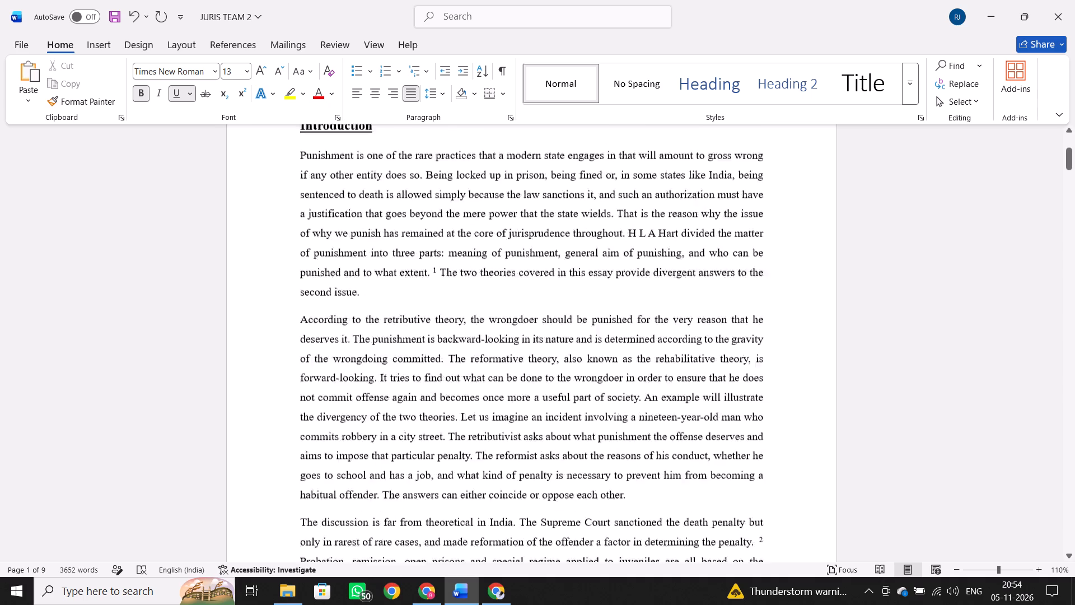
{"action": "scroll", "coordinate": [433, 274], "scroll_direction": "down", "scroll_amount": 2}
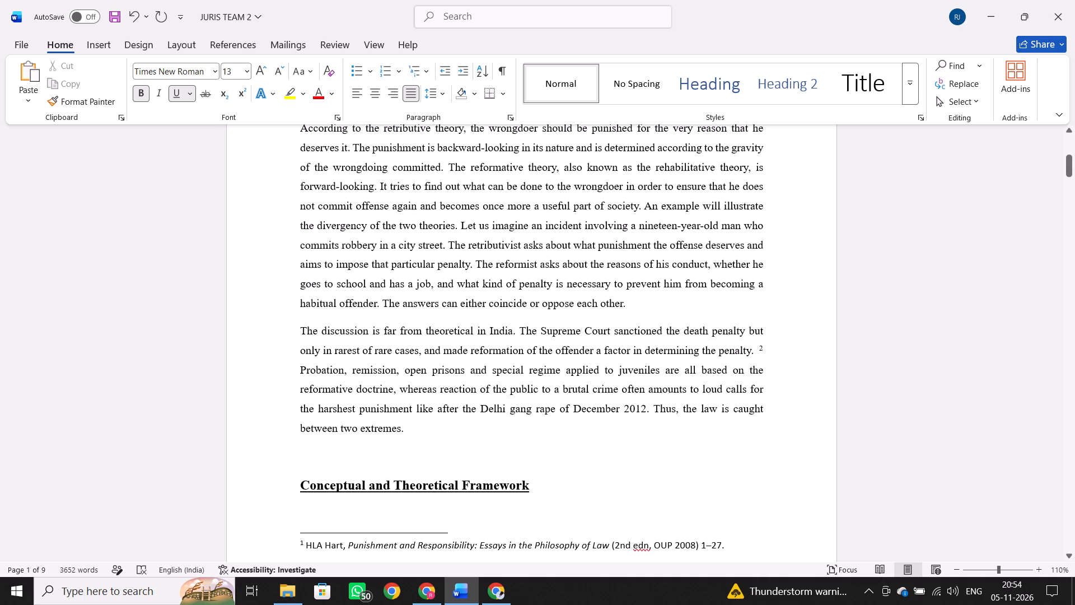
{"action": "scroll", "coordinate": [433, 274], "scroll_direction": "down", "scroll_amount": 2}
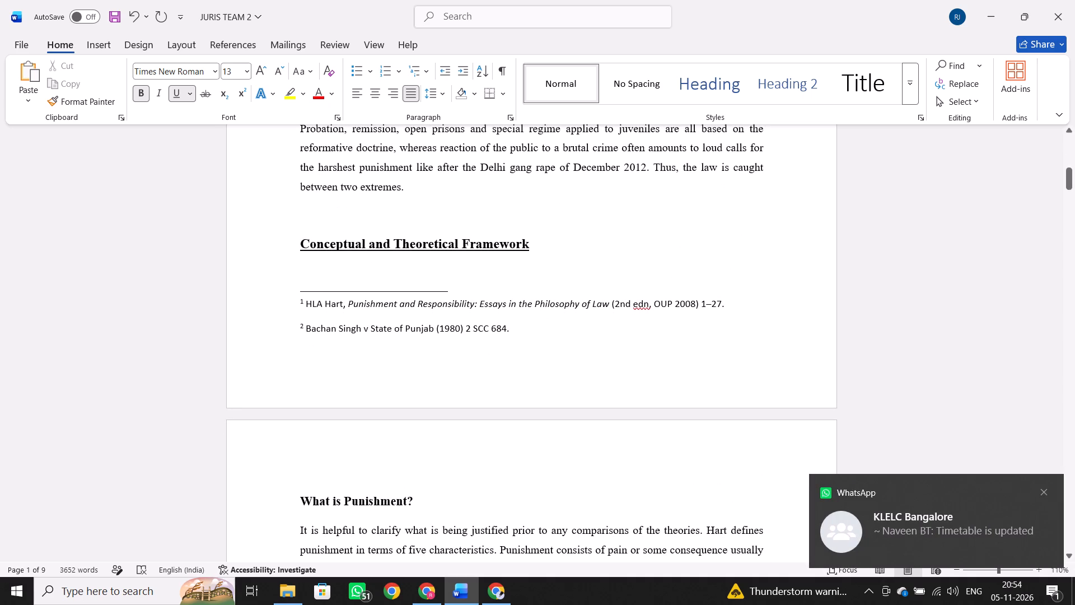
{"action": "scroll", "coordinate": [433, 274], "scroll_direction": "down", "scroll_amount": 4}
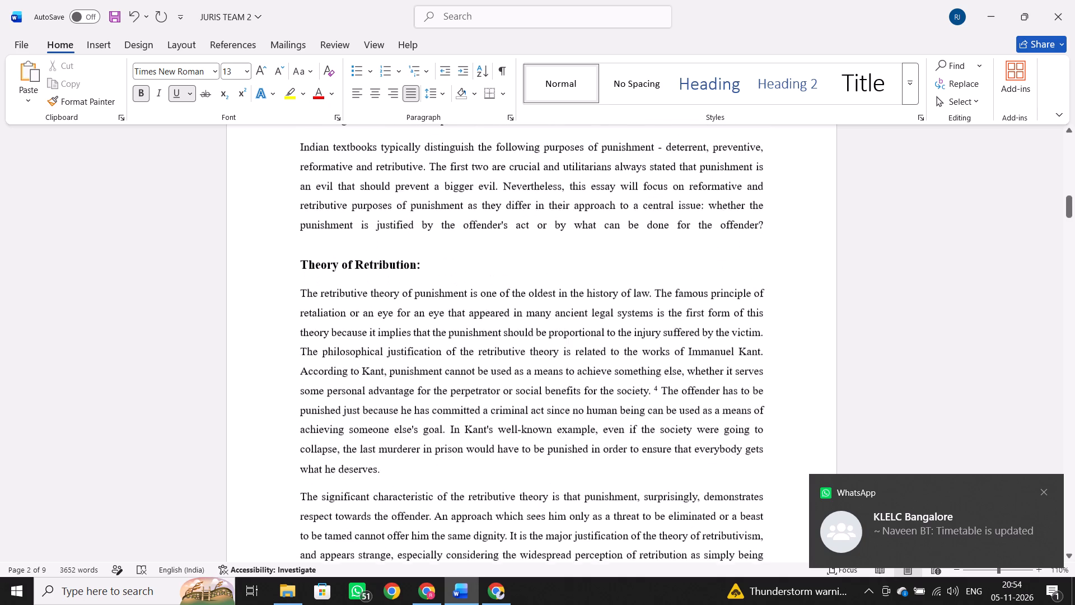
{"action": "scroll", "coordinate": [433, 274], "scroll_direction": "down", "scroll_amount": 6}
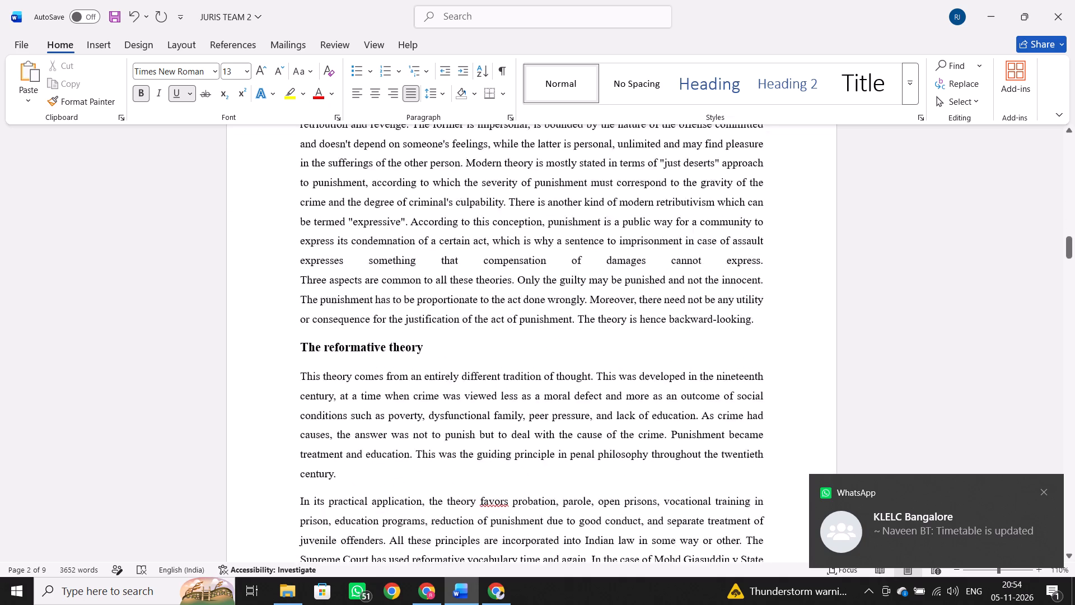
{"action": "scroll", "coordinate": [433, 274], "scroll_direction": "down", "scroll_amount": 6}
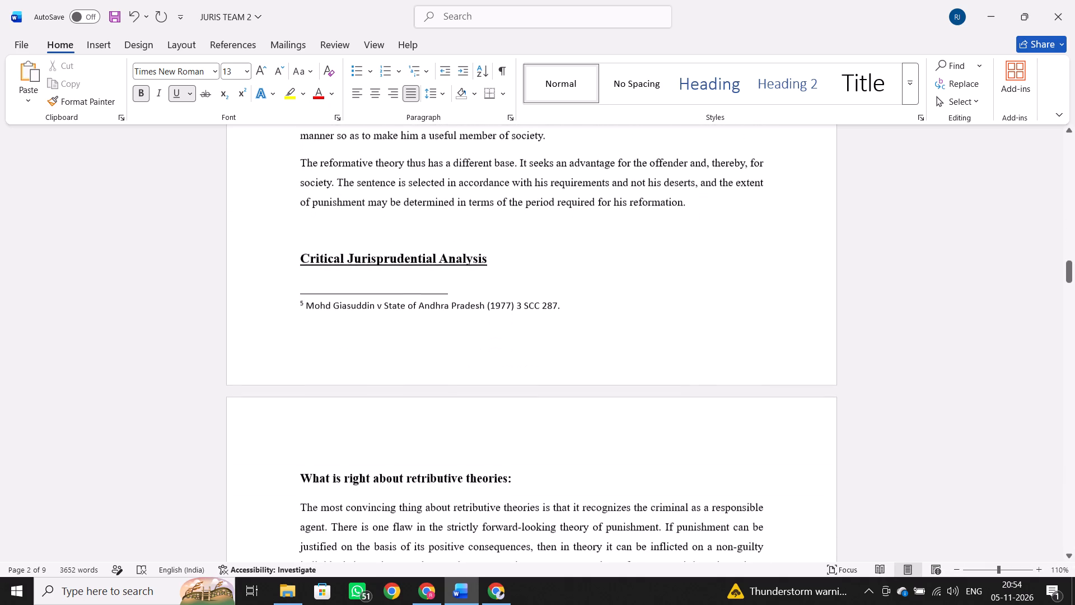
{"action": "scroll", "coordinate": [433, 274], "scroll_direction": "down", "scroll_amount": 1}
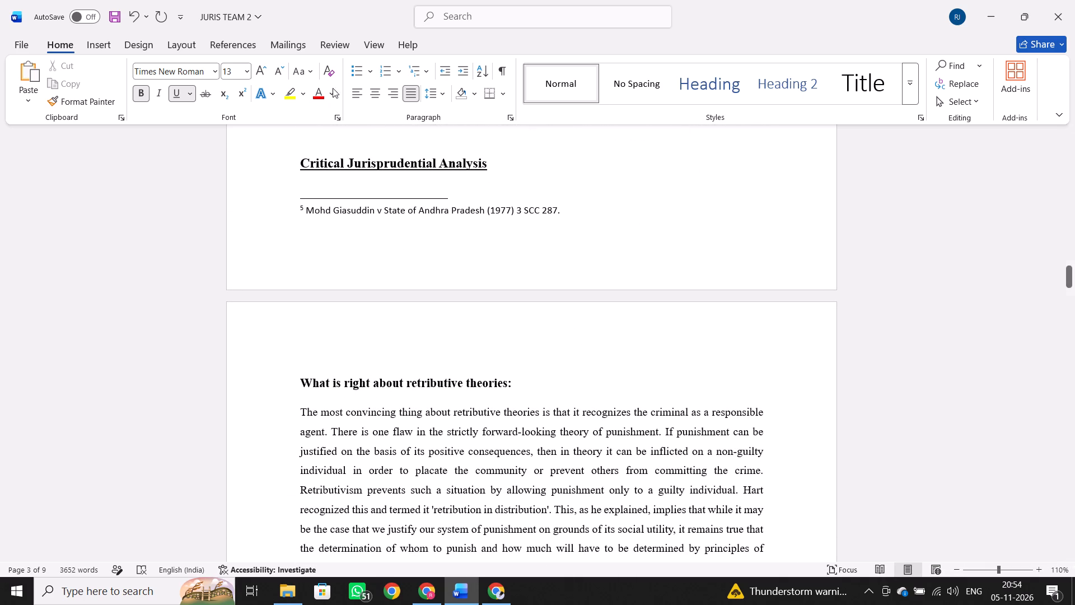
{"action": "scroll", "coordinate": [326, 171], "scroll_direction": "down", "scroll_amount": 1}
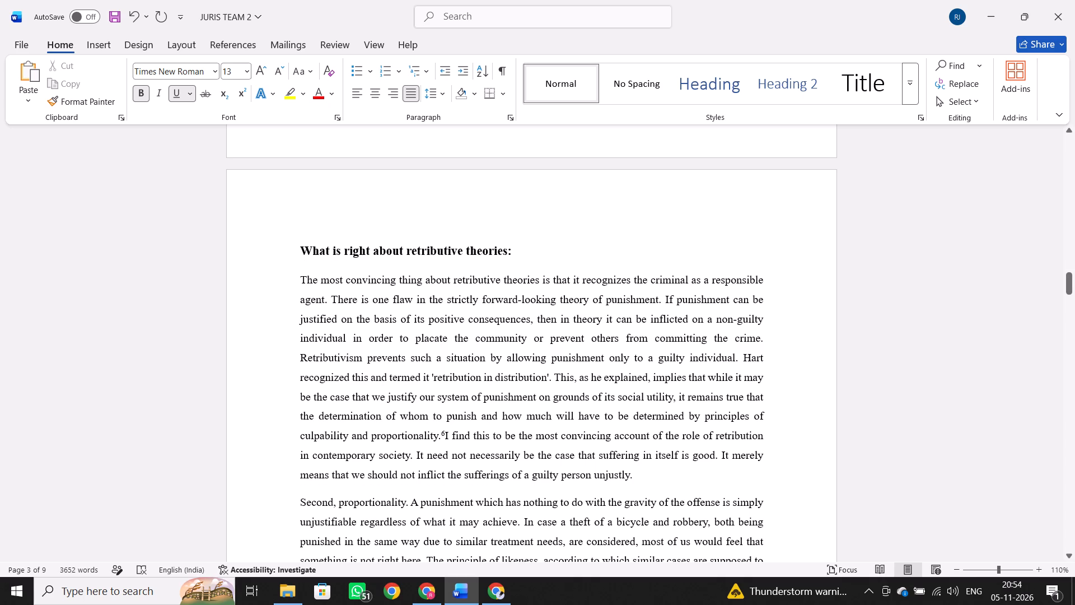
{"action": "scroll", "coordinate": [326, 171], "scroll_direction": "down", "scroll_amount": 3}
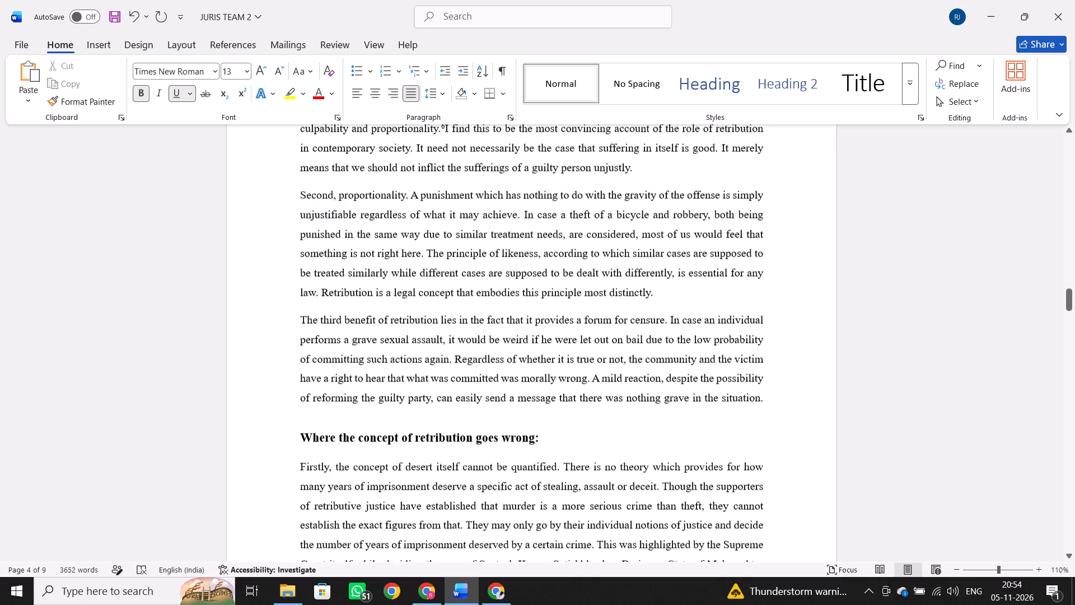
{"action": "scroll", "coordinate": [326, 171], "scroll_direction": "down", "scroll_amount": 2}
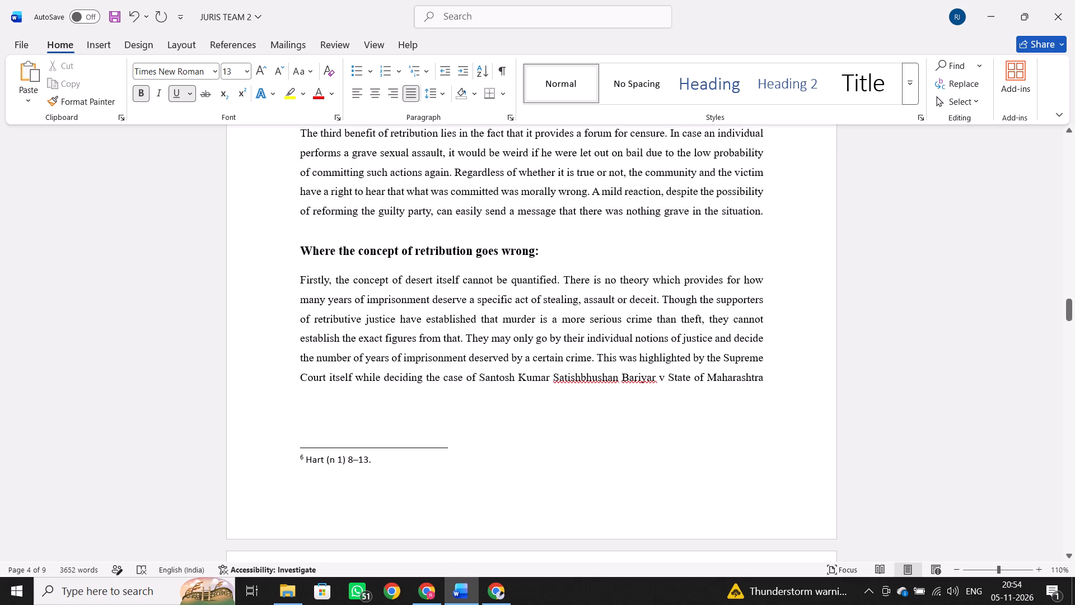
{"action": "scroll", "coordinate": [326, 171], "scroll_direction": "down", "scroll_amount": 2}
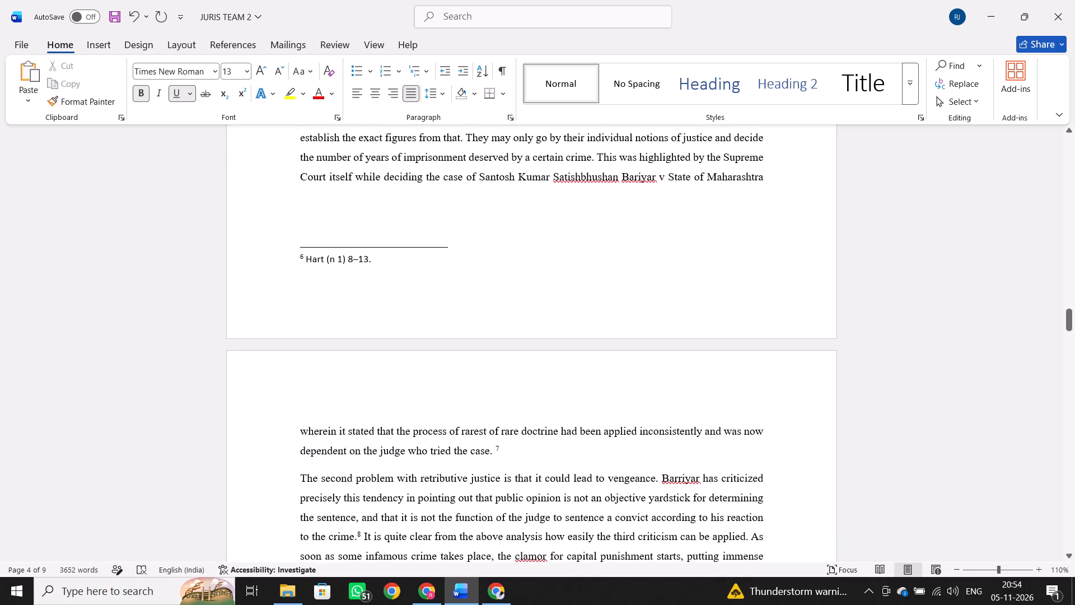
{"action": "scroll", "coordinate": [326, 171], "scroll_direction": "down", "scroll_amount": 2}
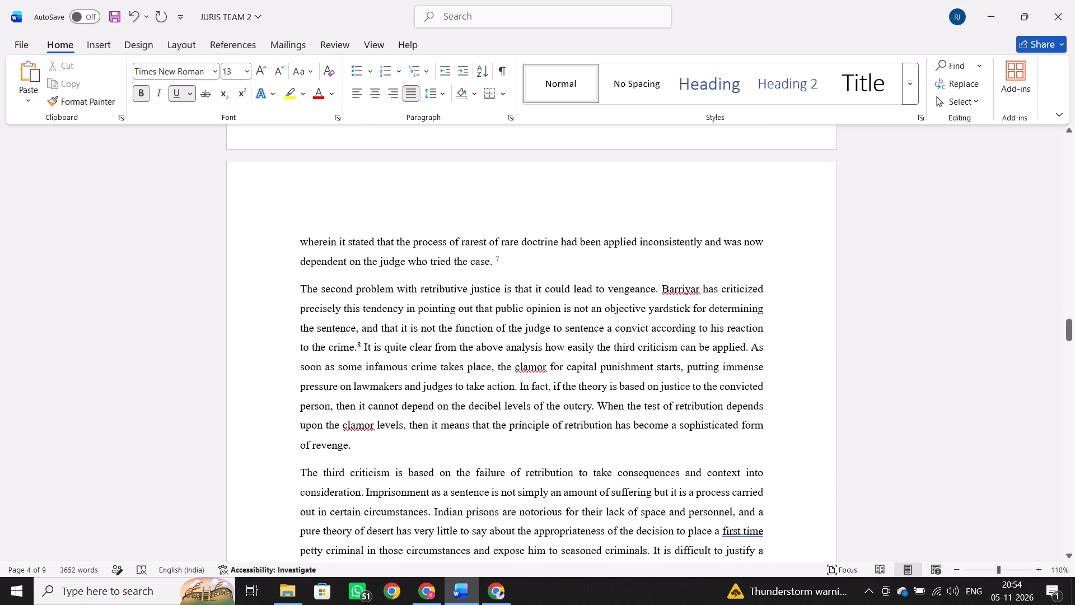
{"action": "scroll", "coordinate": [326, 171], "scroll_direction": "down", "scroll_amount": 2}
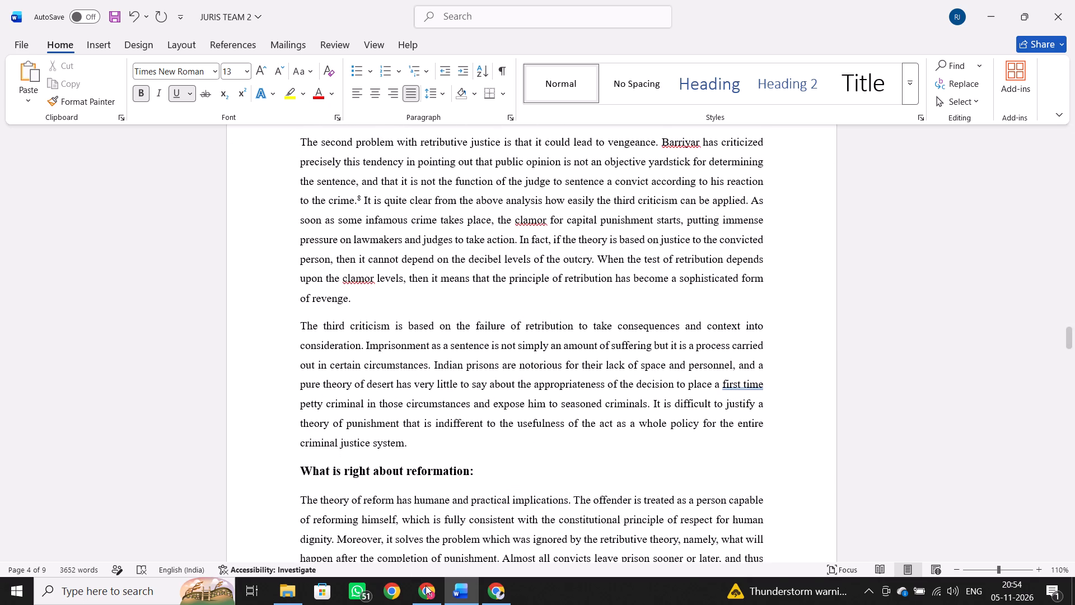
Switch to YouTube in Chrome and pause the Hanumankind "Run It Up" music video.
{"action": "left_click", "coordinate": [426, 587]}
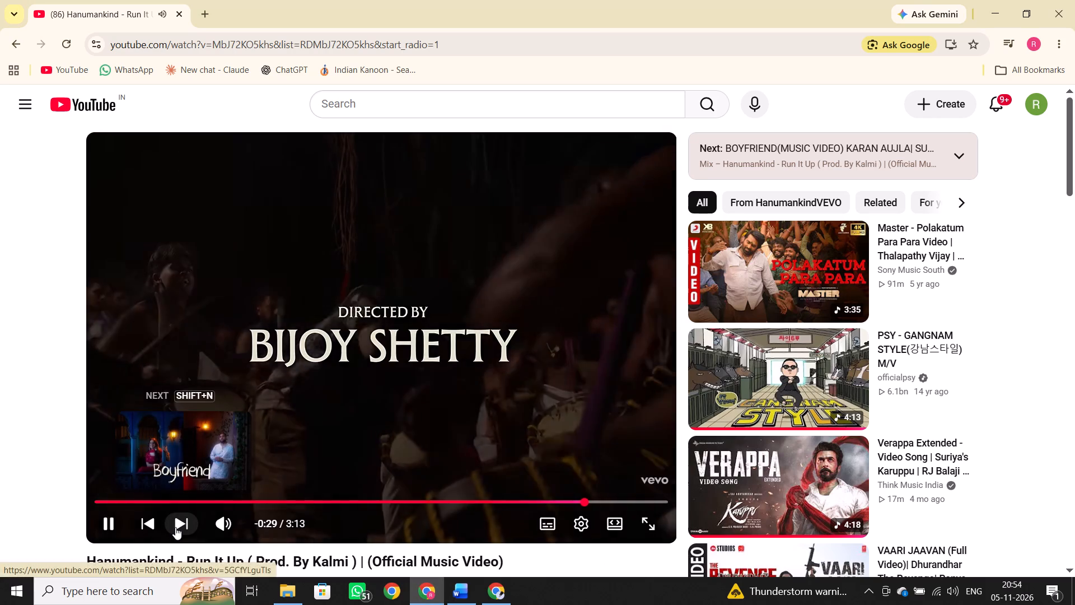
{"action": "left_click", "coordinate": [505, 399]}
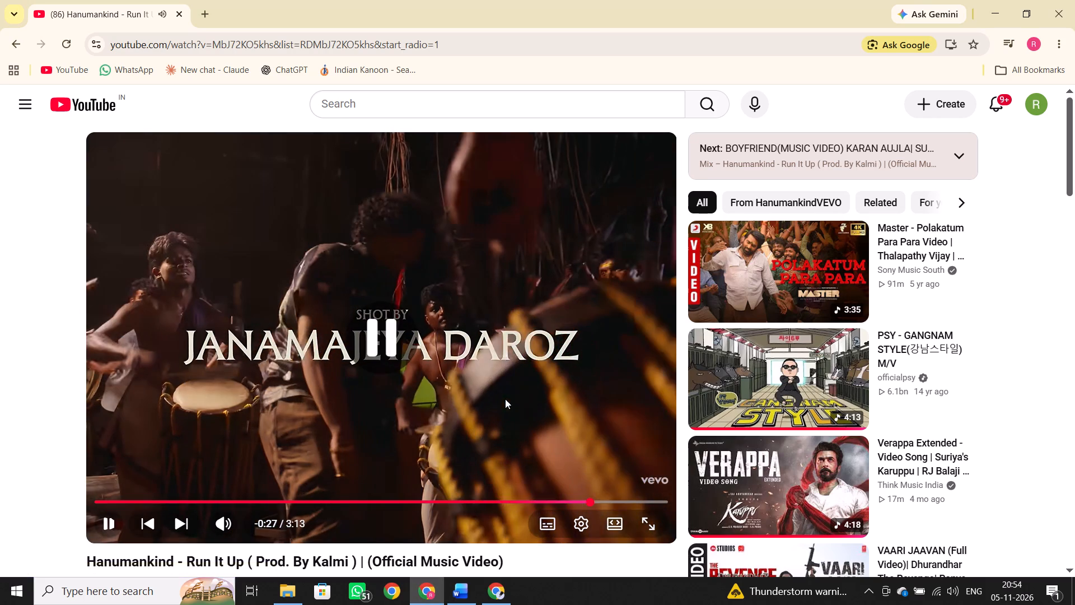
Browse the recommended music videos listed beside the paused YouTube video.
{"action": "scroll", "coordinate": [822, 470], "scroll_direction": "down", "scroll_amount": 4}
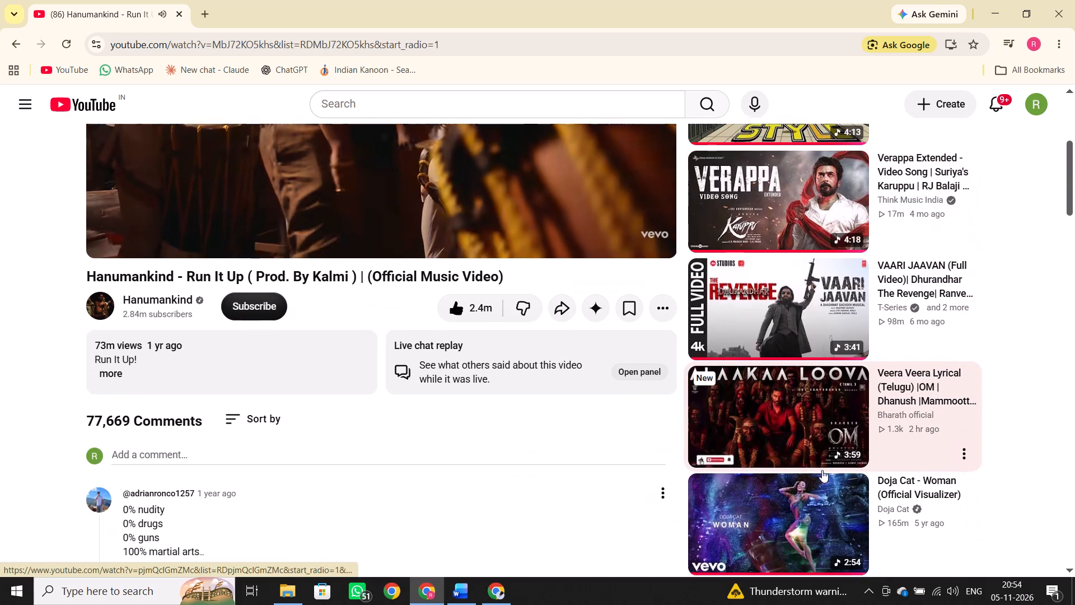
{"action": "scroll", "coordinate": [822, 470], "scroll_direction": "down", "scroll_amount": 3}
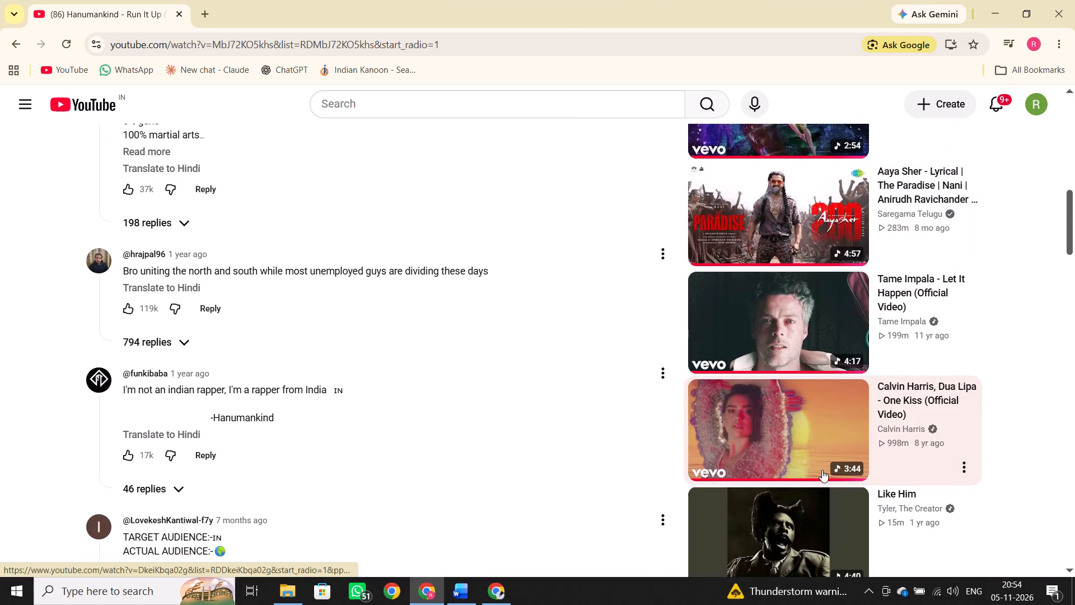
{"action": "scroll", "coordinate": [822, 470], "scroll_direction": "down", "scroll_amount": 3}
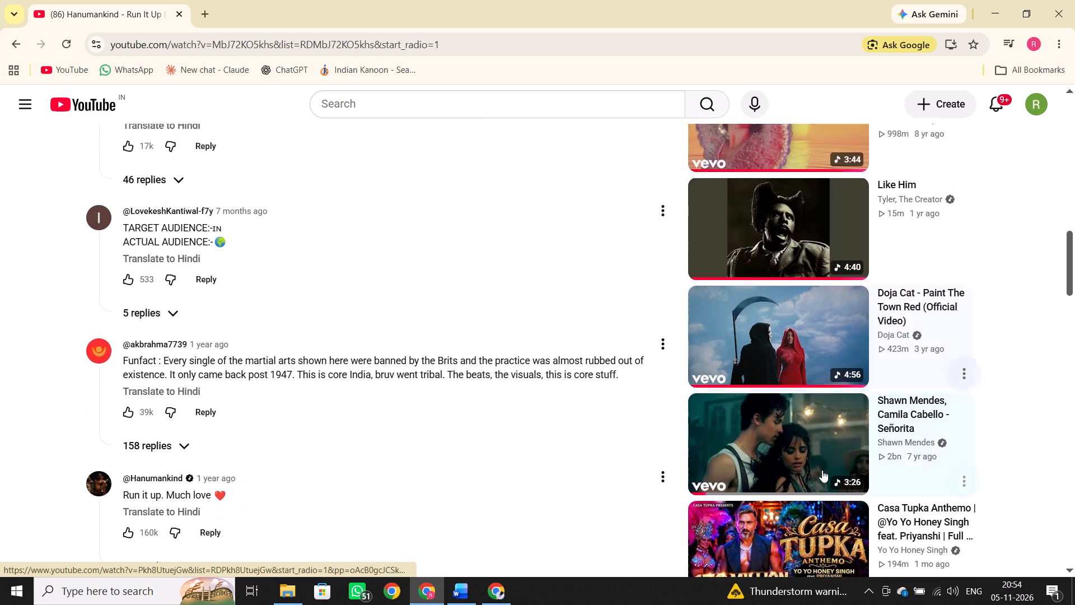
{"action": "scroll", "coordinate": [822, 470], "scroll_direction": "down", "scroll_amount": 4}
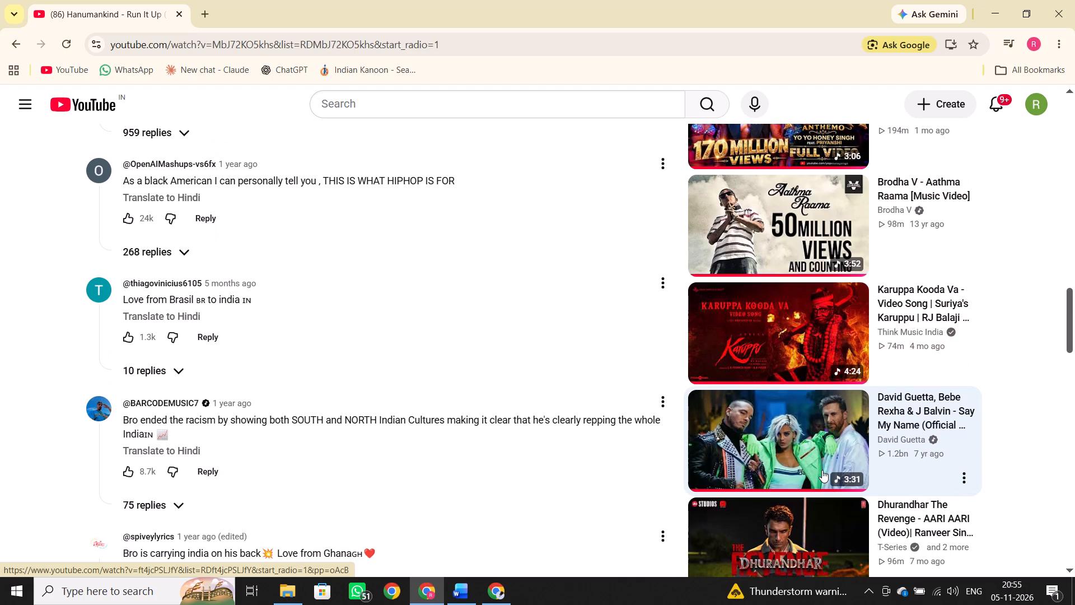
{"action": "scroll", "coordinate": [822, 470], "scroll_direction": "down", "scroll_amount": 4}
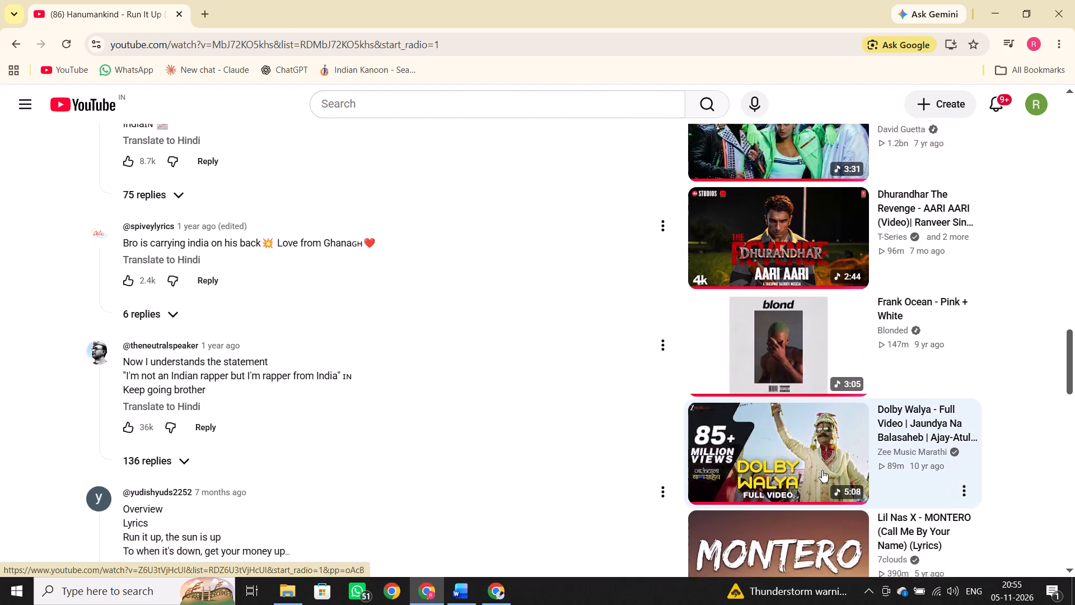
{"action": "scroll", "coordinate": [822, 470], "scroll_direction": "down", "scroll_amount": 2}
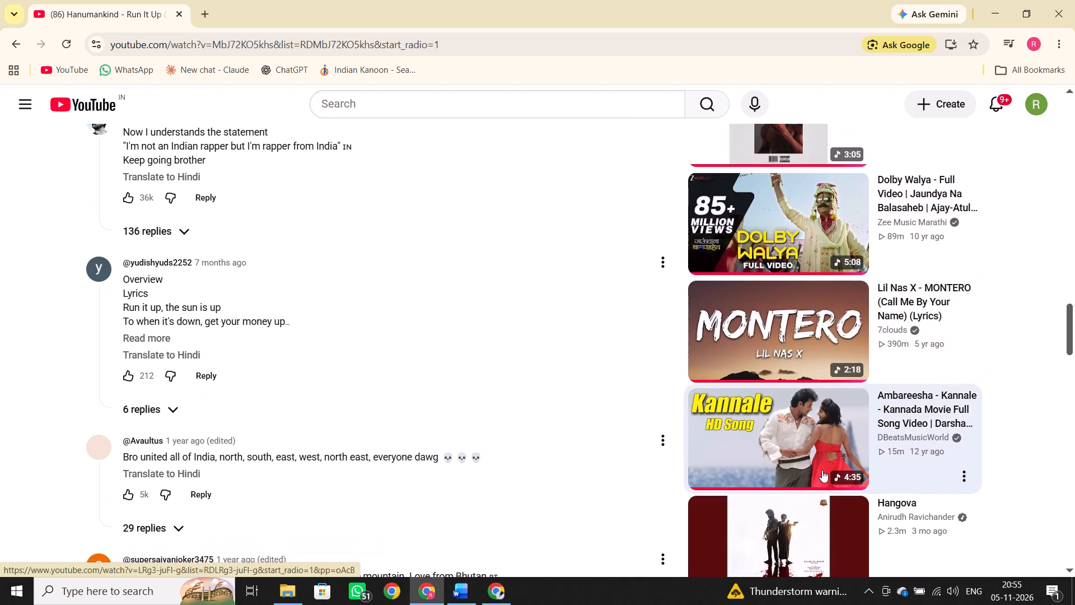
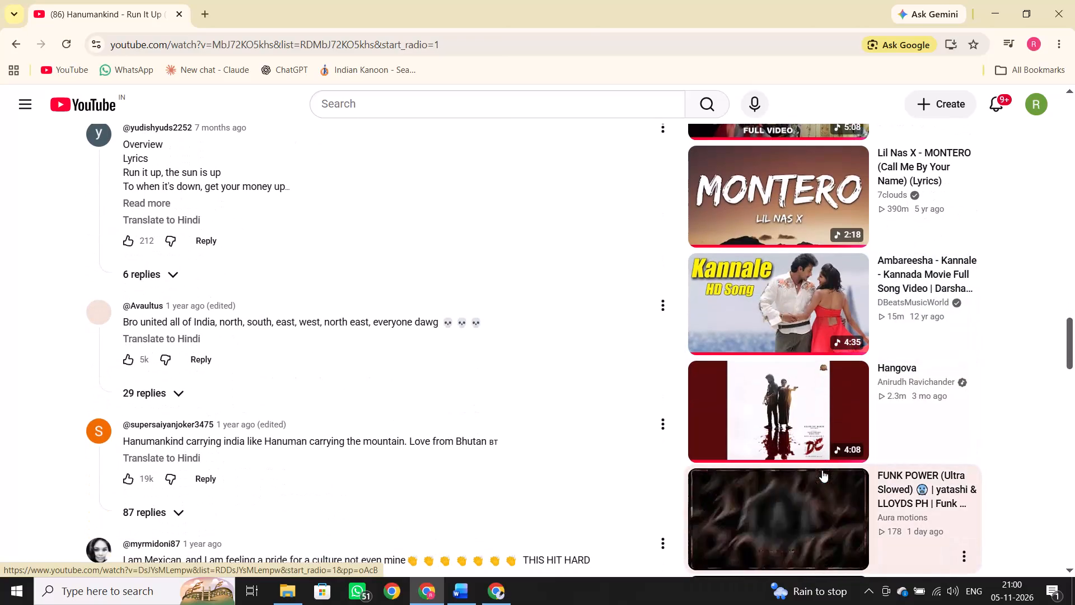
Find and play the recommended video "Shubhaarambh – Full Song" from Kai Po Che, skipping the advertisement before it.
{"action": "scroll", "coordinate": [822, 470], "scroll_direction": "down", "scroll_amount": 5}
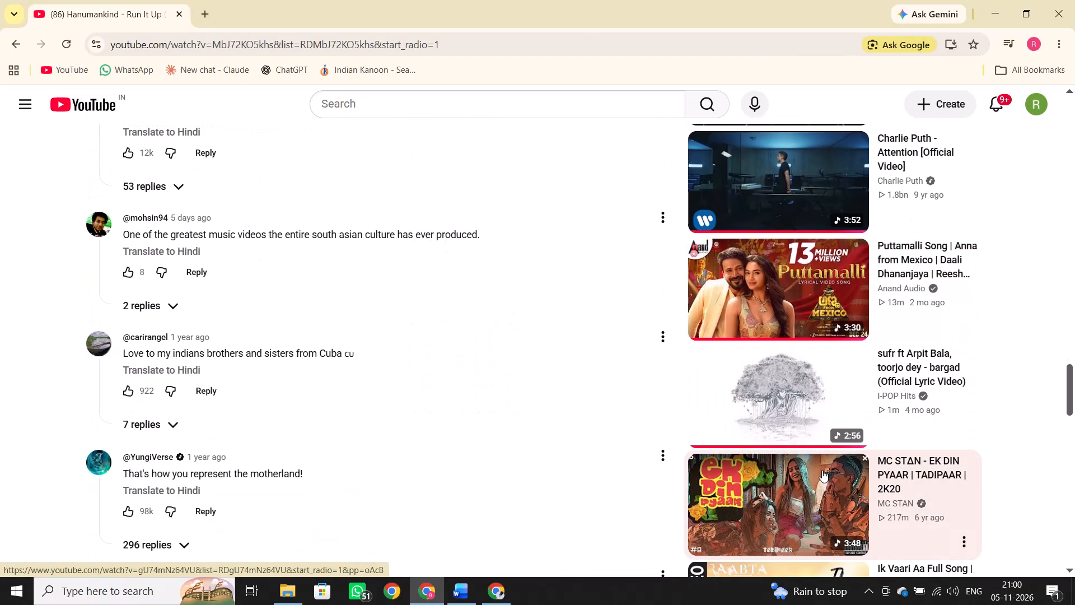
{"action": "scroll", "coordinate": [822, 470], "scroll_direction": "down", "scroll_amount": 4}
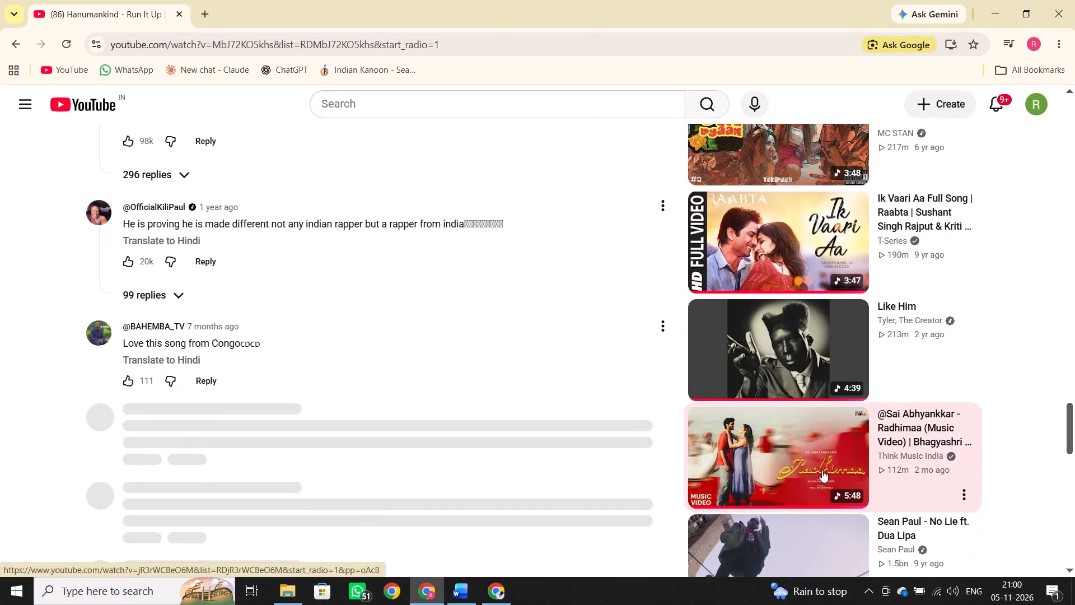
{"action": "scroll", "coordinate": [822, 470], "scroll_direction": "down", "scroll_amount": 6}
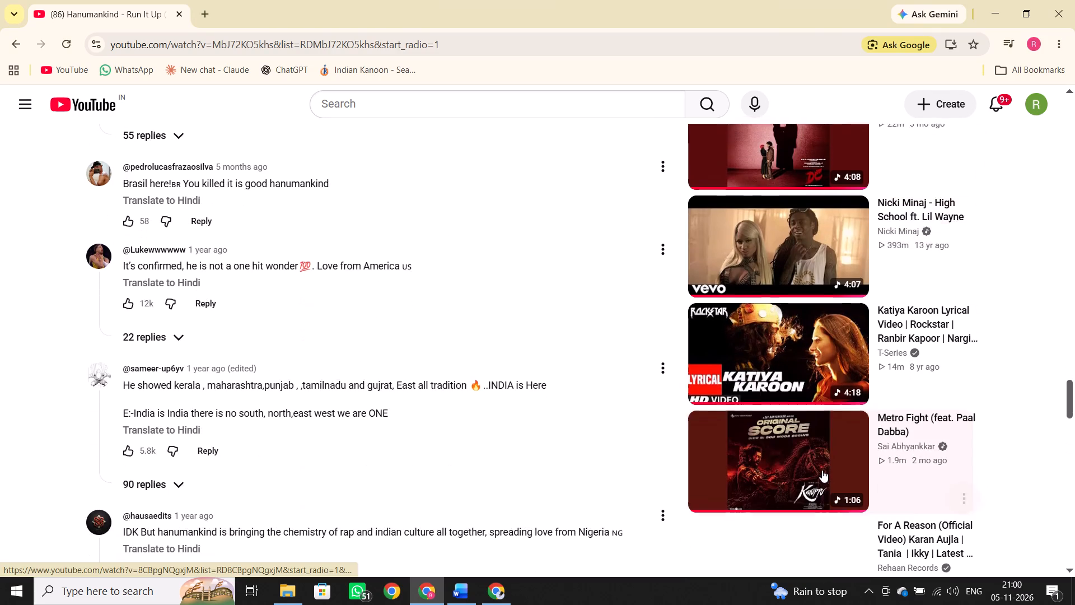
{"action": "scroll", "coordinate": [822, 470], "scroll_direction": "down", "scroll_amount": 5}
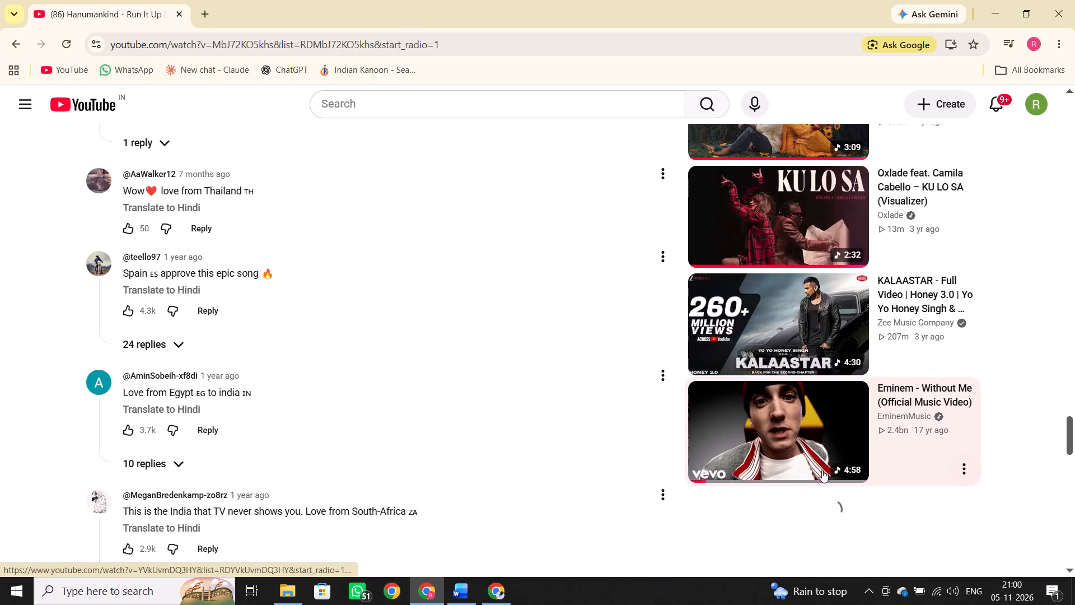
{"action": "scroll", "coordinate": [822, 470], "scroll_direction": "down", "scroll_amount": 1}
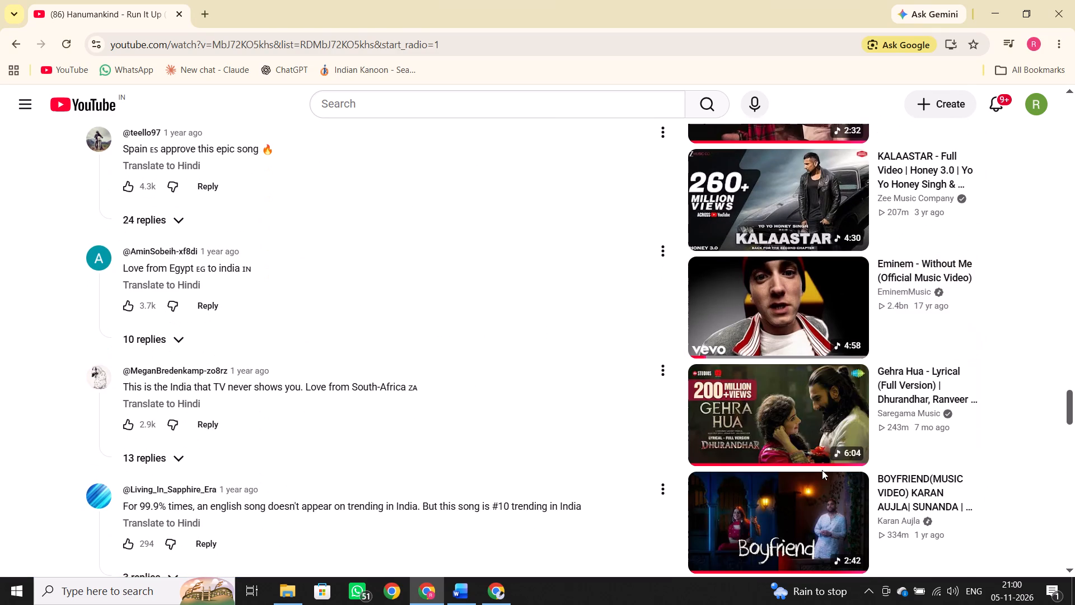
{"action": "scroll", "coordinate": [822, 470], "scroll_direction": "down", "scroll_amount": 2}
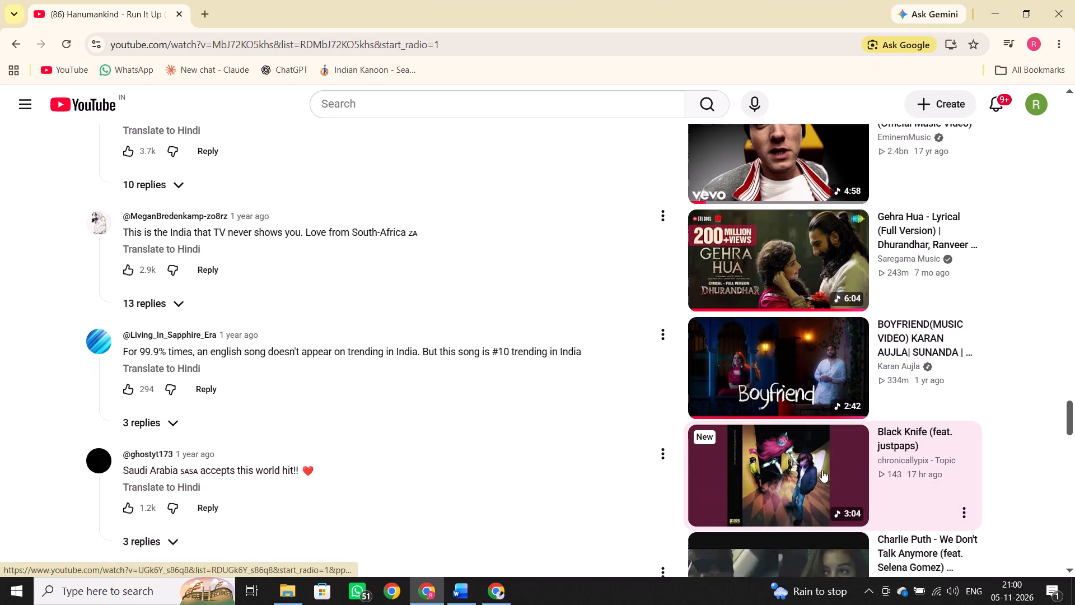
{"action": "scroll", "coordinate": [822, 470], "scroll_direction": "down", "scroll_amount": 3}
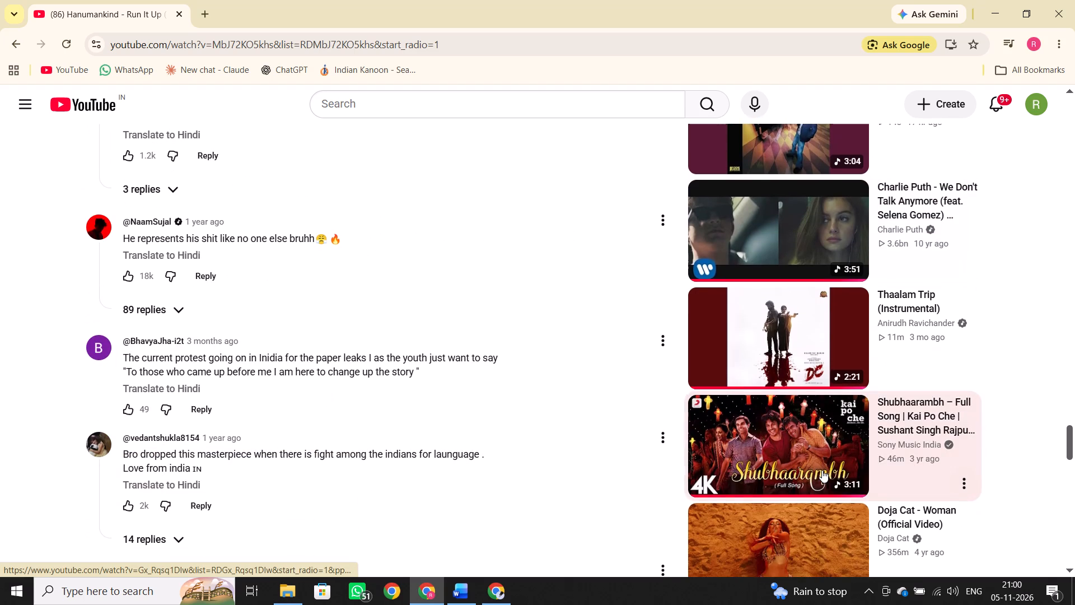
{"action": "scroll", "coordinate": [822, 470], "scroll_direction": "down", "scroll_amount": 3}
{"action": "left_click", "coordinate": [750, 176]}
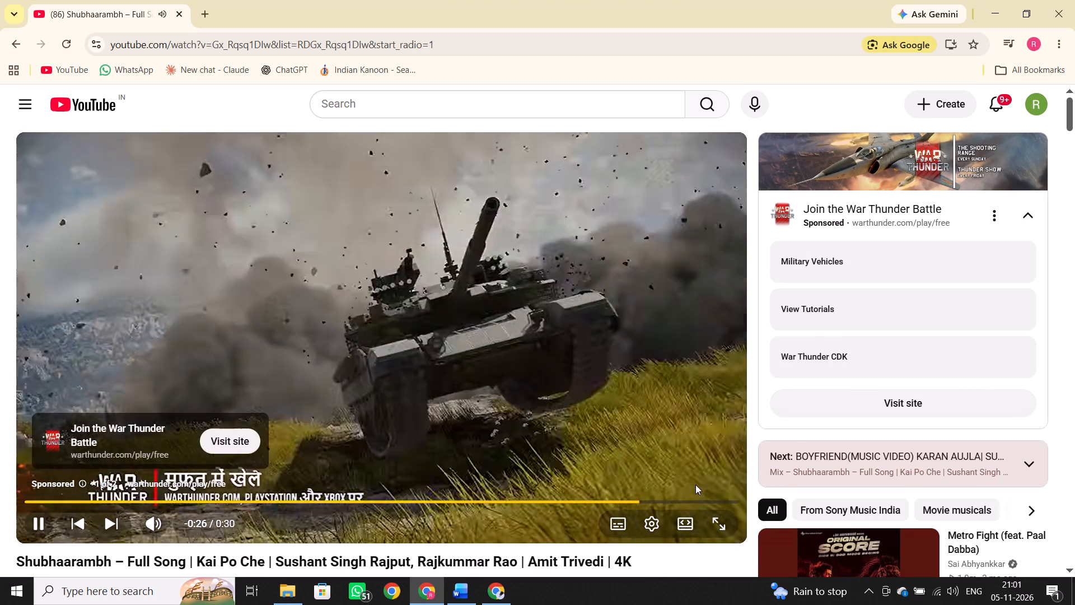
{"action": "left_click", "coordinate": [695, 485]}
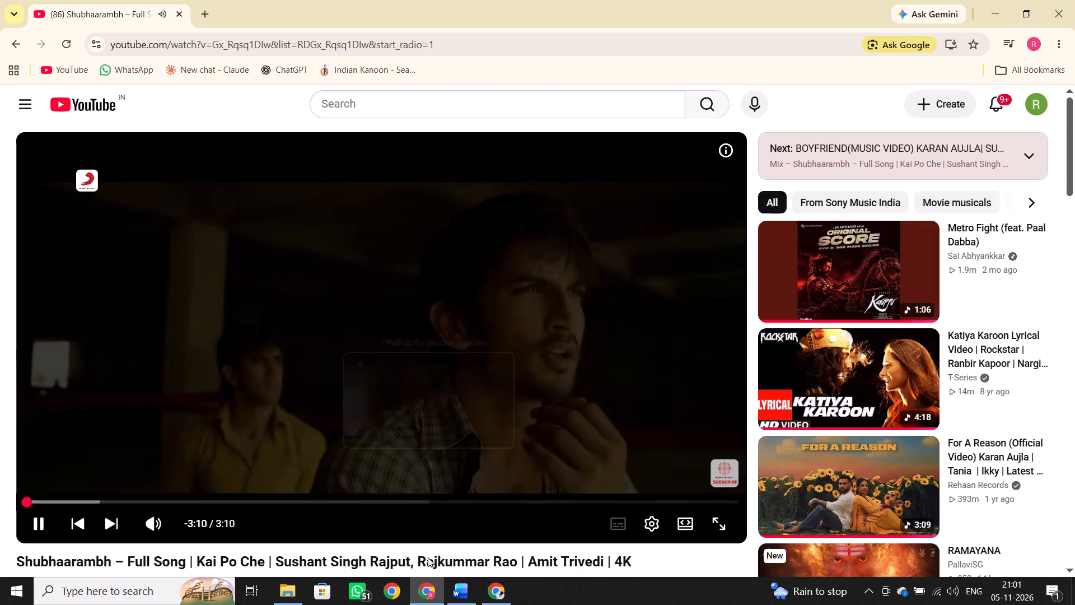
Switch to Word and review the essay from "What is right about reformation" through the Conclusion to the end of the Bibliography.
{"action": "left_click", "coordinate": [456, 598]}
{"action": "scroll", "coordinate": [453, 423], "scroll_direction": "down", "scroll_amount": 1}
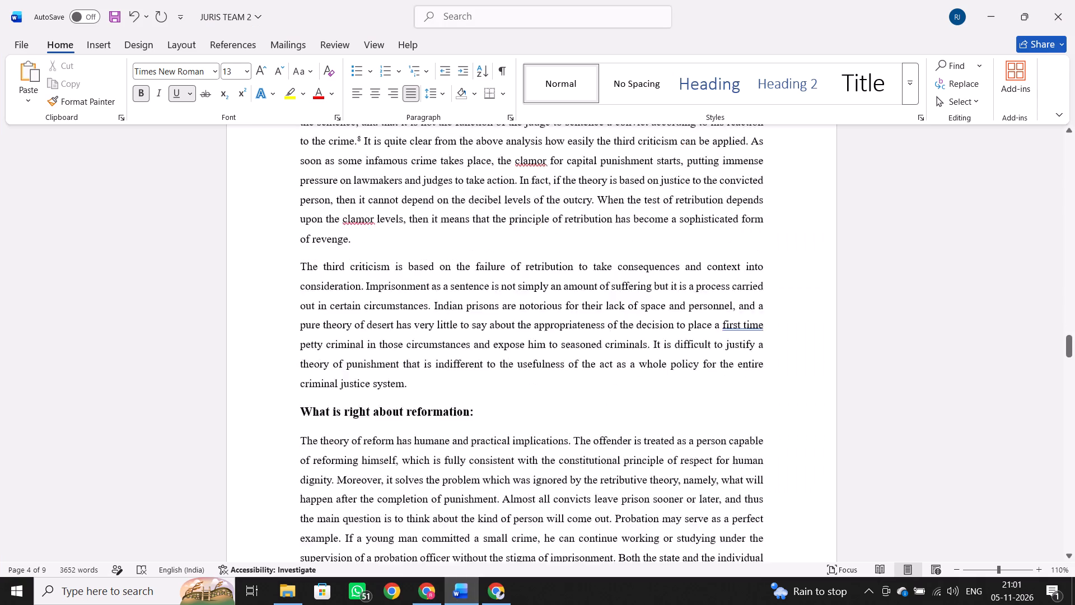
{"action": "scroll", "coordinate": [453, 423], "scroll_direction": "down", "scroll_amount": 3}
{"action": "left_click", "coordinate": [453, 423]}
{"action": "scroll", "coordinate": [453, 423], "scroll_direction": "down", "scroll_amount": 2}
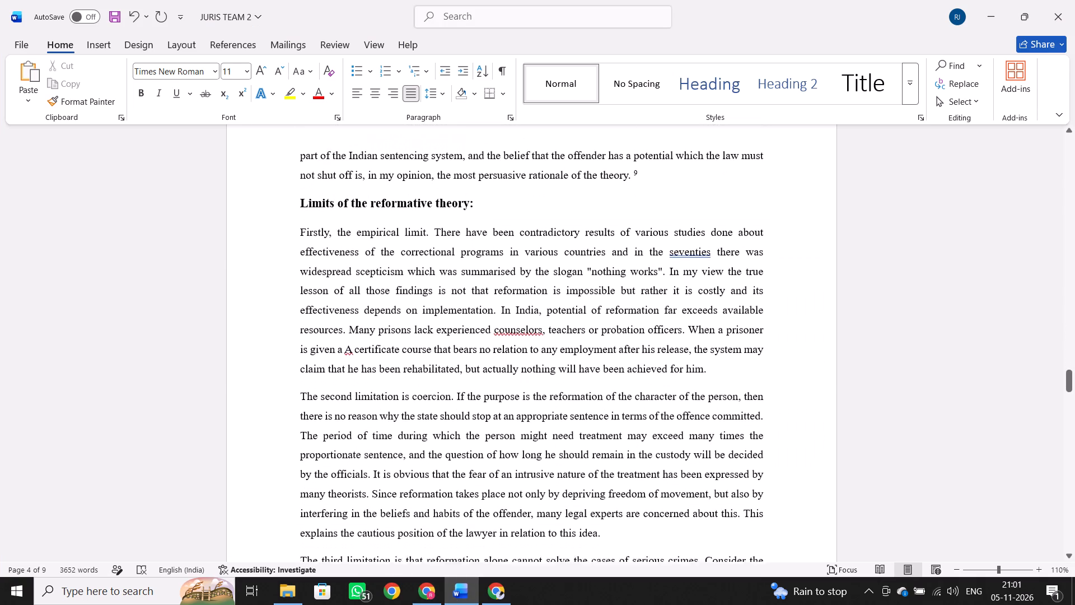
{"action": "scroll", "coordinate": [453, 423], "scroll_direction": "down", "scroll_amount": 3}
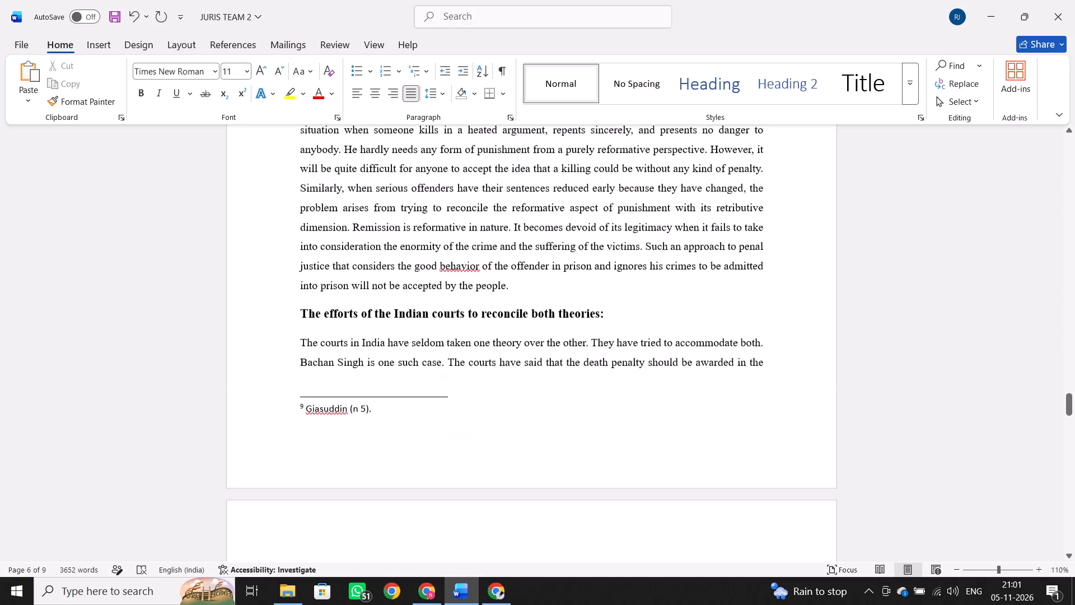
{"action": "scroll", "coordinate": [453, 423], "scroll_direction": "down", "scroll_amount": 6}
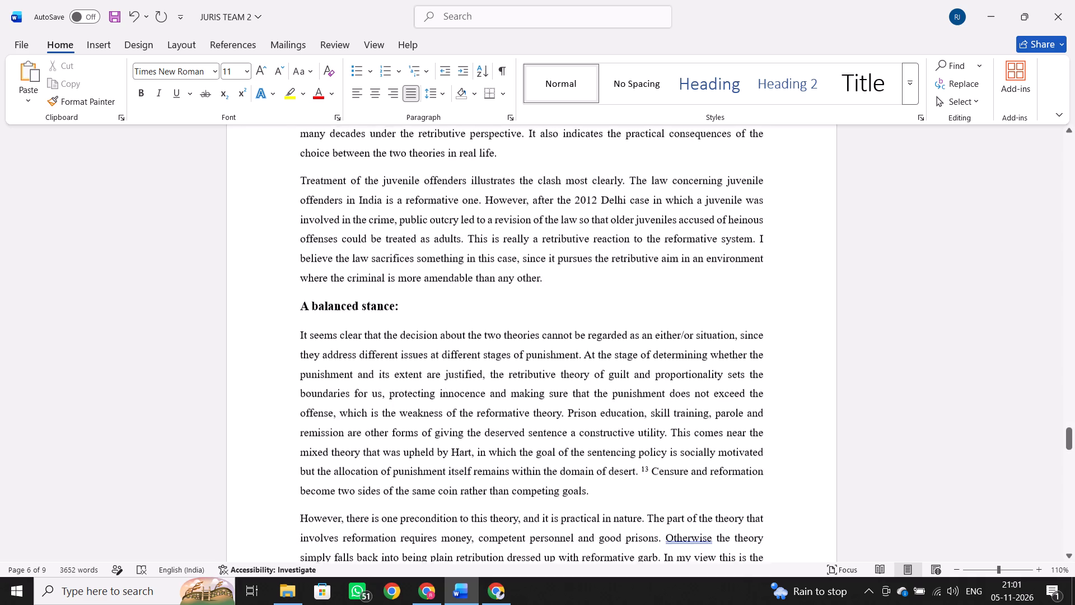
{"action": "scroll", "coordinate": [453, 423], "scroll_direction": "down", "scroll_amount": 4}
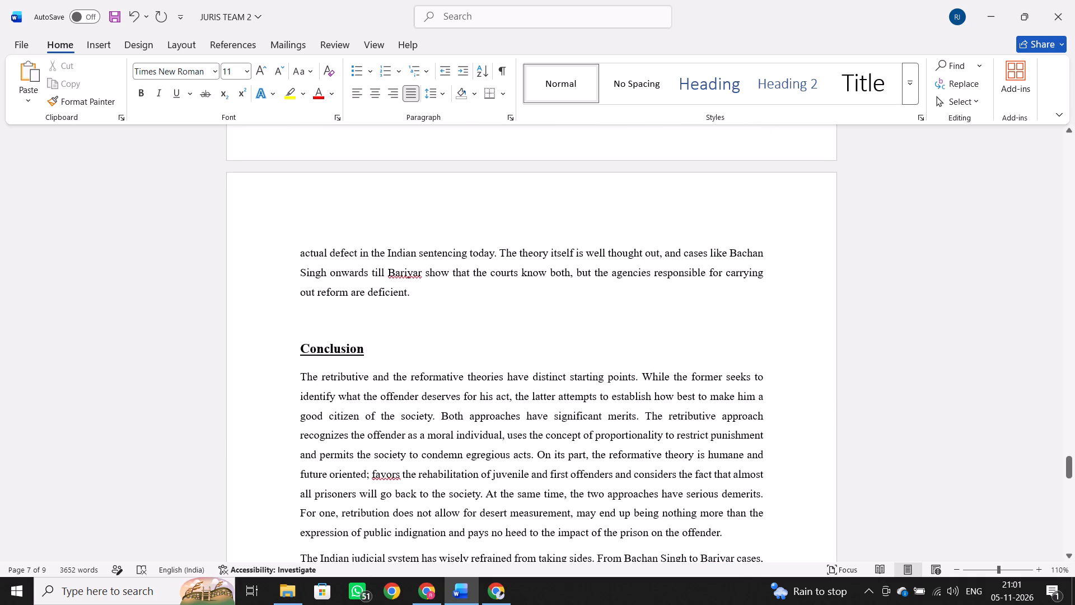
{"action": "left_click", "coordinate": [317, 319]}
{"action": "scroll", "coordinate": [317, 319], "scroll_direction": "down", "scroll_amount": 4}
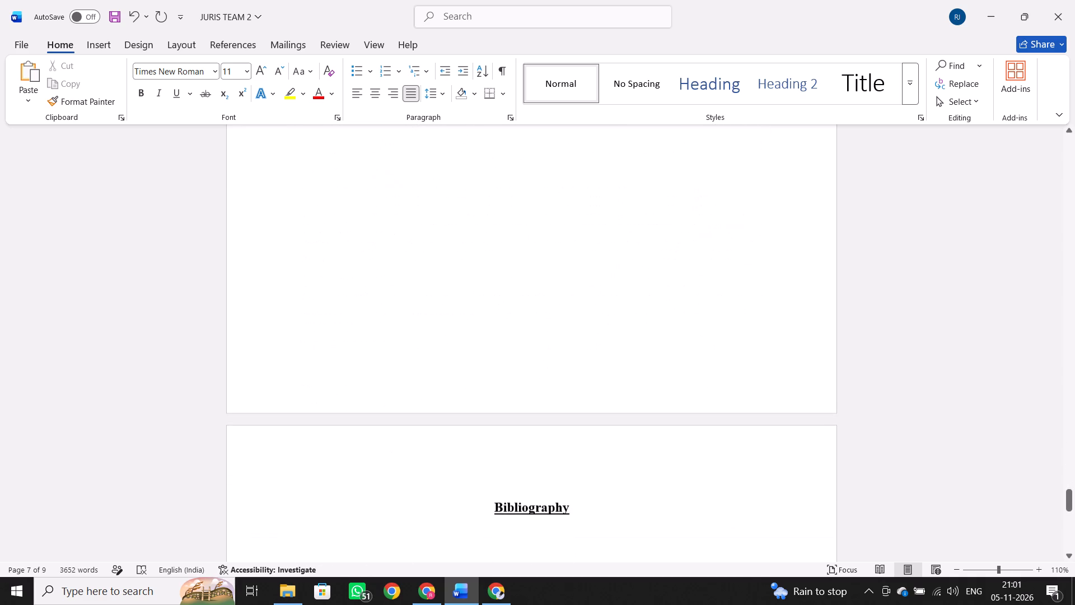
{"action": "scroll", "coordinate": [317, 319], "scroll_direction": "down", "scroll_amount": 3}
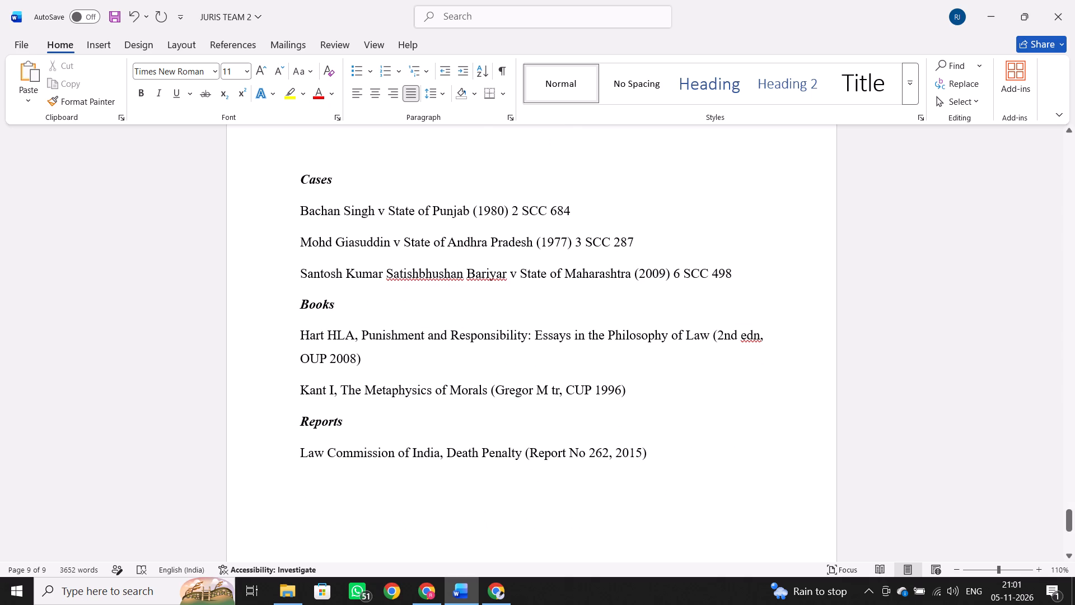
Add a blank line below the Law Commission of India entry at the end of the bibliography.
{"action": "left_click", "coordinate": [666, 463]}
{"action": "key", "text": "Return"}
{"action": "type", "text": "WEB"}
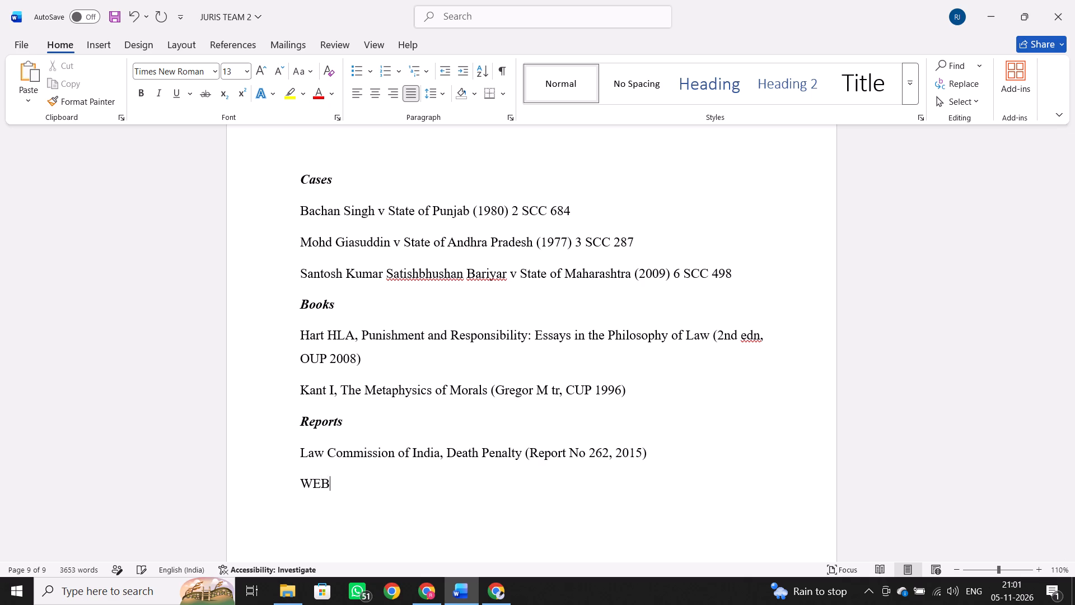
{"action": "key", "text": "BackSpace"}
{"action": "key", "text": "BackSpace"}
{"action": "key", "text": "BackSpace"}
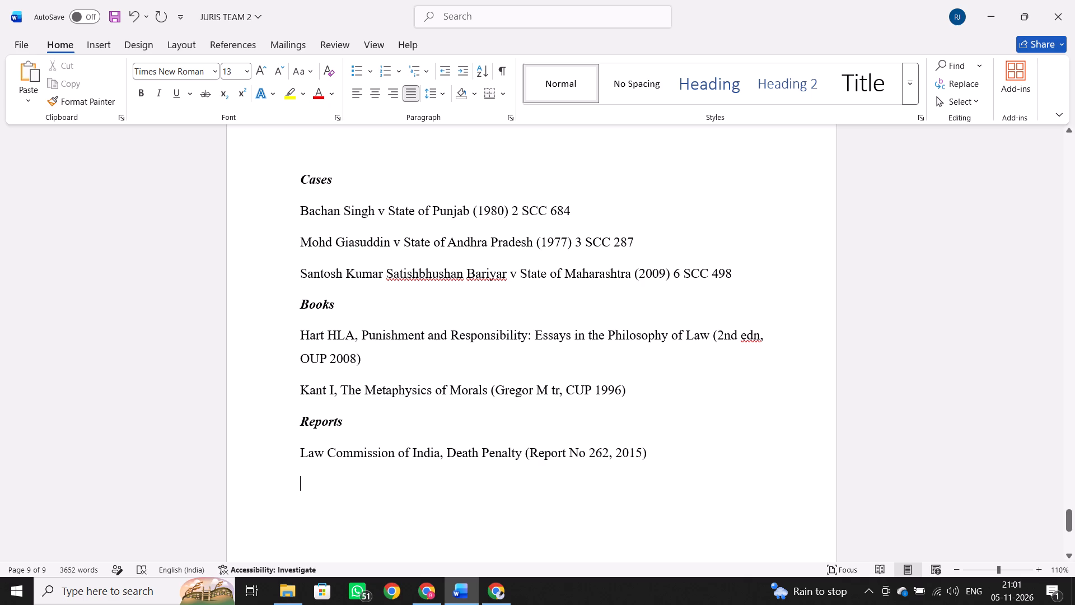
Copy the bold italic "Reports" subheading onto the blank line at the end of the bibliography.
{"action": "left_click_drag", "start_coordinate": [409, 418], "coordinate": [268, 440]}
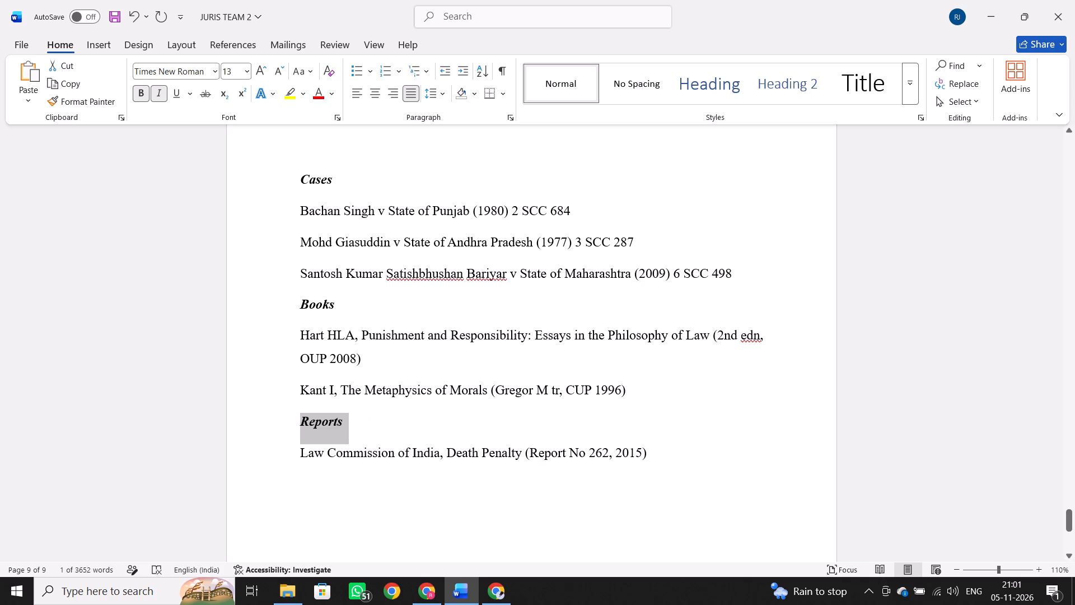
{"action": "key", "text": "ctrl+c"}
{"action": "left_click", "coordinate": [331, 481]}
{"action": "key", "text": "ctrl+v"}
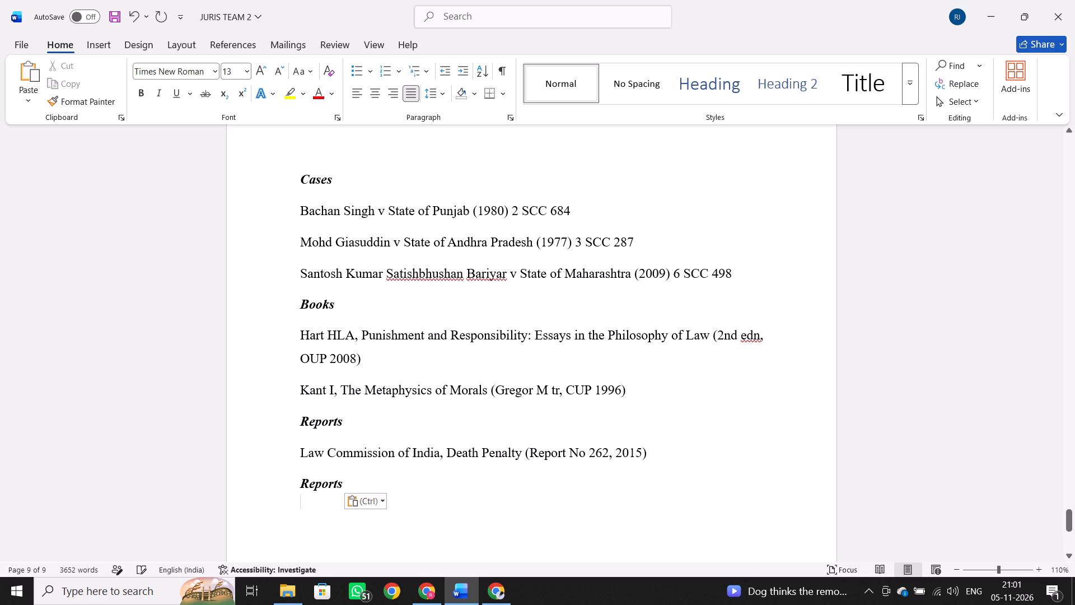
Replace the text of the copied "Reports" subheading at the end of the bibliography with "Website".
{"action": "left_click", "coordinate": [353, 490]}
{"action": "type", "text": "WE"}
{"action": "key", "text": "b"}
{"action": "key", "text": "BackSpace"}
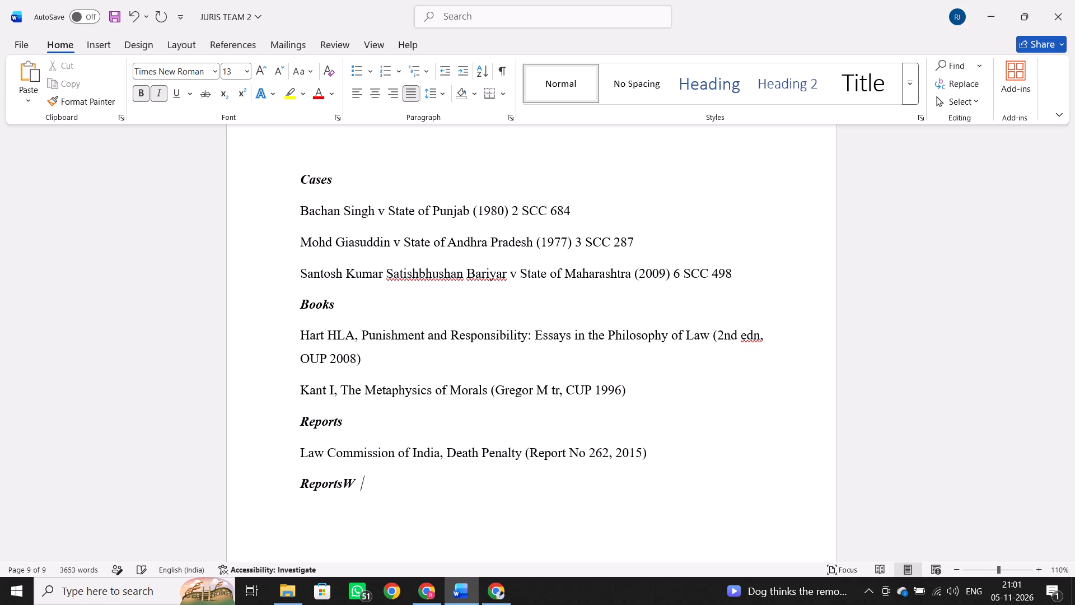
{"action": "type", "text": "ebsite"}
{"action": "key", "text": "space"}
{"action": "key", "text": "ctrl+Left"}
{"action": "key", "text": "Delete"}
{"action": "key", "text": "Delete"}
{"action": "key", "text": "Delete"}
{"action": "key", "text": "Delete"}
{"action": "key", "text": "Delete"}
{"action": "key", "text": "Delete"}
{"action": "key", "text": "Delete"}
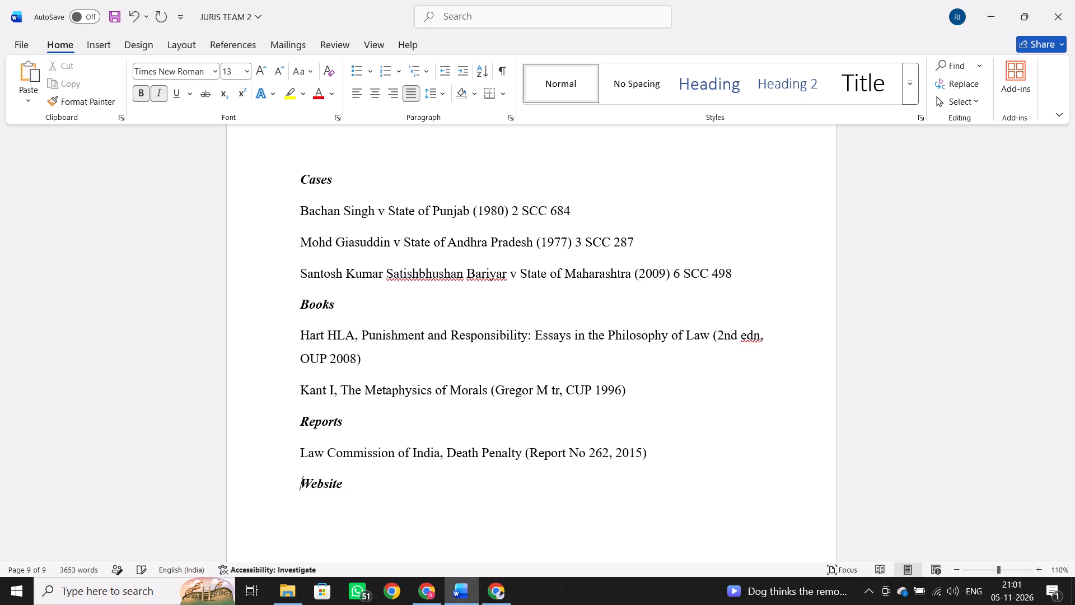
Start a new line below the "Website" subheading with bold and italic turned off.
{"action": "left_click", "coordinate": [353, 489]}
{"action": "left_click", "coordinate": [330, 421]}
{"action": "left_click", "coordinate": [347, 488]}
{"action": "key", "text": "Return"}
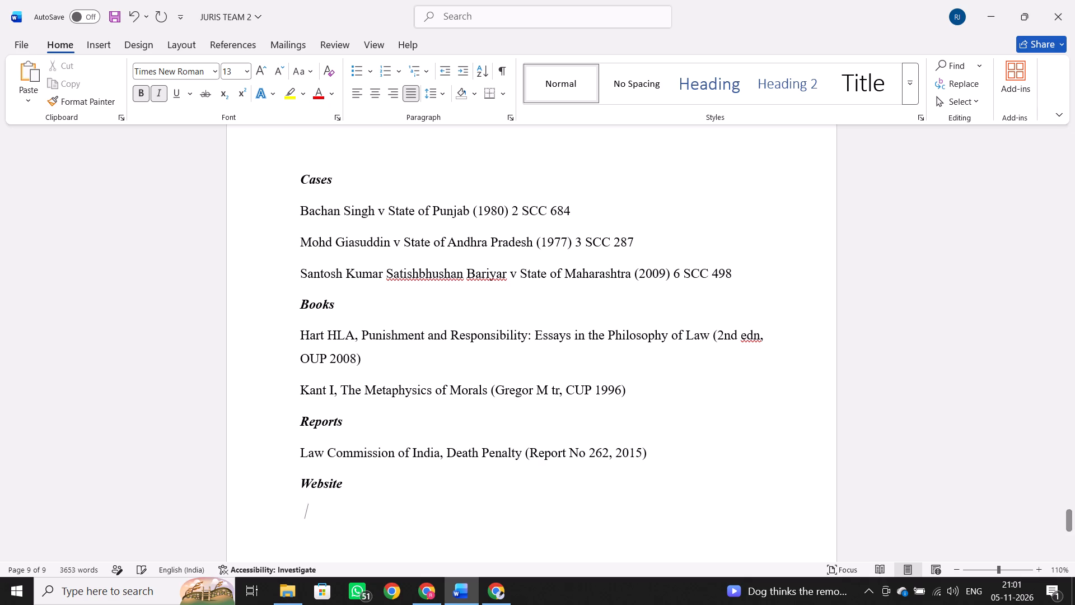
{"action": "key", "text": "ctrl+u"}
{"action": "key", "text": "ctrl+u"}
{"action": "key", "text": "ctrl+b"}
{"action": "key", "text": "ctrl+i"}
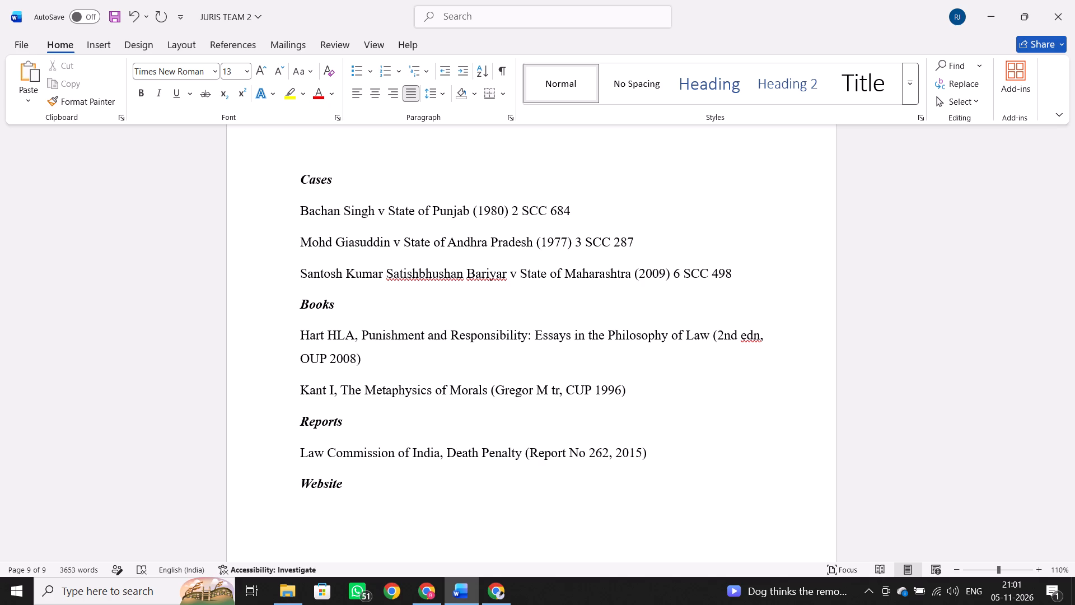
{"action": "left_click", "coordinate": [374, 454]}
{"action": "left_click", "coordinate": [319, 513]}
Enter "Indian kanoon" as the entry under the "Website" subheading.
{"action": "left_click_drag", "start_coordinate": [478, 595], "coordinate": [487, 592]}
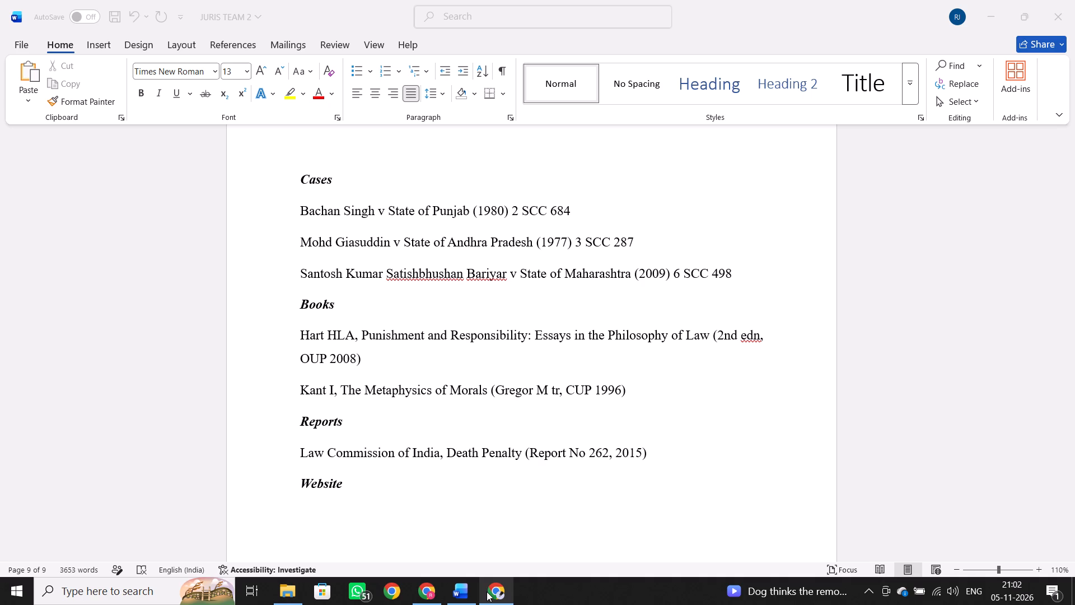
{"action": "left_click", "coordinate": [321, 519]}
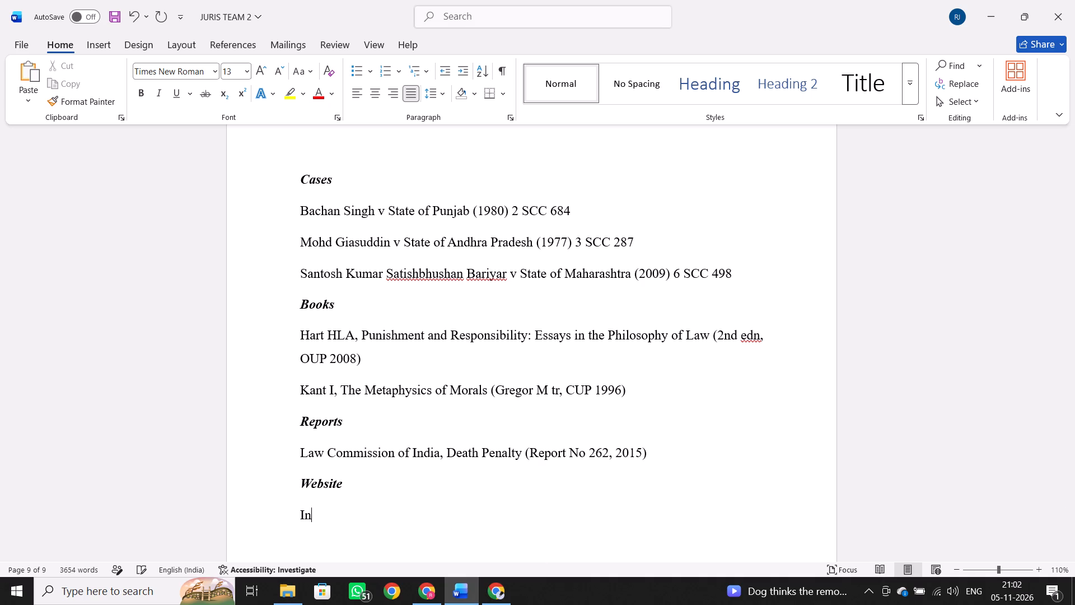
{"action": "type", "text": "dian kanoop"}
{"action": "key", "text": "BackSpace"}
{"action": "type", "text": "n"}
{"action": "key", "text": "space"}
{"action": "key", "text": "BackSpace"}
Add a full stop after the "Indian kanoon" entry in the bibliography.
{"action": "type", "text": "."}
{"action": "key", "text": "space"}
Look back over the bibliography and the preceding pages, and save the document.
{"action": "scroll", "coordinate": [321, 512], "scroll_direction": "down", "scroll_amount": 1}
{"action": "scroll", "coordinate": [321, 512], "scroll_direction": "up", "scroll_amount": 1, "text": "ctrl"}
{"action": "scroll", "coordinate": [321, 512], "scroll_direction": "down", "scroll_amount": 4, "text": "ctrl"}
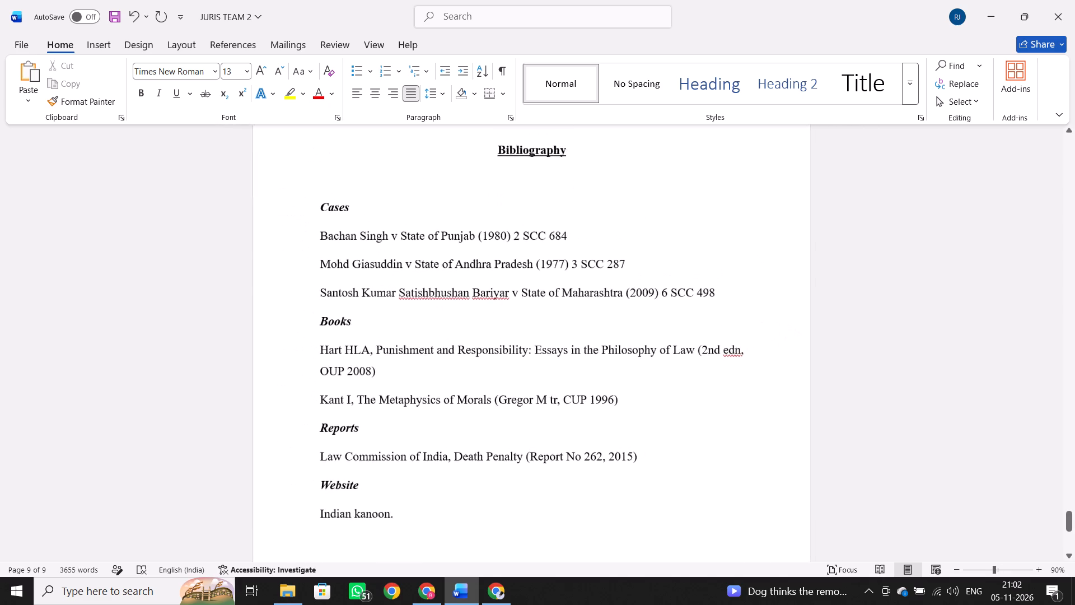
{"action": "scroll", "coordinate": [321, 512], "scroll_direction": "up", "scroll_amount": 8}
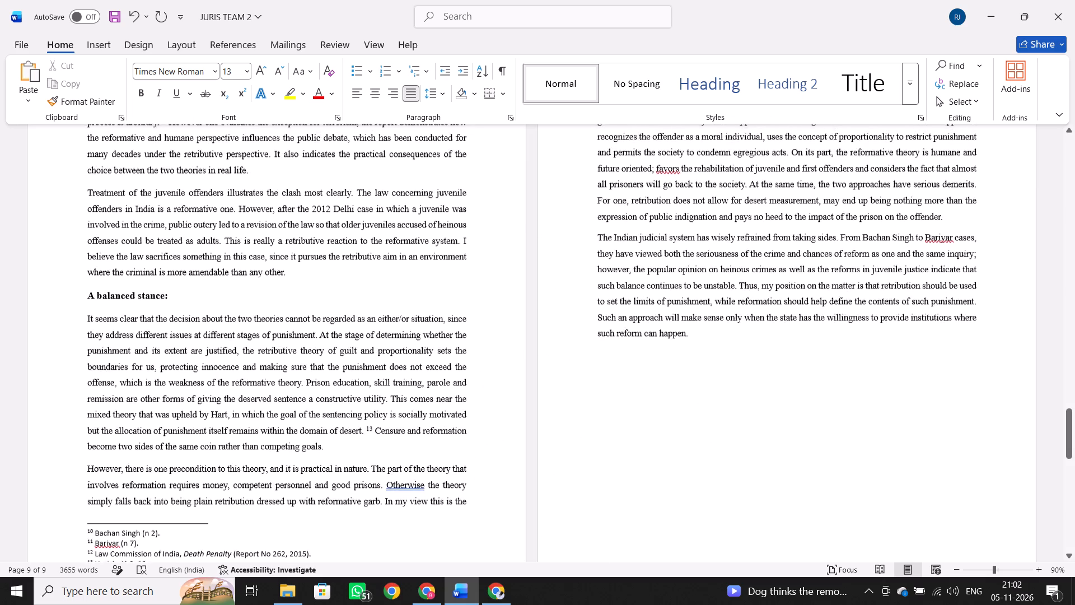
{"action": "scroll", "coordinate": [321, 512], "scroll_direction": "up", "scroll_amount": 1}
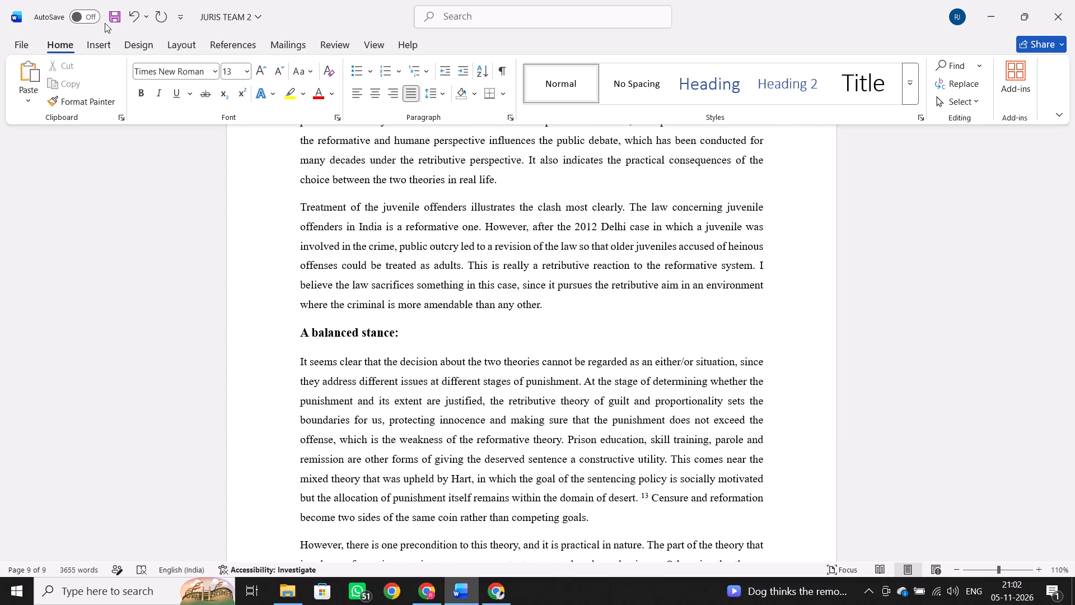
{"action": "left_click", "coordinate": [119, 13]}
Place the text cursor directly before the essay title on the first page.
{"action": "scroll", "coordinate": [677, 304], "scroll_direction": "up", "scroll_amount": 20}
{"action": "scroll", "coordinate": [677, 304], "scroll_direction": "up", "scroll_amount": 16}
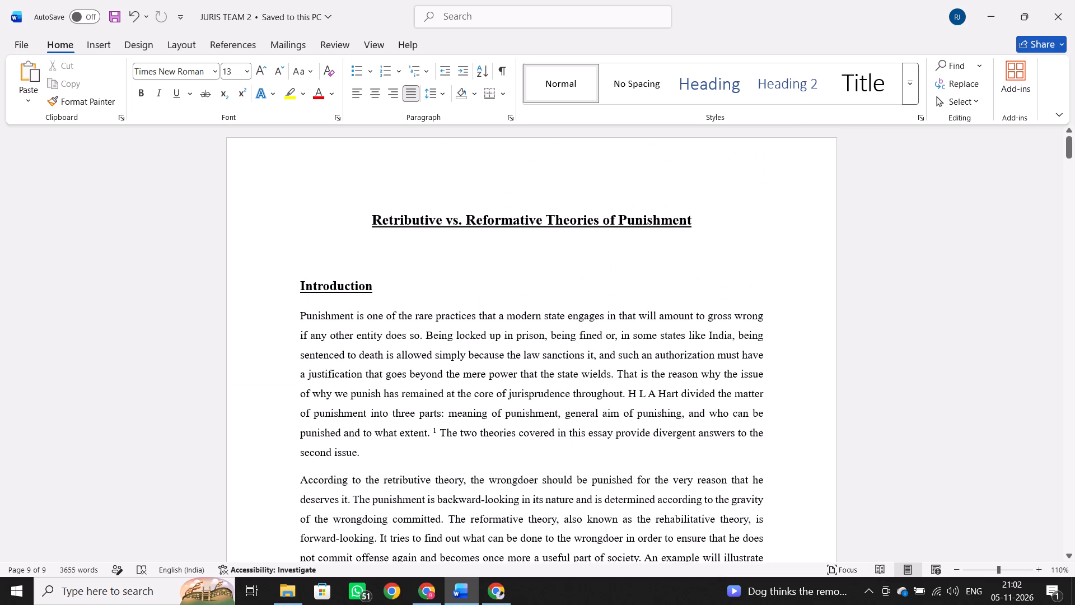
{"action": "left_click", "coordinate": [361, 222]}
Open the "cover page KLE" image from the Downloads folder and view it maximised in Photos.
{"action": "left_click", "coordinate": [295, 594]}
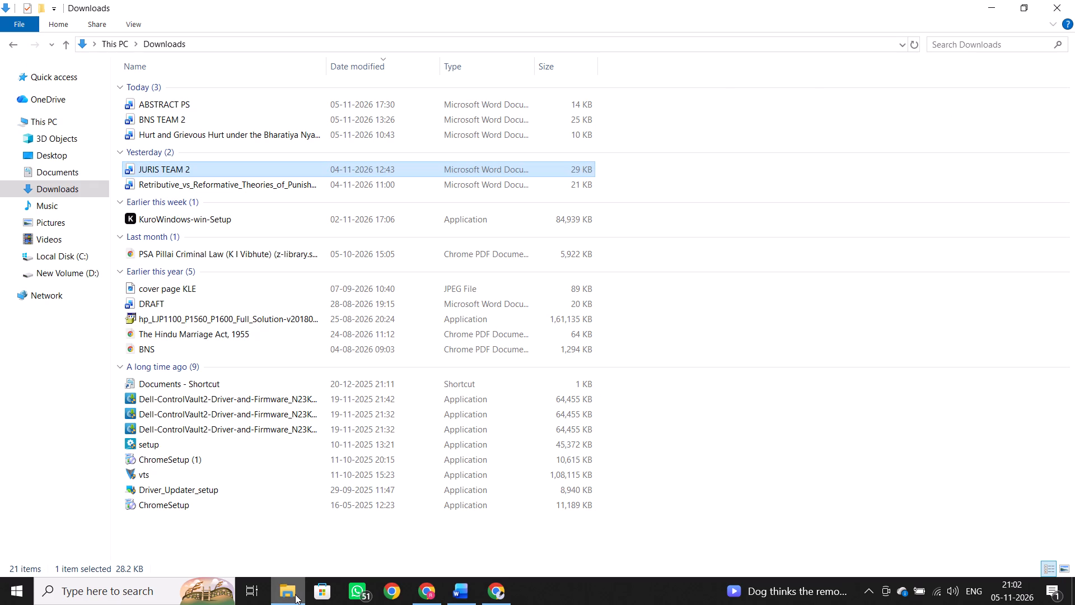
{"action": "double_click", "coordinate": [173, 295]}
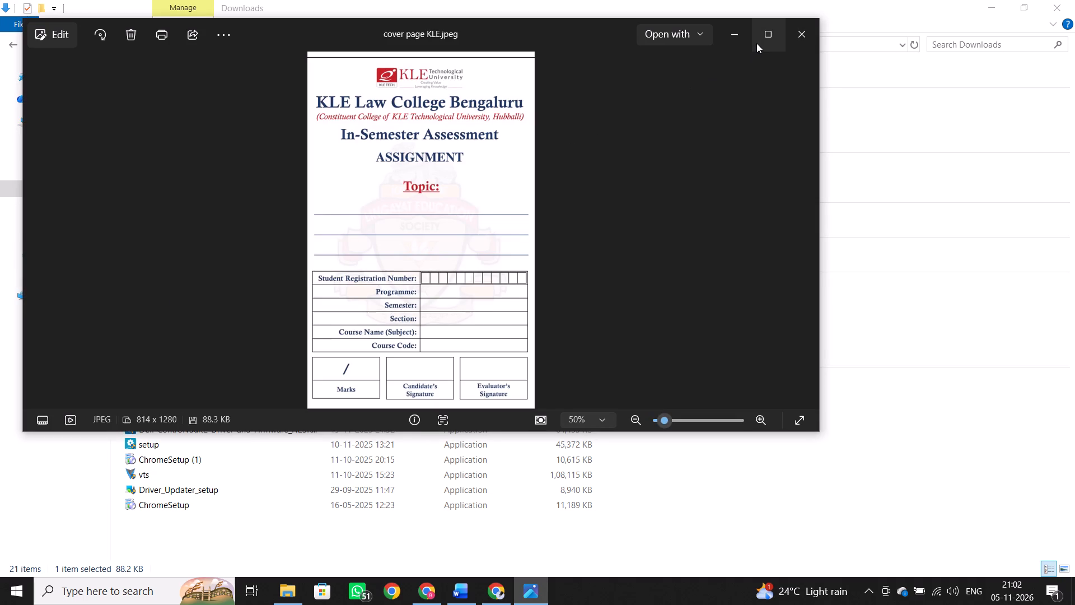
{"action": "left_click", "coordinate": [756, 43]}
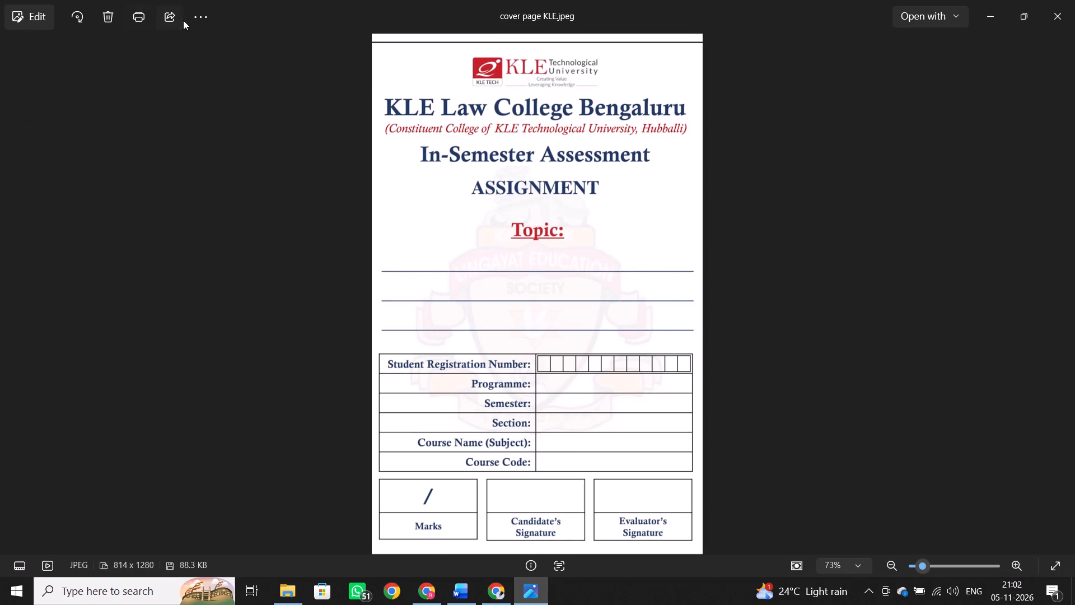
{"action": "left_click", "coordinate": [187, 18]}
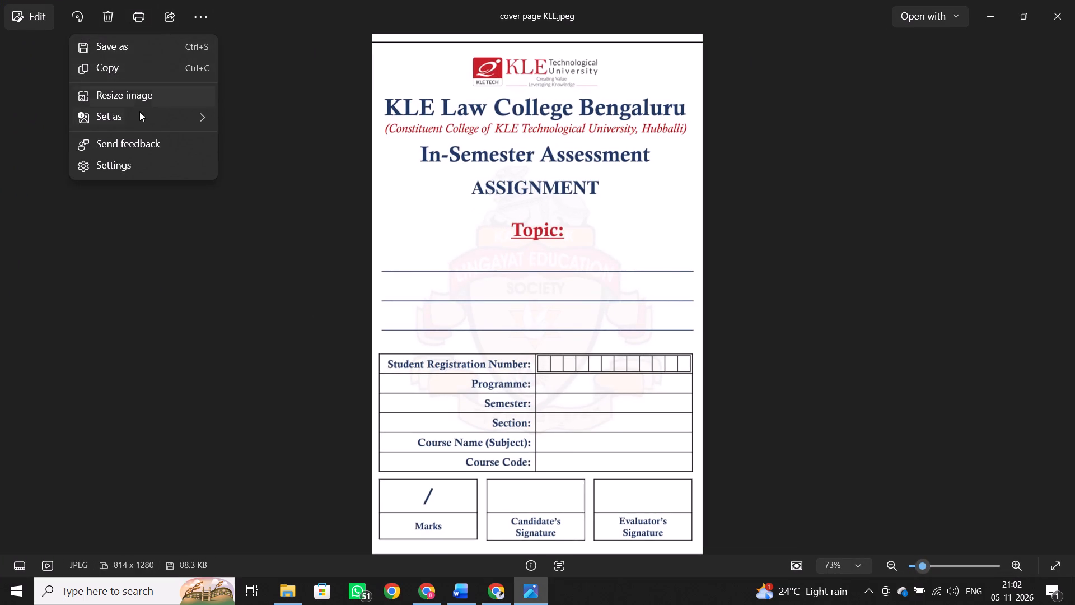
{"action": "left_click", "coordinate": [128, 212]}
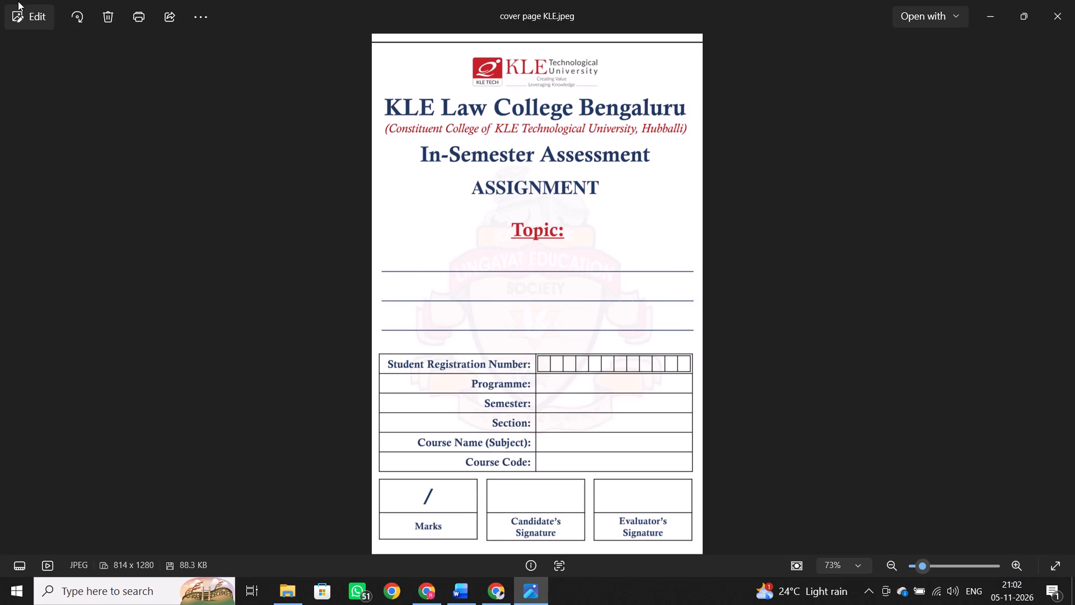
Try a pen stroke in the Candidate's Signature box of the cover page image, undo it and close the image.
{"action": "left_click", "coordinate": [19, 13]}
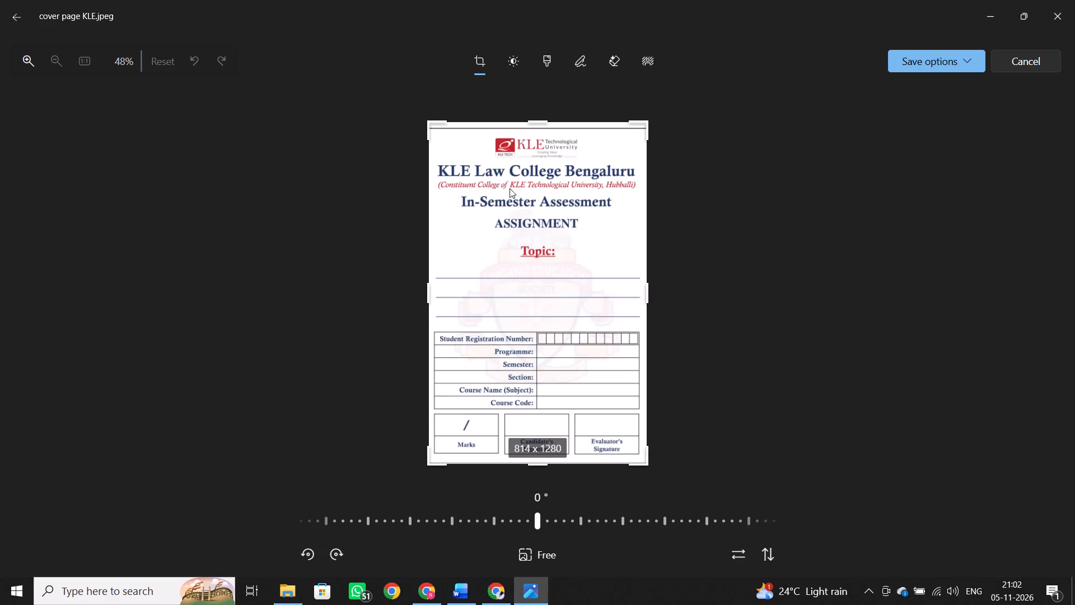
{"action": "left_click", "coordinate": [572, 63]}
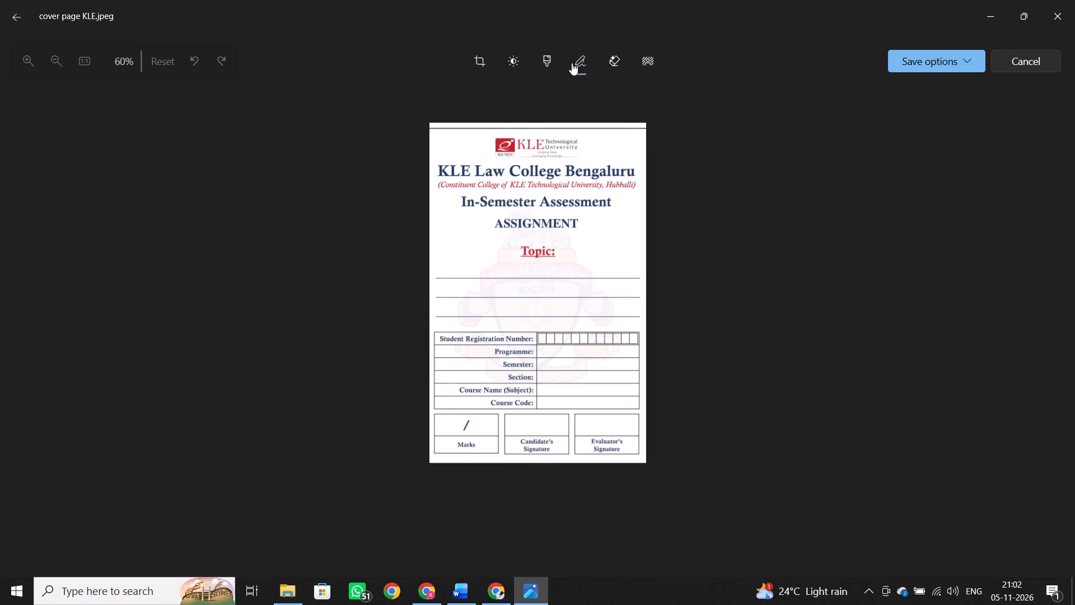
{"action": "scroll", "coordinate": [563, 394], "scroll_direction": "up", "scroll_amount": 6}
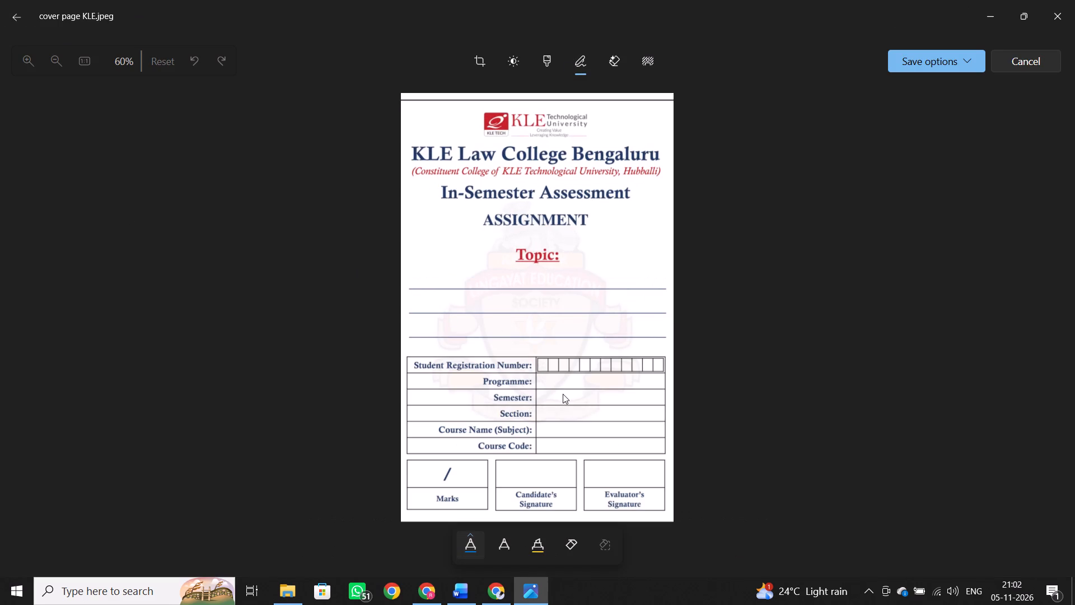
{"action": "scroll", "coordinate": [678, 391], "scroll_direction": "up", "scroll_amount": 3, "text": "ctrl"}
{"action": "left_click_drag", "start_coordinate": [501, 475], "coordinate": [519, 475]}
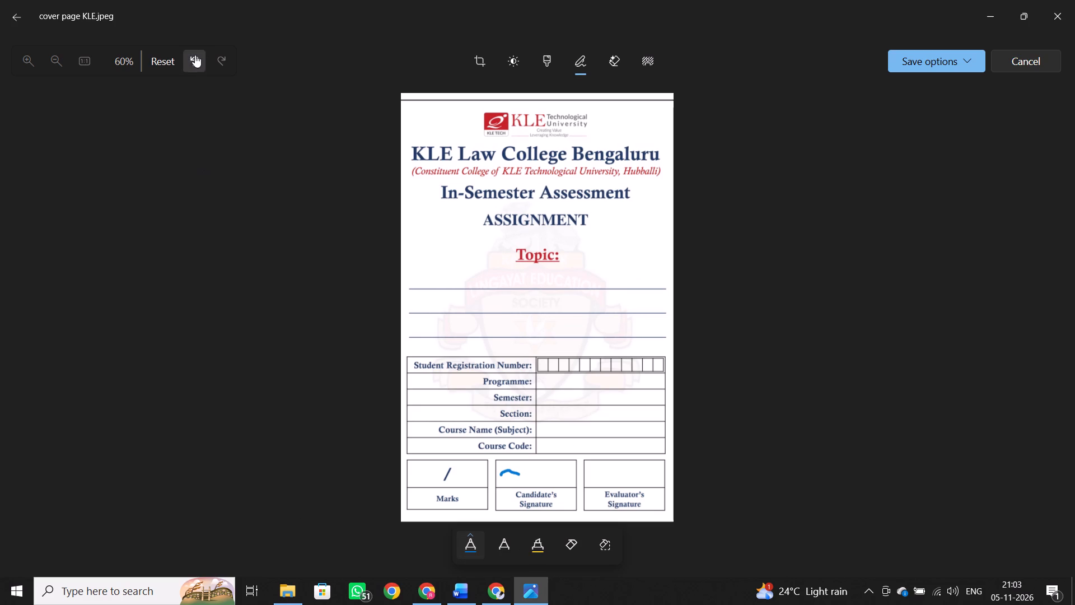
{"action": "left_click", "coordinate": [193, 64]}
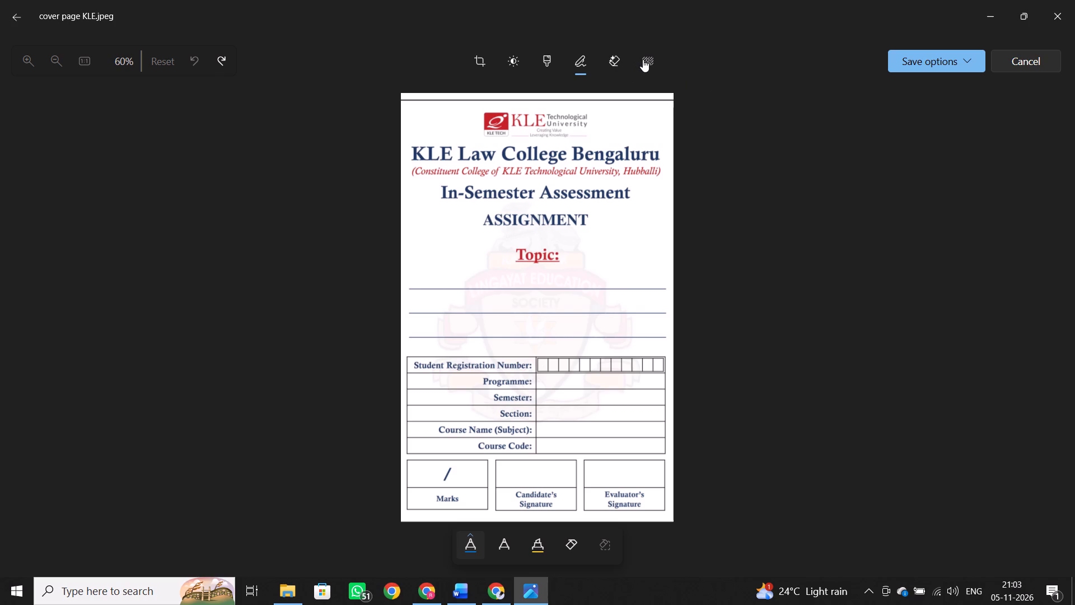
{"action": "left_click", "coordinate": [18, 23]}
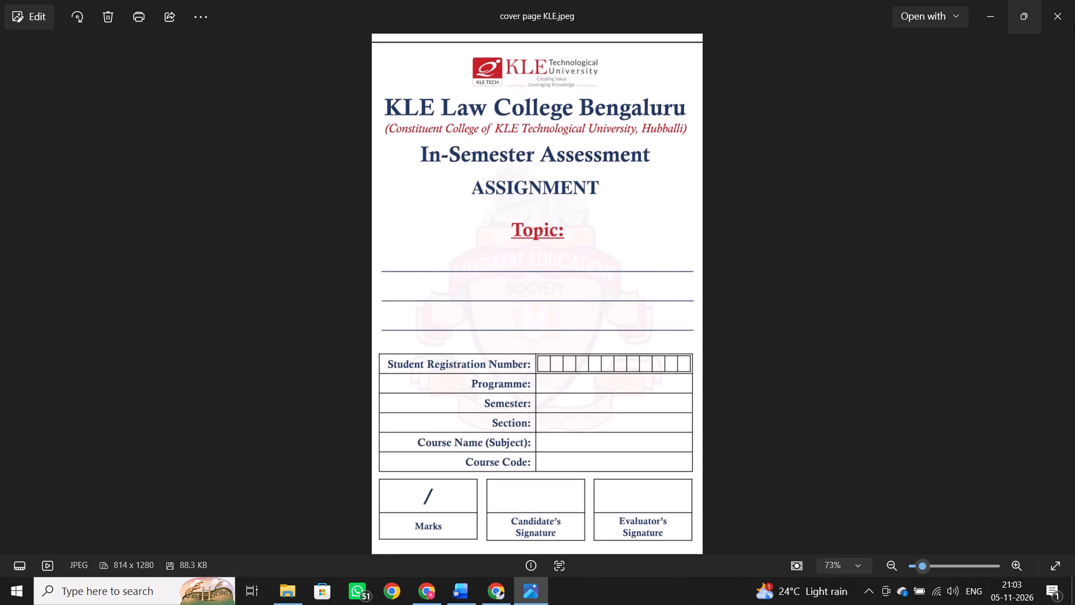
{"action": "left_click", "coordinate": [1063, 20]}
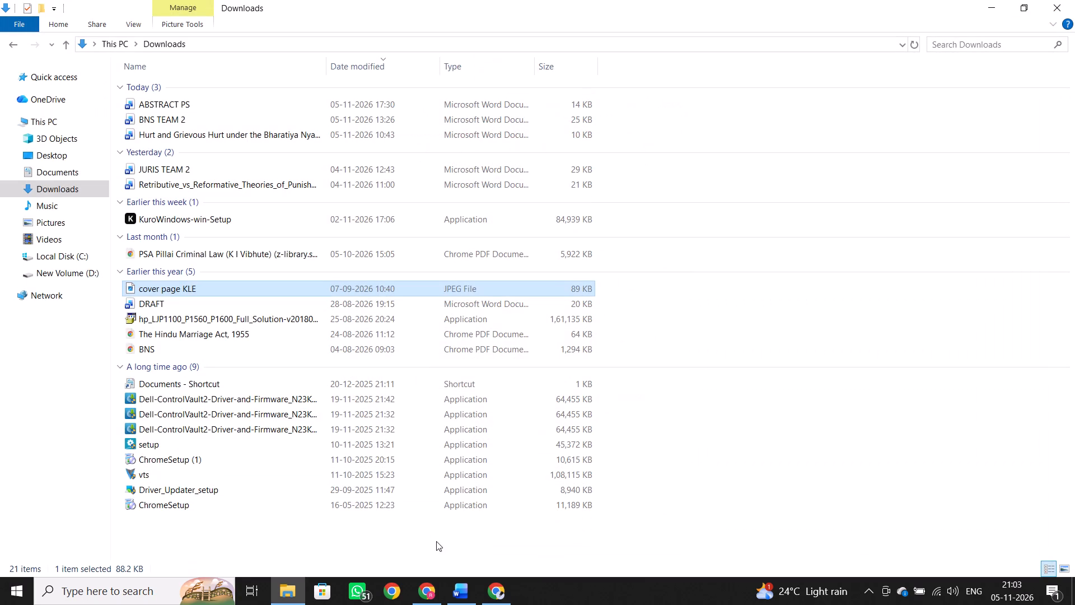
Switch back to Word and insert a page break before the essay title, leaving a blank first page for editing.
{"action": "left_click", "coordinate": [498, 594]}
{"action": "left_click", "coordinate": [462, 603]}
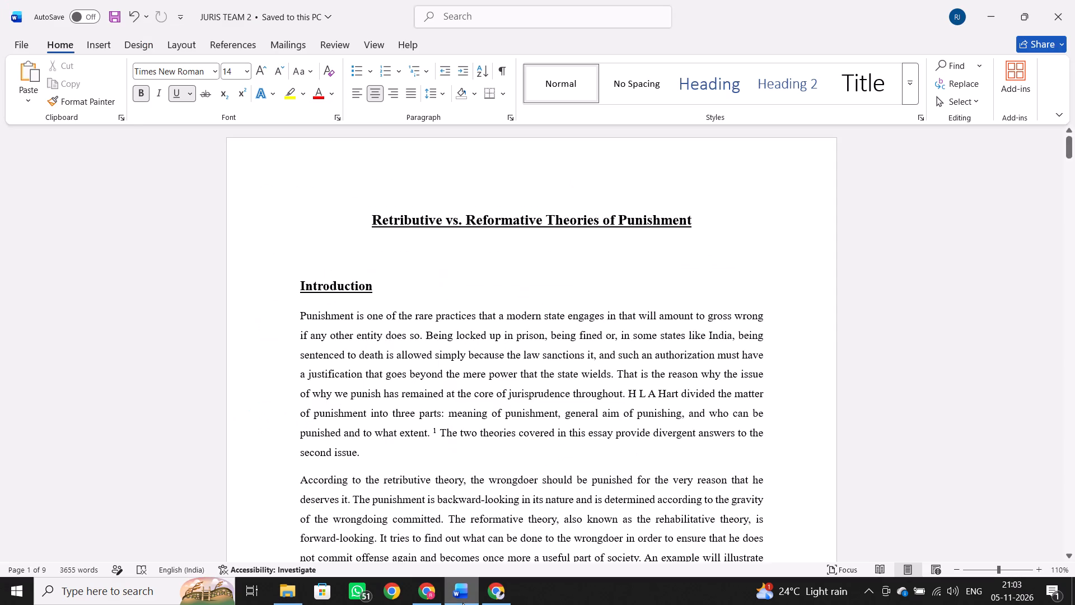
{"action": "left_click", "coordinate": [355, 207]}
{"action": "key", "text": "ctrl+Return"}
{"action": "scroll", "coordinate": [355, 207], "scroll_direction": "up", "scroll_amount": 4}
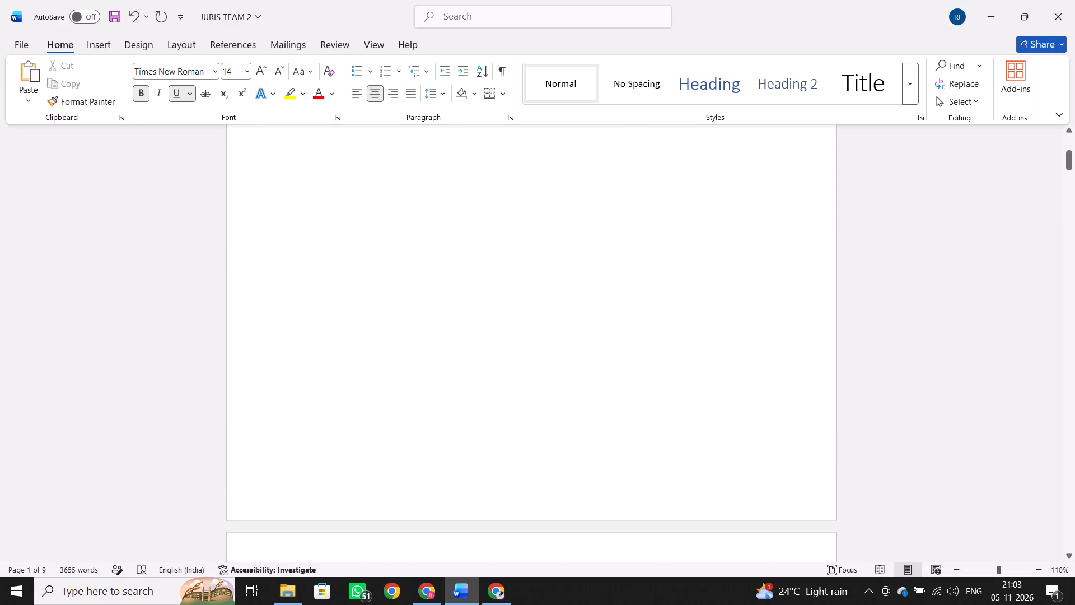
{"action": "scroll", "coordinate": [355, 207], "scroll_direction": "up", "scroll_amount": 2}
{"action": "left_click", "coordinate": [355, 207]}
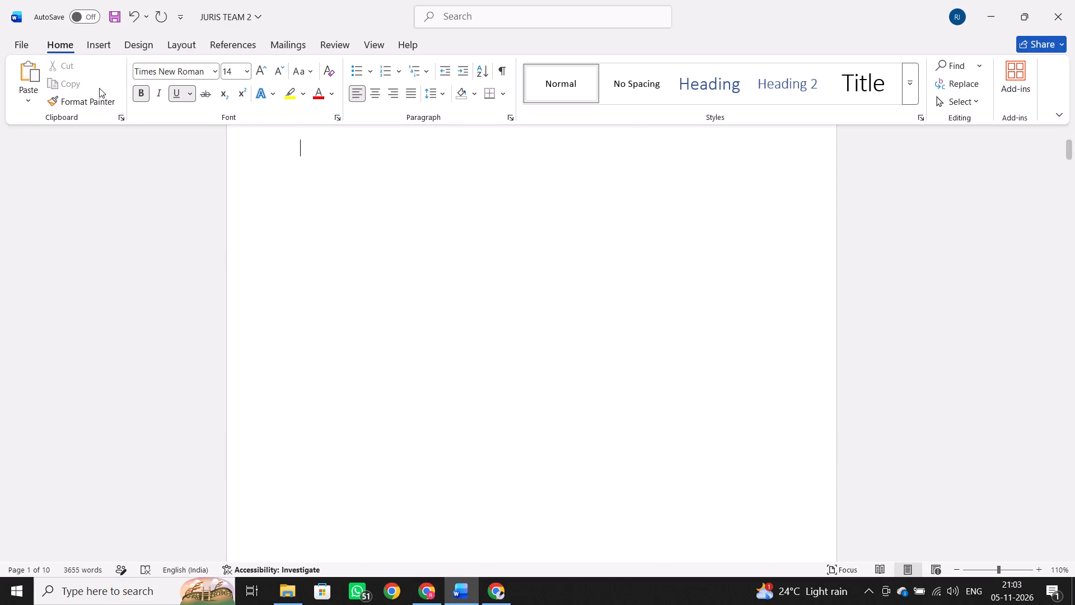
Apply a solid box page border, 3 pt wide, to the whole document.
{"action": "left_click", "coordinate": [98, 39]}
{"action": "left_click", "coordinate": [153, 75]}
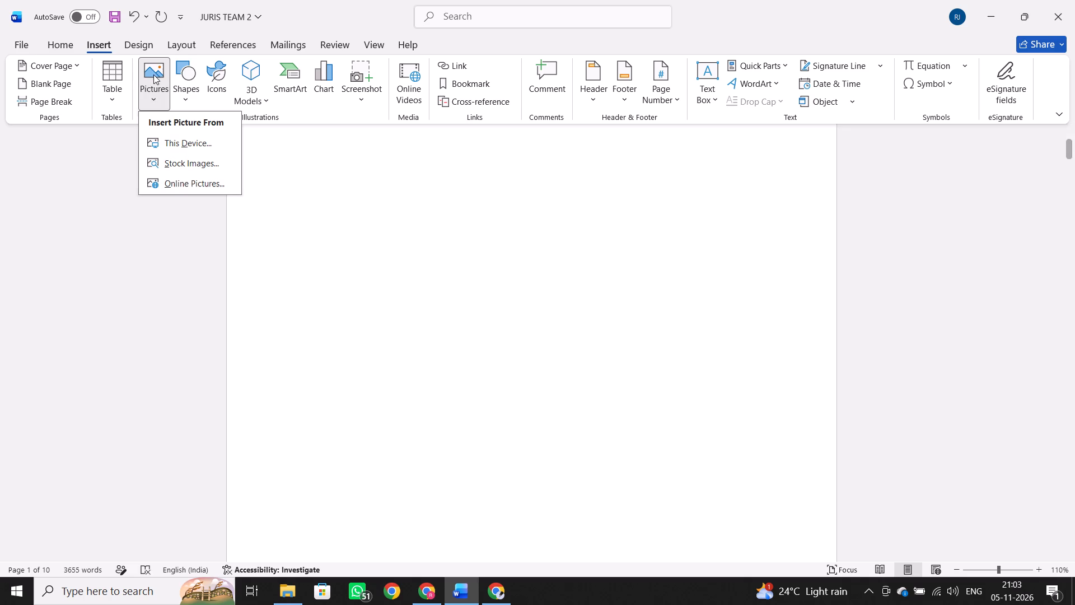
{"action": "left_click", "coordinate": [123, 44]}
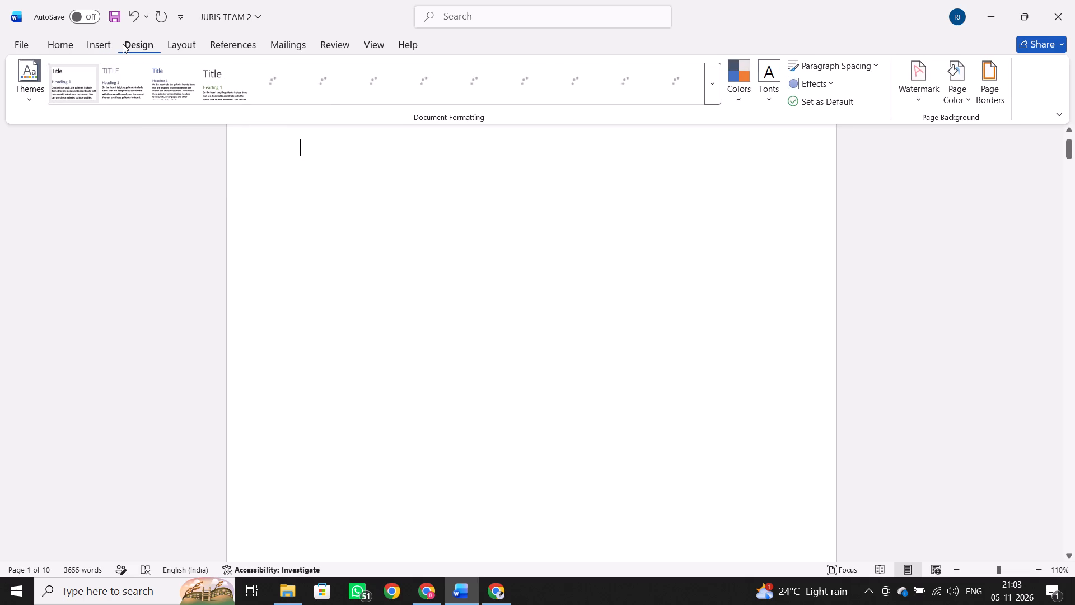
{"action": "left_click", "coordinate": [985, 85]}
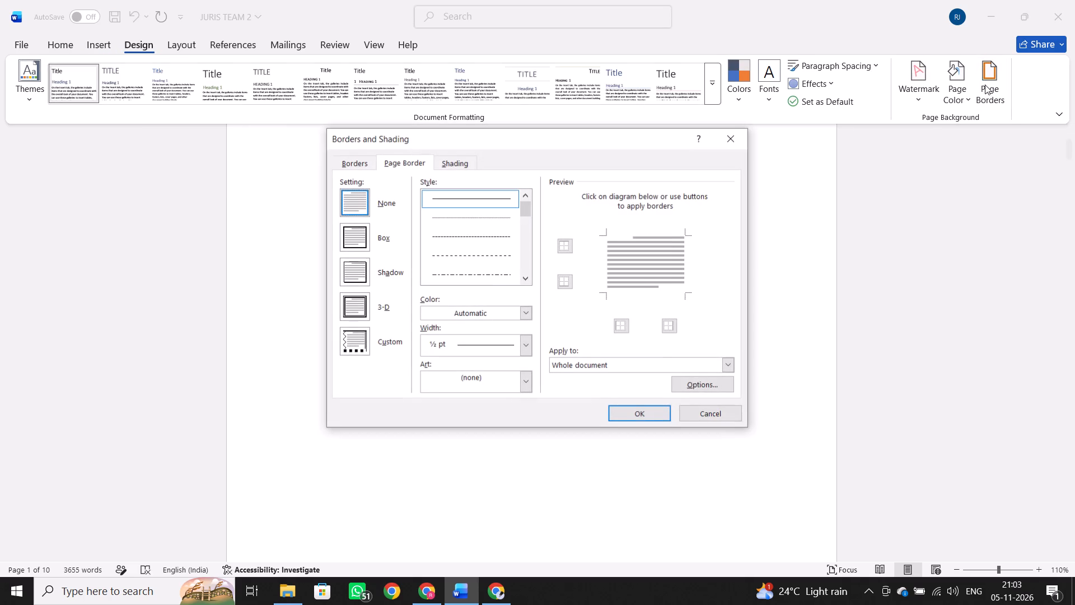
{"action": "left_click", "coordinate": [344, 220]}
{"action": "left_click", "coordinate": [354, 244]}
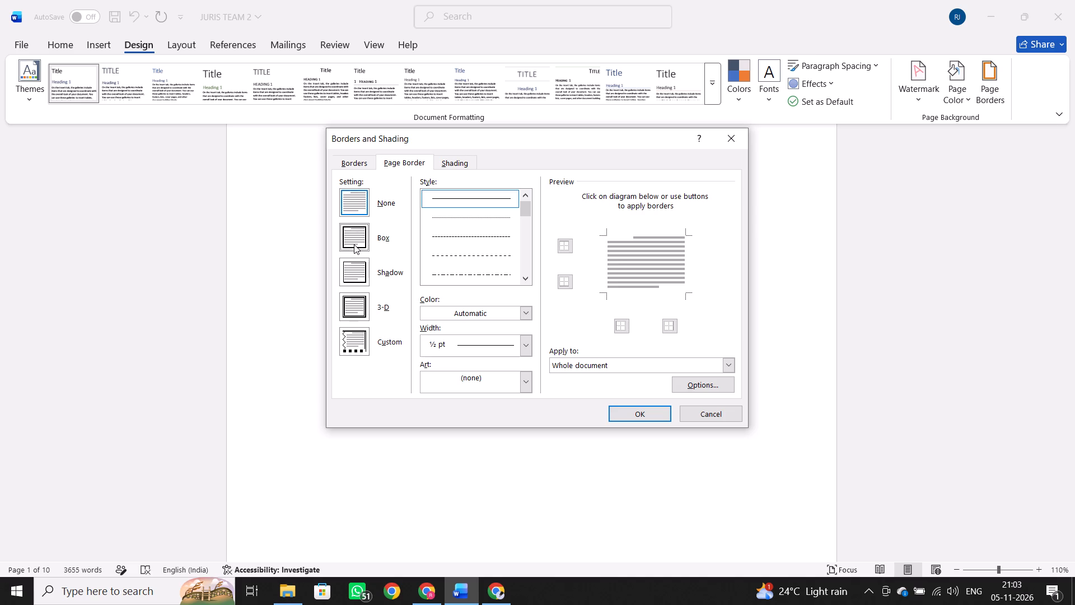
{"action": "left_click", "coordinate": [530, 282]}
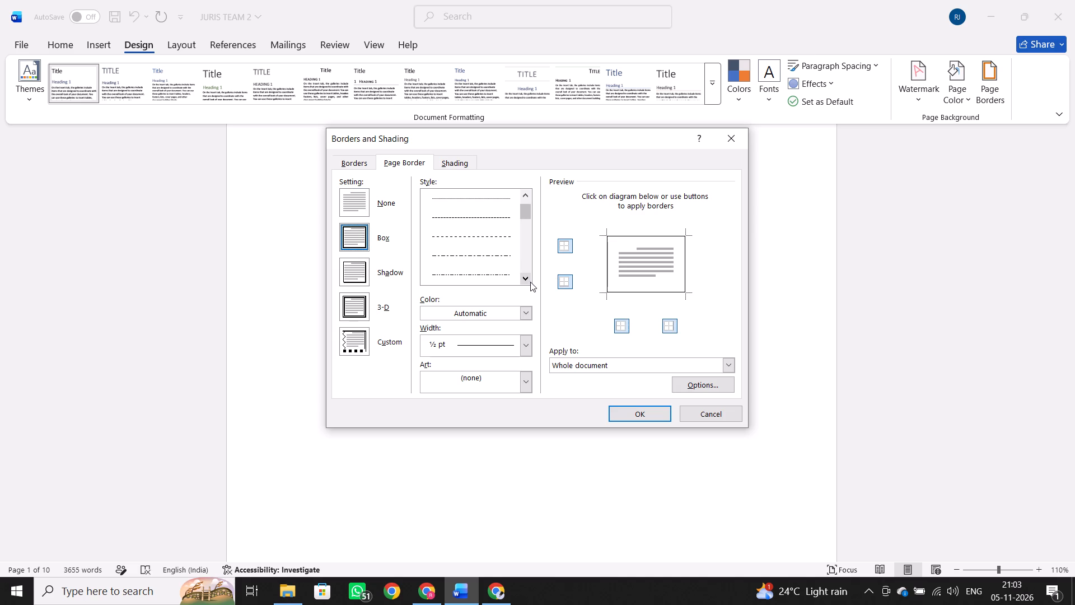
{"action": "left_click", "coordinate": [529, 335]}
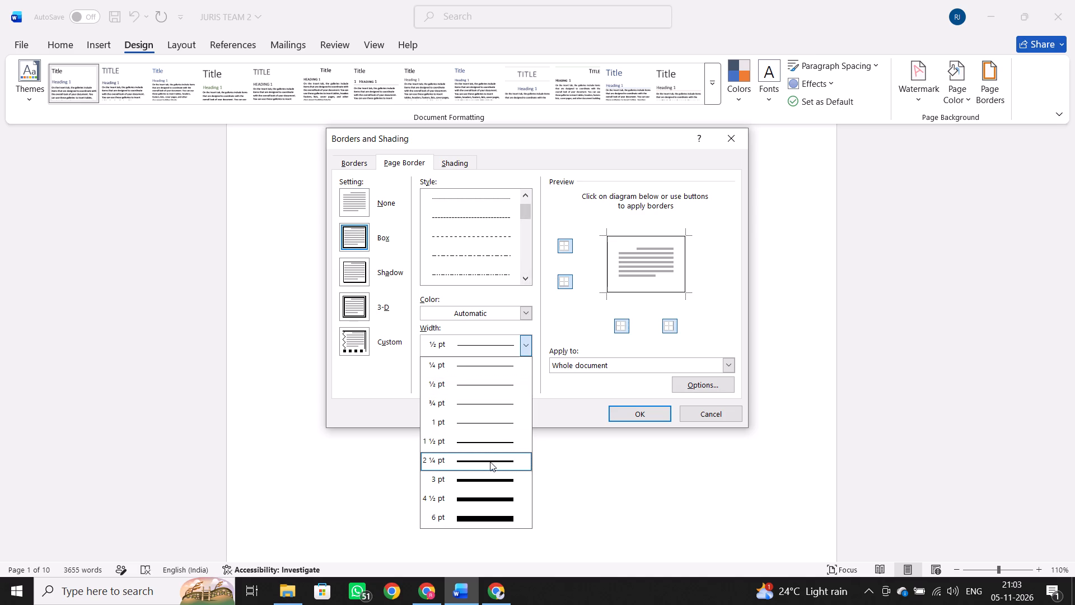
{"action": "left_click", "coordinate": [487, 481]}
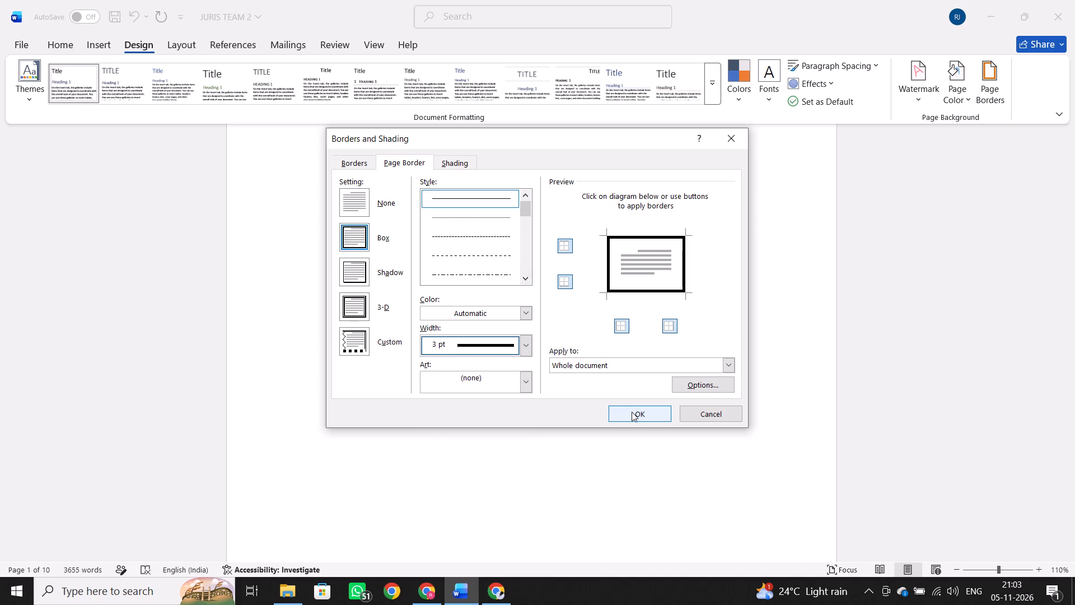
{"action": "left_click", "coordinate": [632, 412]}
Check the page border throughout the document, from the blank first page to the end and back.
{"action": "scroll", "coordinate": [632, 412], "scroll_direction": "up", "scroll_amount": 4}
{"action": "scroll", "coordinate": [632, 412], "scroll_direction": "down", "scroll_amount": 6}
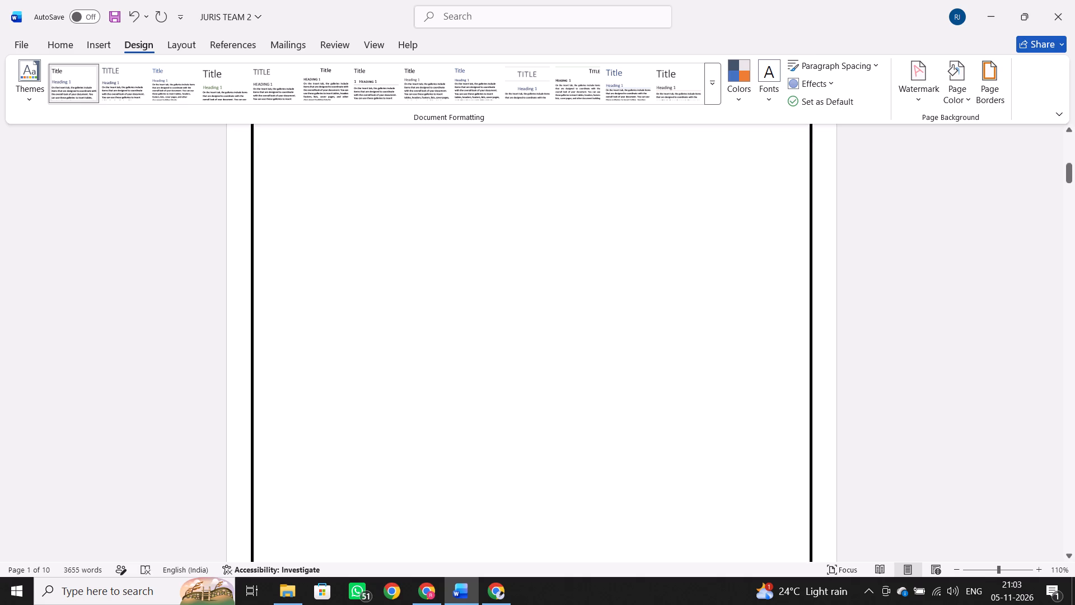
{"action": "scroll", "coordinate": [632, 412], "scroll_direction": "down", "scroll_amount": 7}
{"action": "scroll", "coordinate": [632, 412], "scroll_direction": "down", "scroll_amount": 20}
{"action": "scroll", "coordinate": [632, 412], "scroll_direction": "down", "scroll_amount": 12}
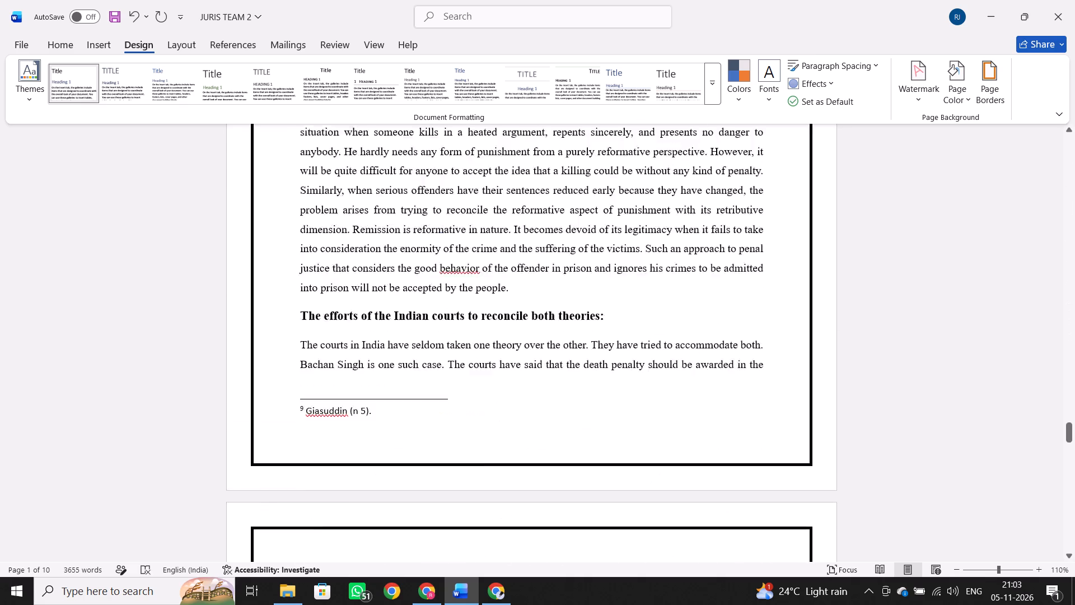
{"action": "scroll", "coordinate": [632, 412], "scroll_direction": "down", "scroll_amount": 11}
{"action": "scroll", "coordinate": [632, 412], "scroll_direction": "up", "scroll_amount": 9}
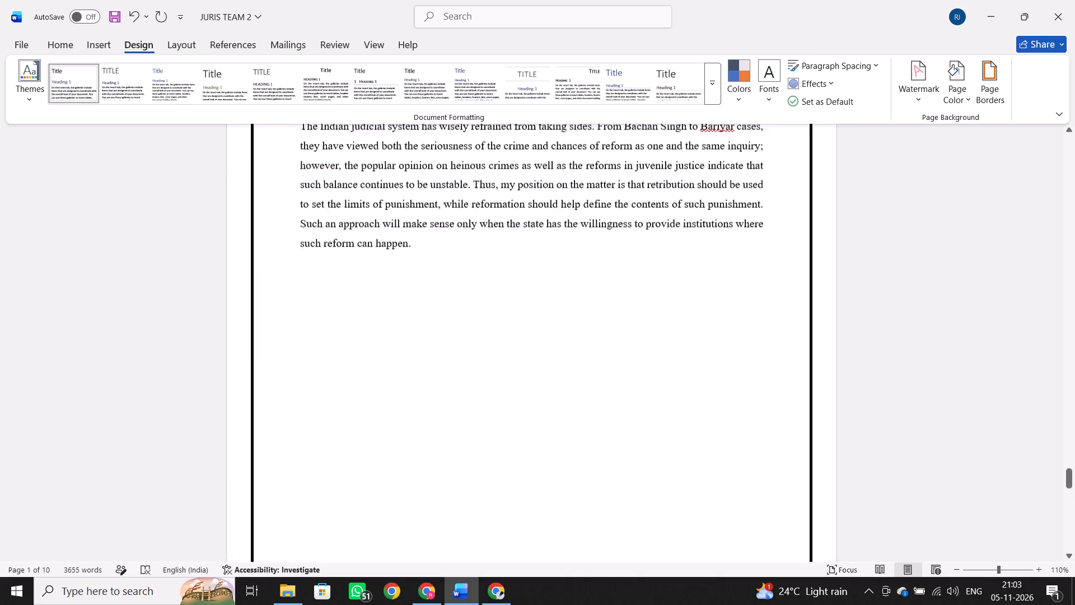
{"action": "scroll", "coordinate": [632, 412], "scroll_direction": "up", "scroll_amount": 20}
{"action": "scroll", "coordinate": [632, 412], "scroll_direction": "up", "scroll_amount": 11}
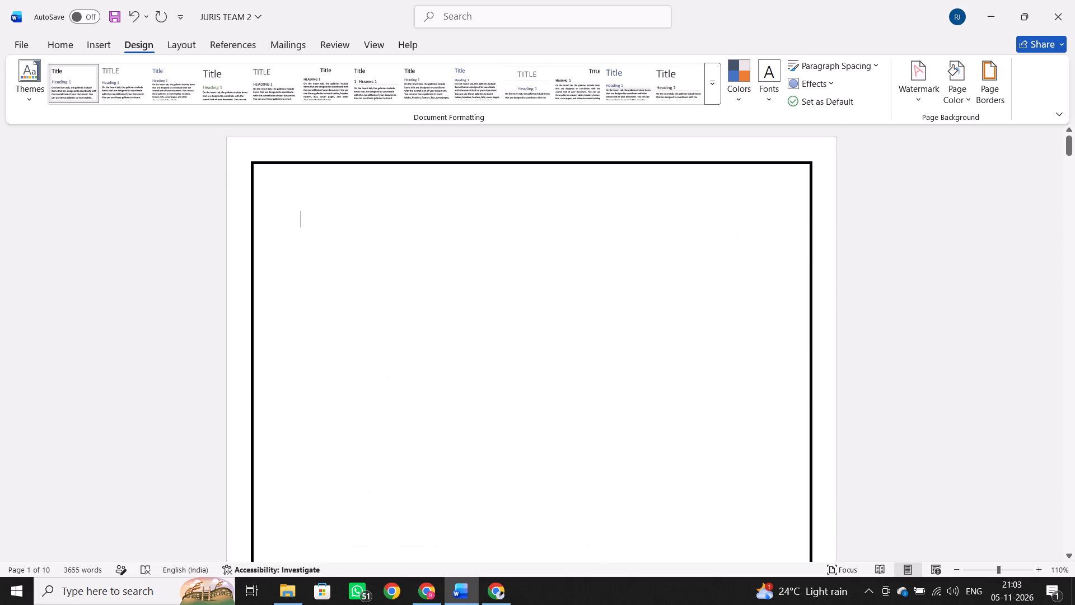
{"action": "left_click", "coordinate": [72, 50]}
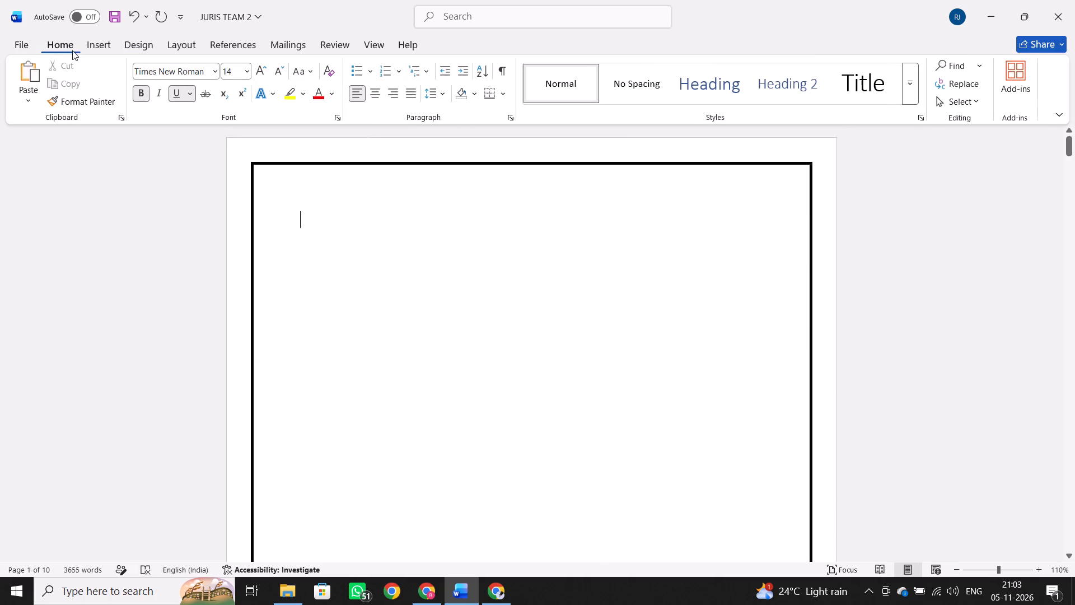
Insert the picture "cover page KLE" from the Downloads folder on the blank first page.
{"action": "left_click", "coordinate": [87, 39]}
{"action": "left_click", "coordinate": [154, 67]}
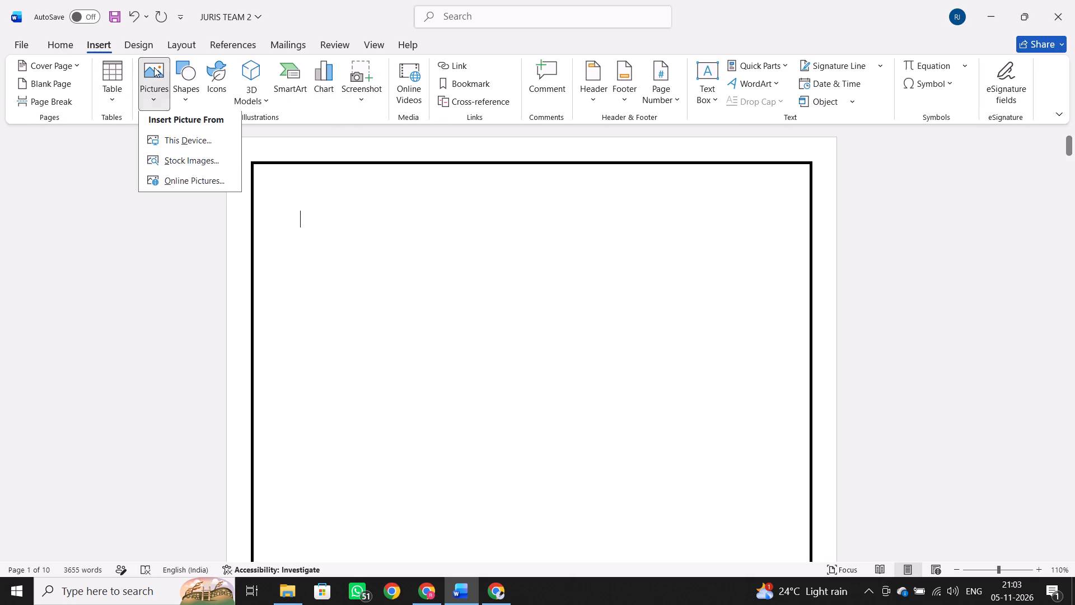
{"action": "left_click", "coordinate": [181, 146]}
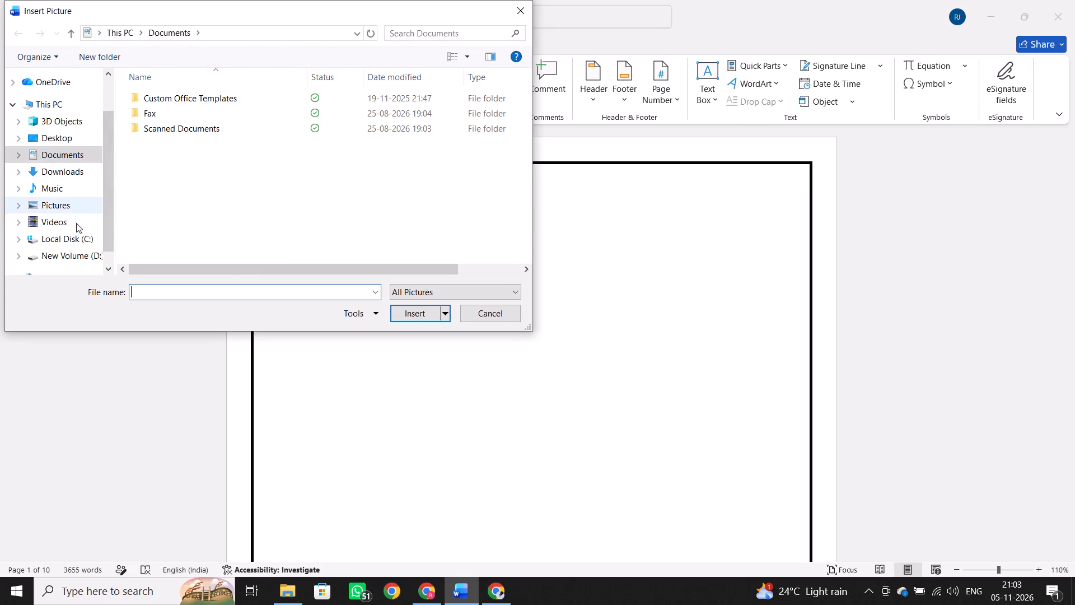
{"action": "left_click", "coordinate": [65, 169]}
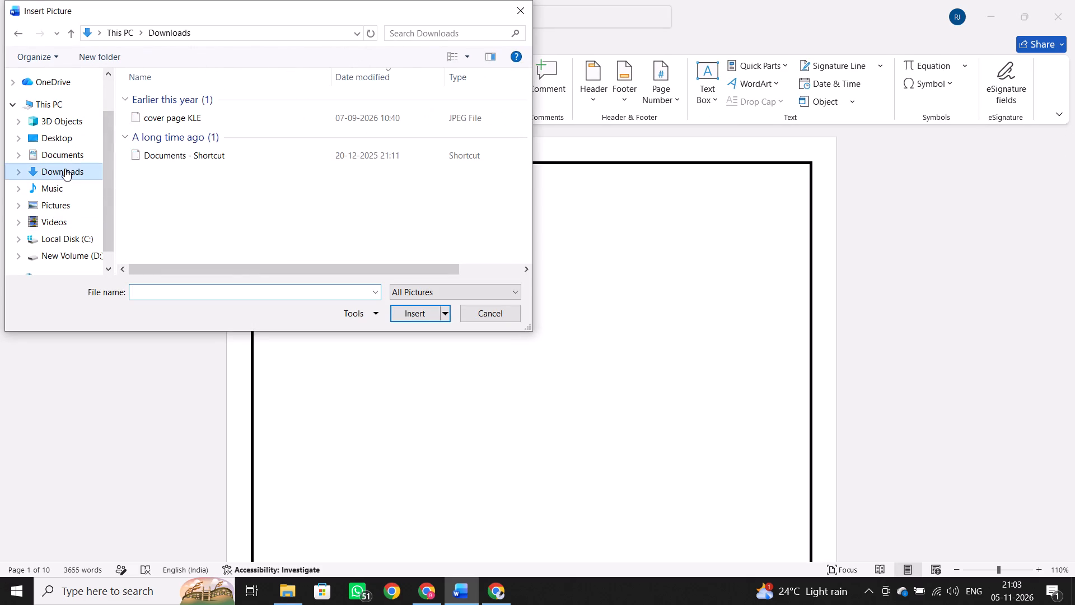
{"action": "left_click", "coordinate": [188, 121]}
{"action": "left_click", "coordinate": [413, 308]}
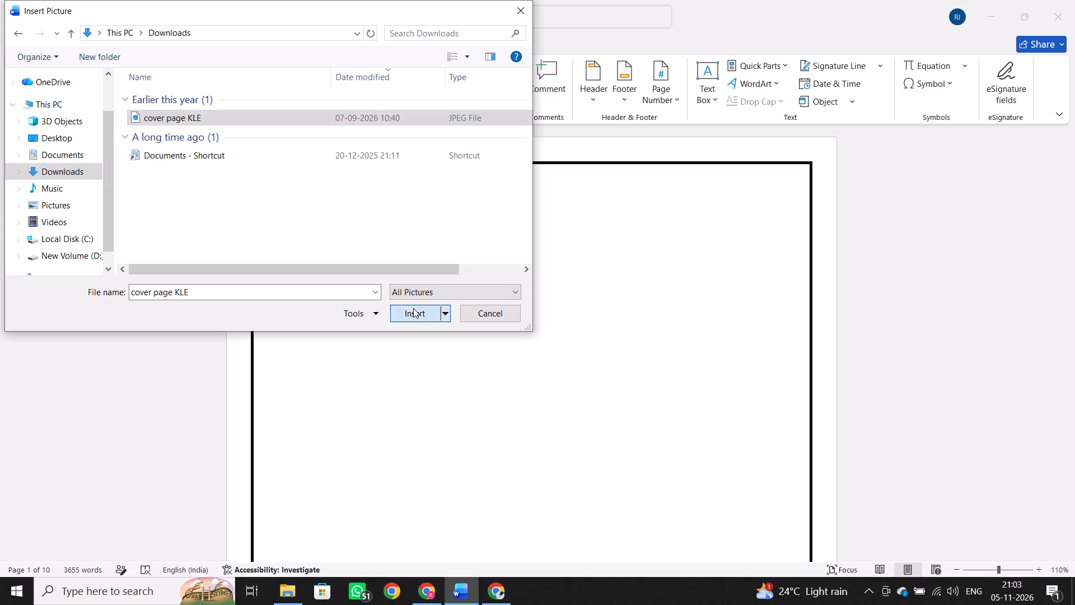
Check how the cover image fits inside the page border from top to bottom and alongside the essay's pages.
{"action": "scroll", "coordinate": [529, 372], "scroll_direction": "down", "scroll_amount": 1}
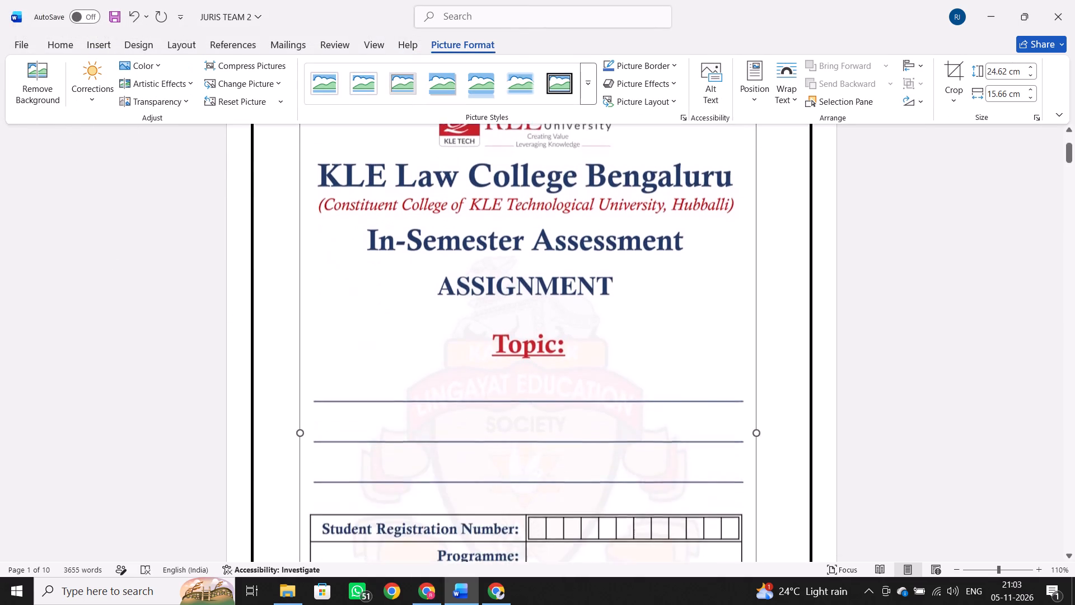
{"action": "scroll", "coordinate": [529, 372], "scroll_direction": "down", "scroll_amount": 4}
{"action": "left_click", "coordinate": [886, 371]}
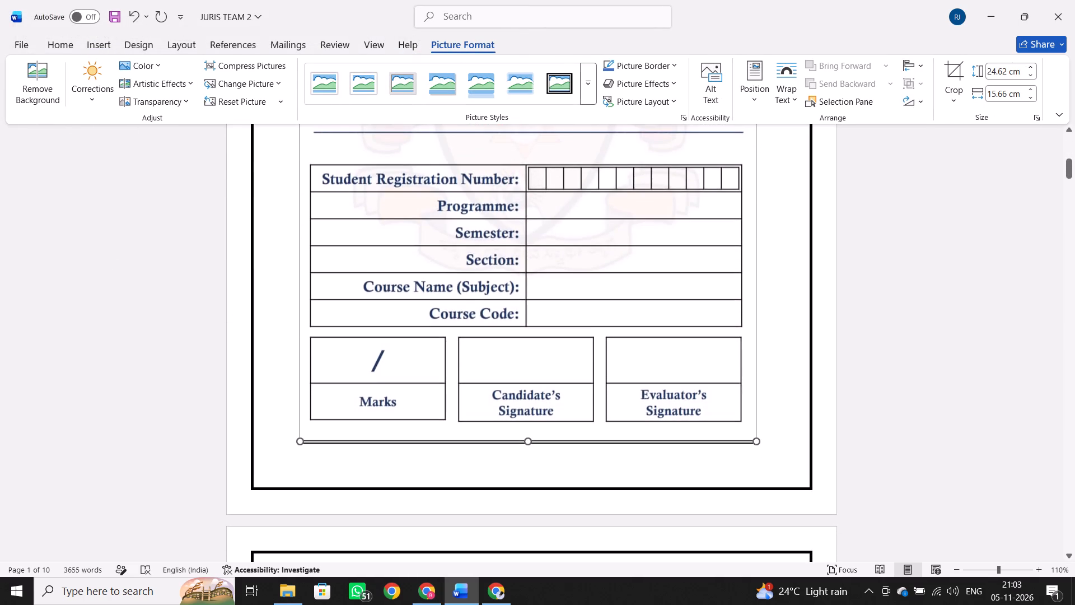
{"action": "scroll", "coordinate": [886, 371], "scroll_direction": "down", "scroll_amount": 3, "text": "ctrl"}
{"action": "scroll", "coordinate": [886, 371], "scroll_direction": "up", "scroll_amount": 2}
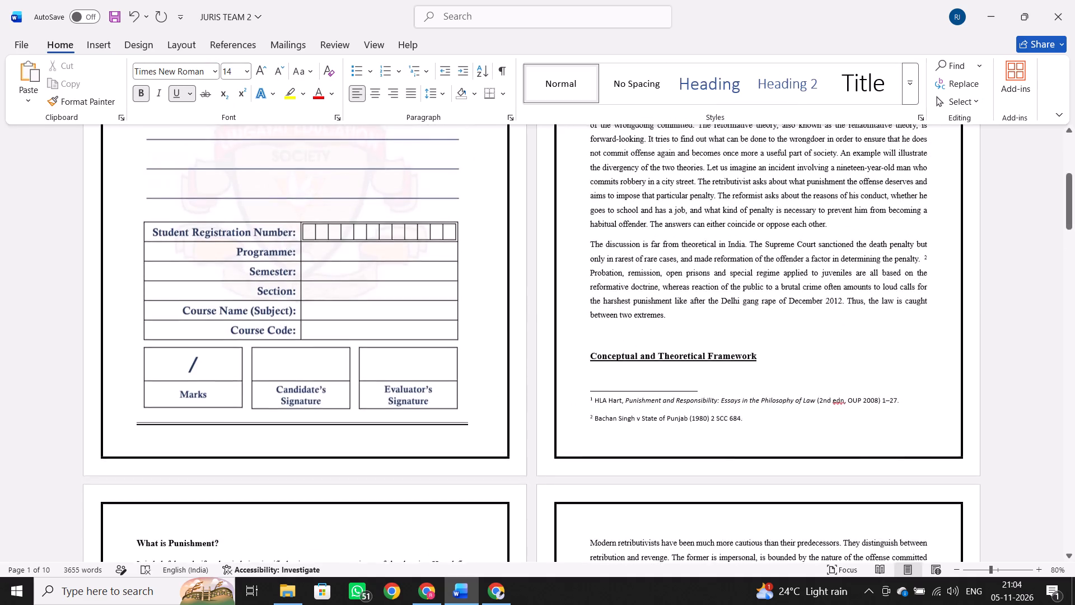
{"action": "scroll", "coordinate": [886, 371], "scroll_direction": "up", "scroll_amount": 3}
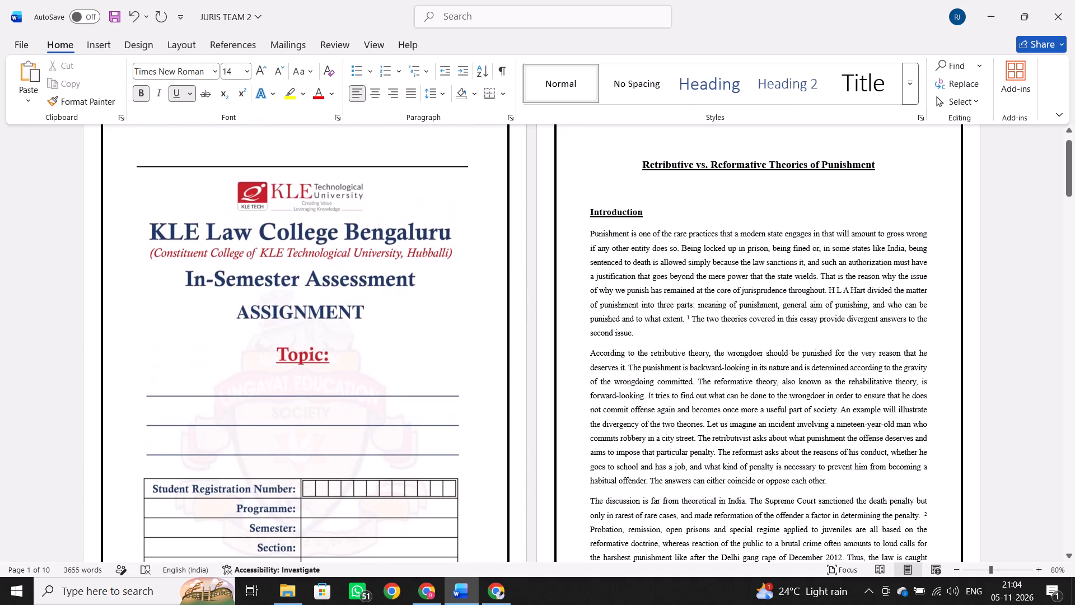
{"action": "left_click", "coordinate": [101, 51]}
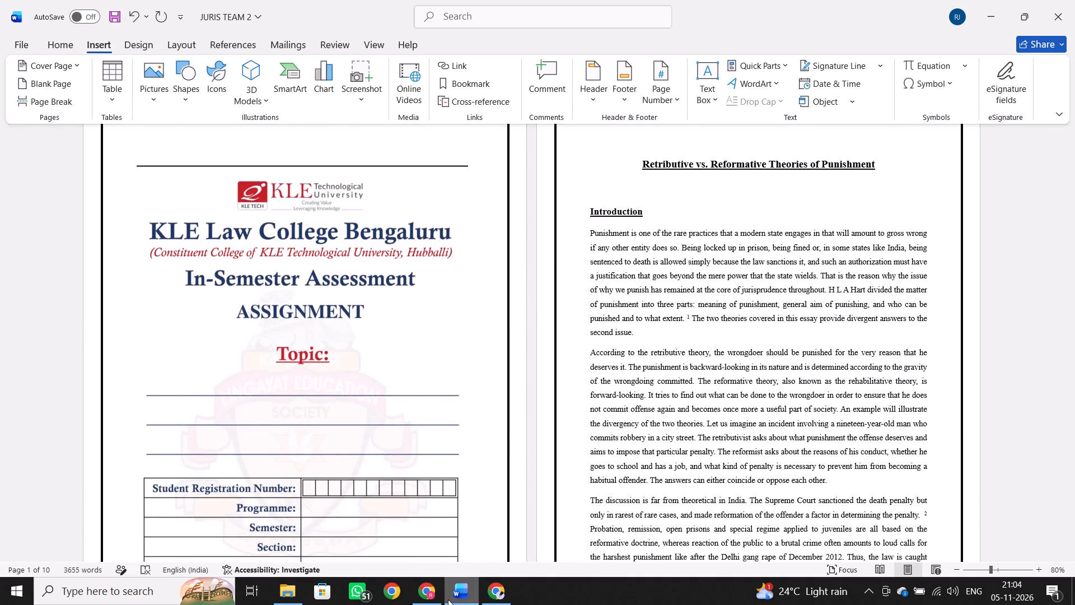
Switch to YouTube in Chrome, pause the current song and play "Oxlade, Camila Cabello - KU LO SA (Lyrics)" from the recommendations, skipping the ad.
{"action": "left_click", "coordinate": [436, 599]}
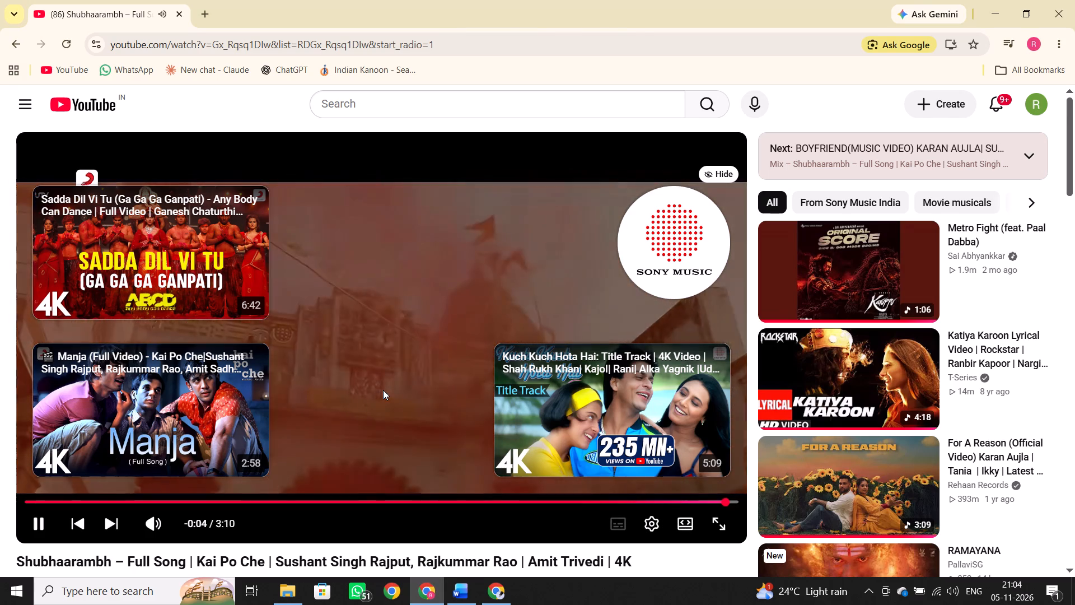
{"action": "left_click", "coordinate": [383, 390]}
{"action": "scroll", "coordinate": [783, 401], "scroll_direction": "down", "scroll_amount": 1}
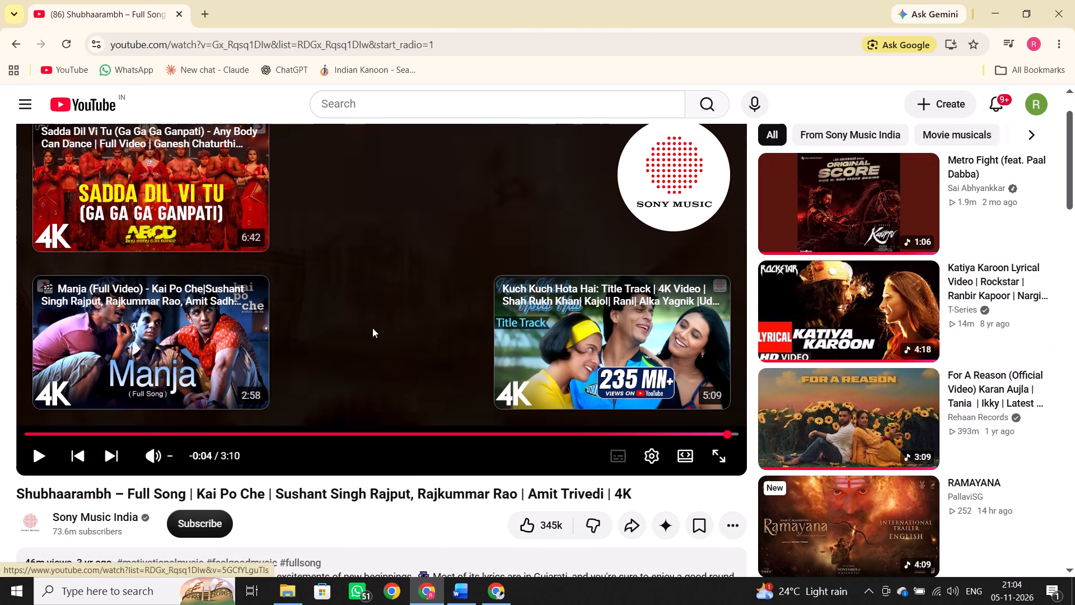
{"action": "scroll", "coordinate": [375, 328], "scroll_direction": "down", "scroll_amount": 1}
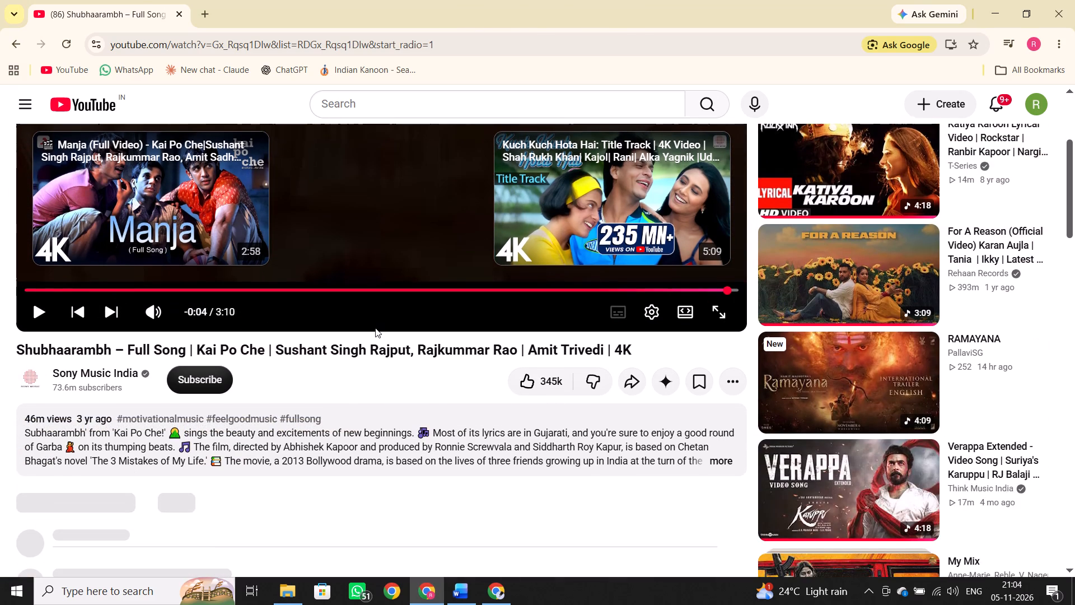
{"action": "scroll", "coordinate": [375, 328], "scroll_direction": "down", "scroll_amount": 2}
{"action": "scroll", "coordinate": [375, 328], "scroll_direction": "up", "scroll_amount": 1}
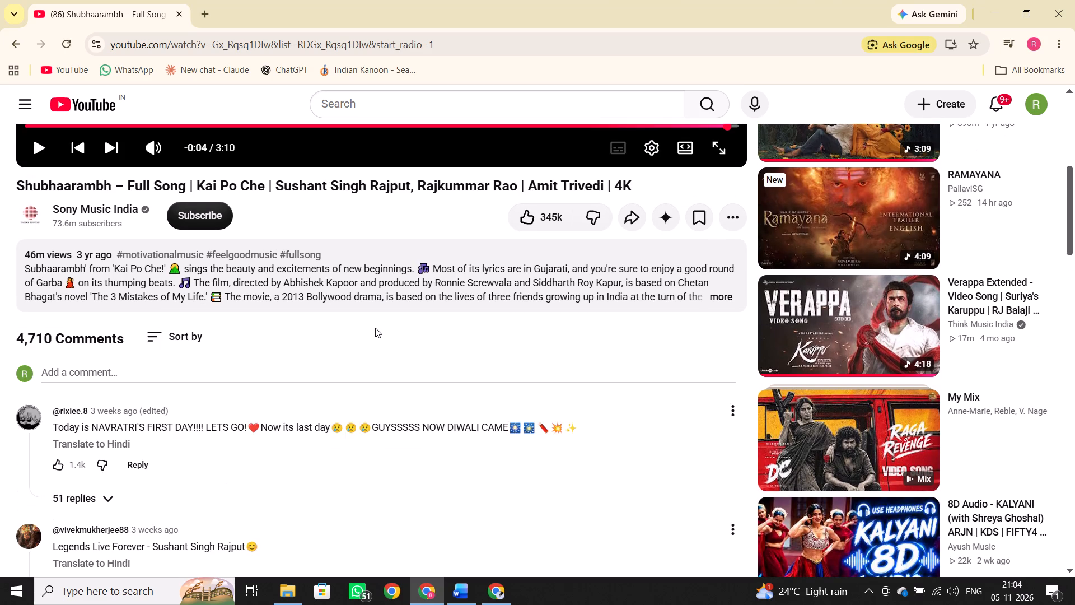
{"action": "scroll", "coordinate": [375, 328], "scroll_direction": "down", "scroll_amount": 3}
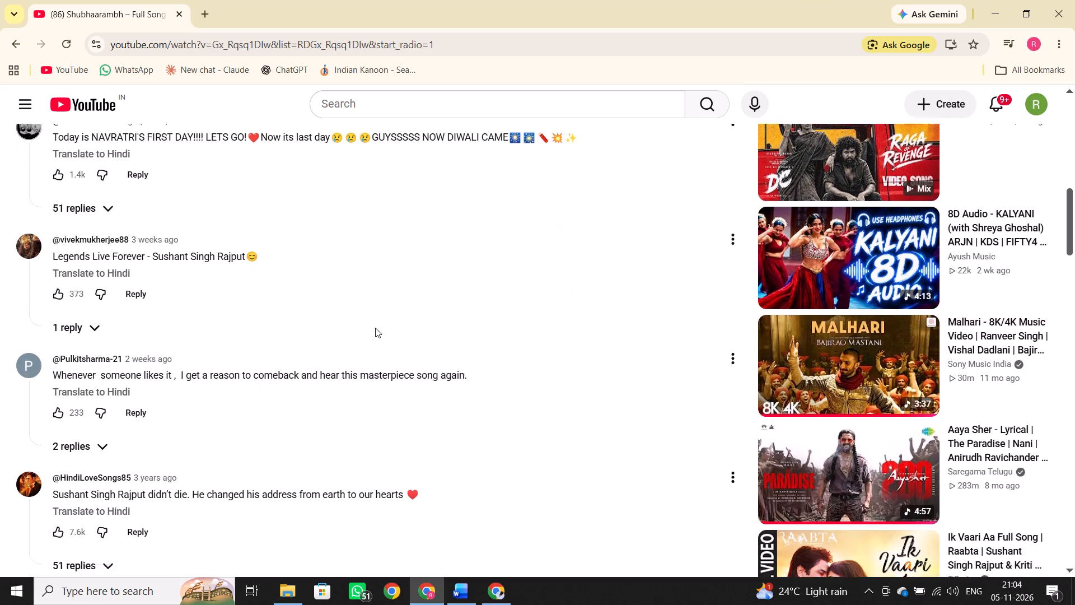
{"action": "scroll", "coordinate": [375, 328], "scroll_direction": "down", "scroll_amount": 5}
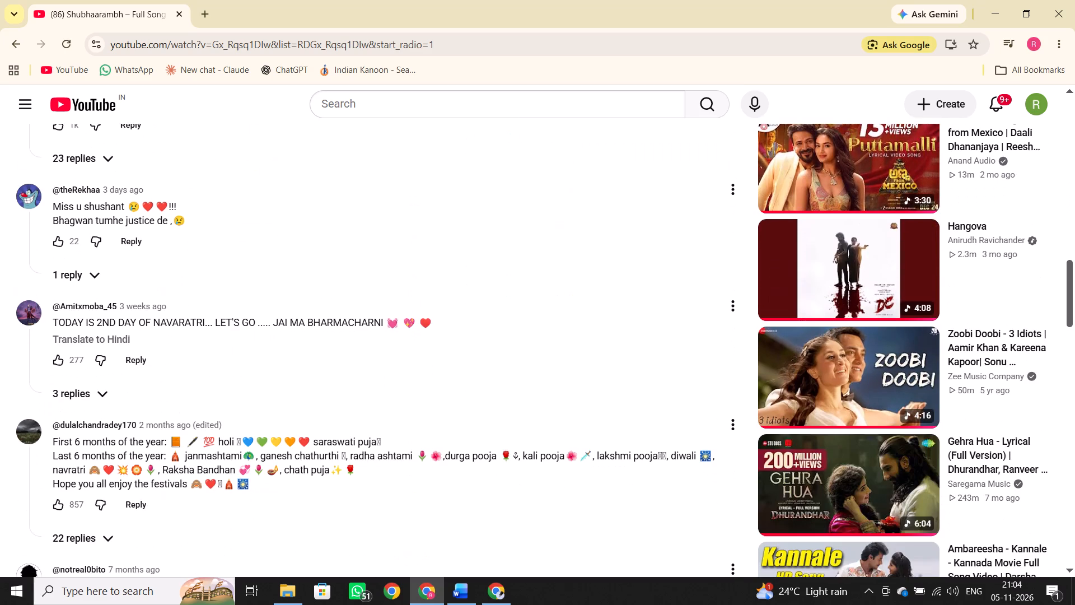
{"action": "scroll", "coordinate": [375, 328], "scroll_direction": "down", "scroll_amount": 3}
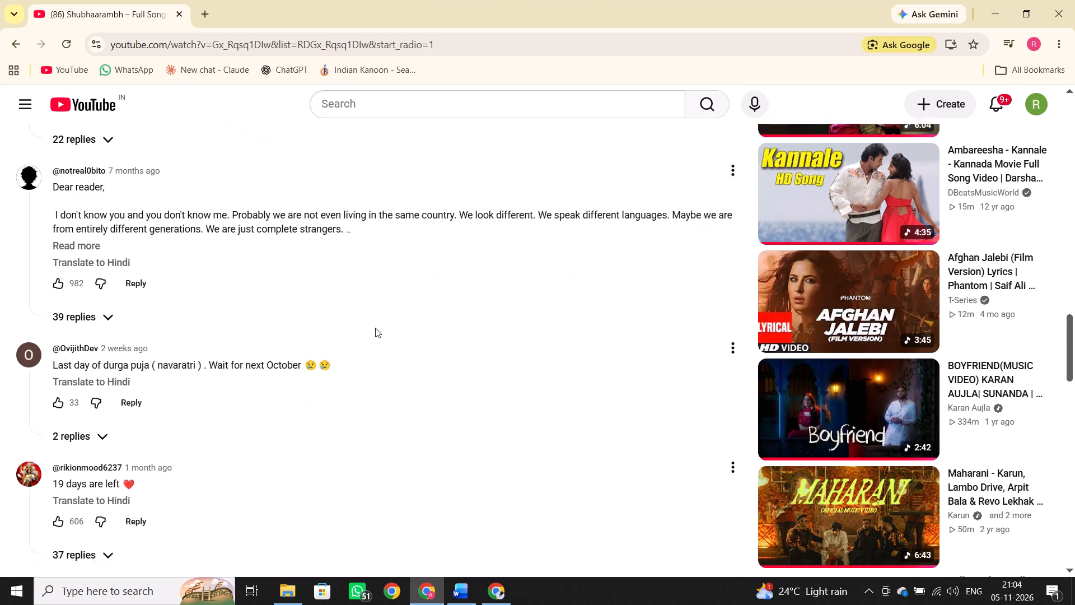
{"action": "scroll", "coordinate": [375, 328], "scroll_direction": "down", "scroll_amount": 5}
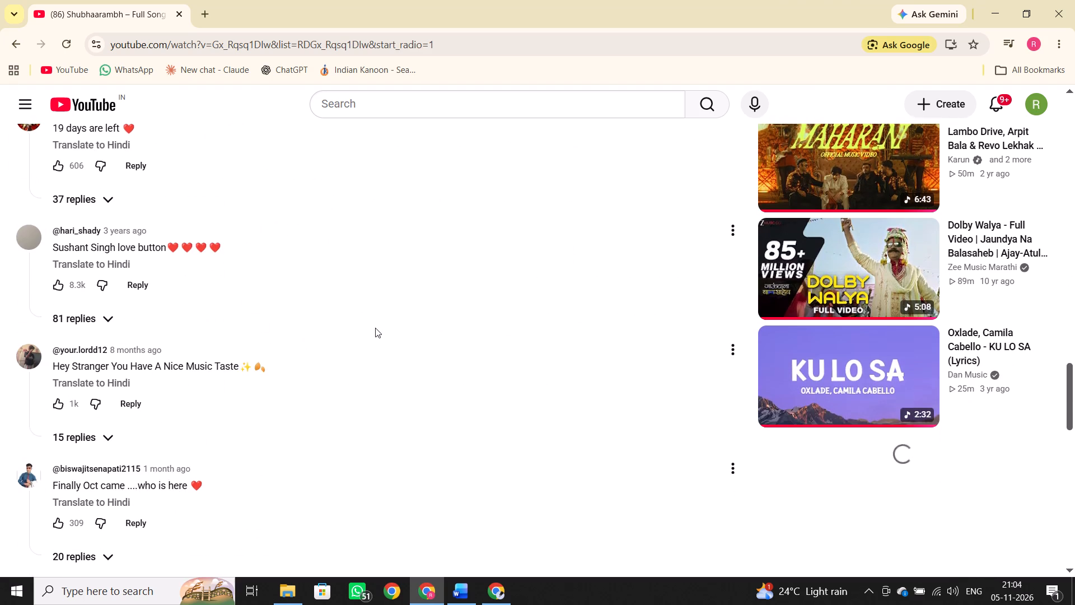
{"action": "scroll", "coordinate": [375, 328], "scroll_direction": "down", "scroll_amount": 2}
{"action": "left_click", "coordinate": [824, 167]}
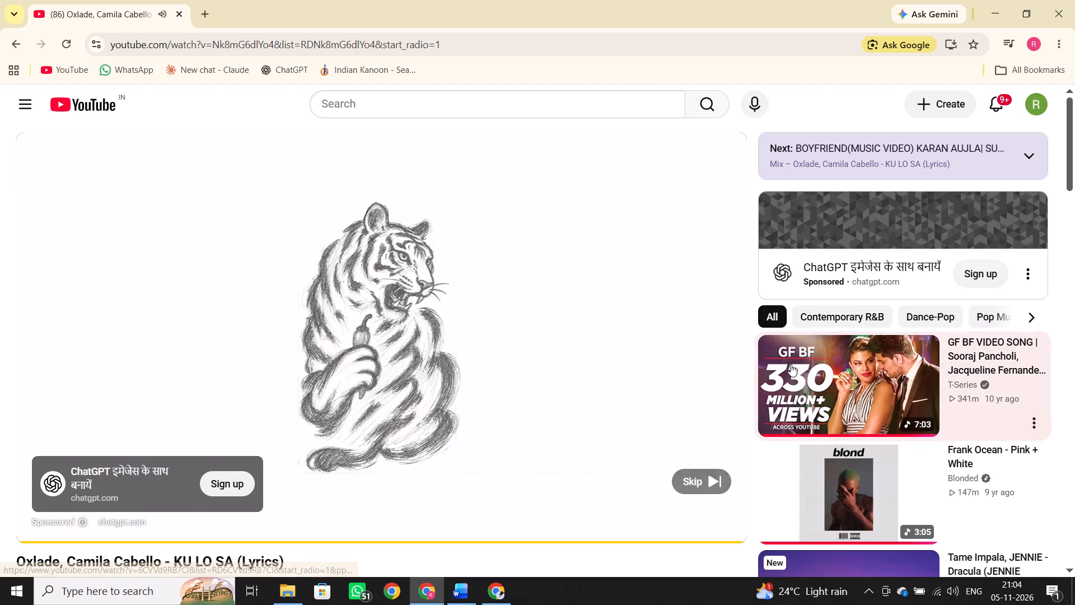
{"action": "left_click", "coordinate": [708, 474]}
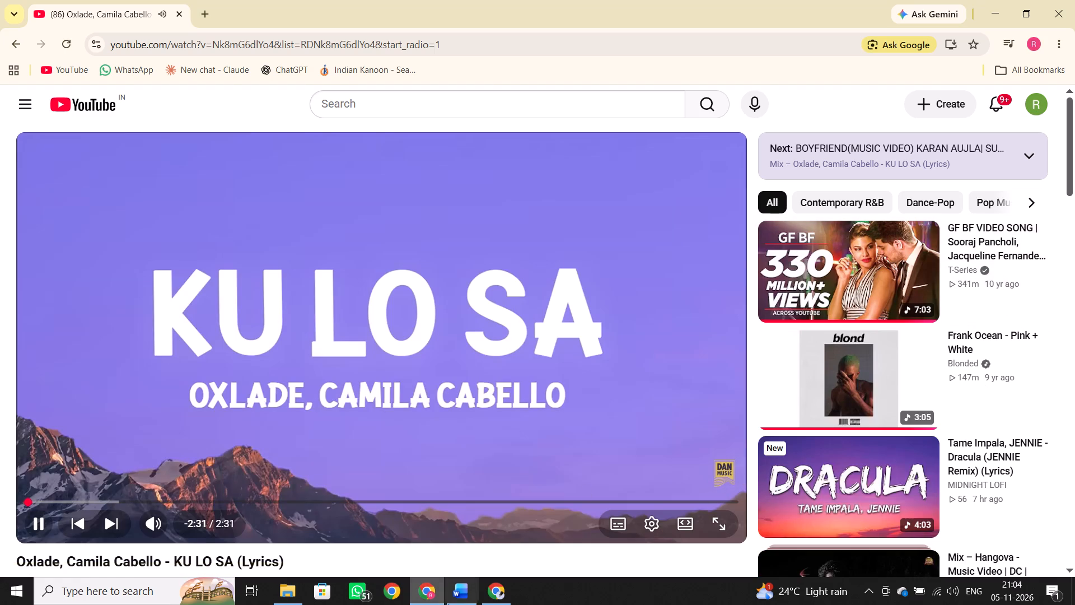
Switch back to Word and insert a plain built-in text box with placeholder text on the cover page.
{"action": "left_click", "coordinate": [467, 602]}
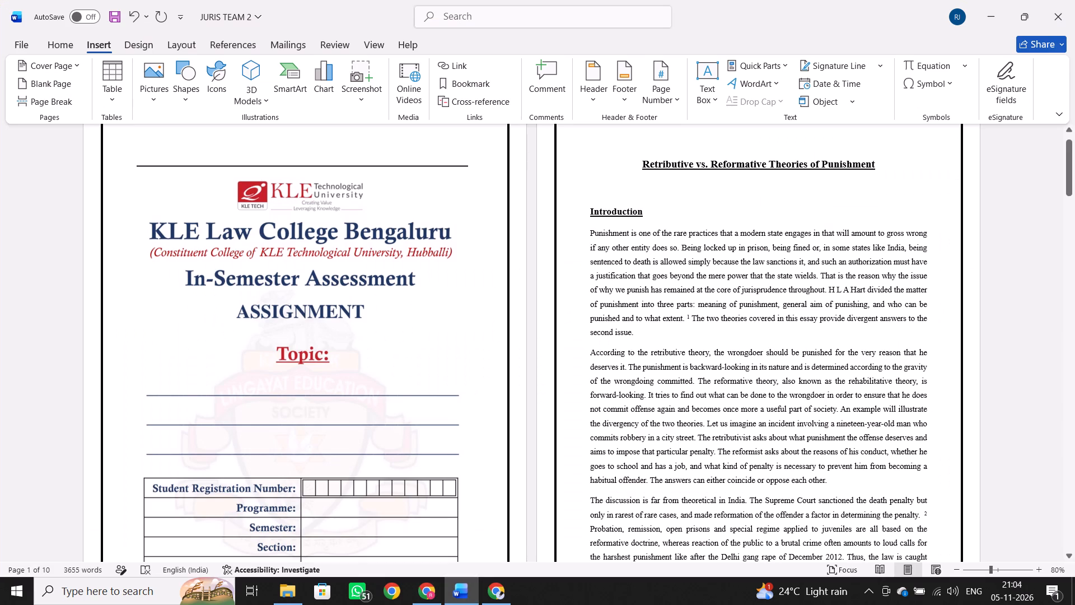
{"action": "scroll", "coordinate": [369, 381], "scroll_direction": "up", "scroll_amount": 1}
{"action": "left_click", "coordinate": [287, 272]}
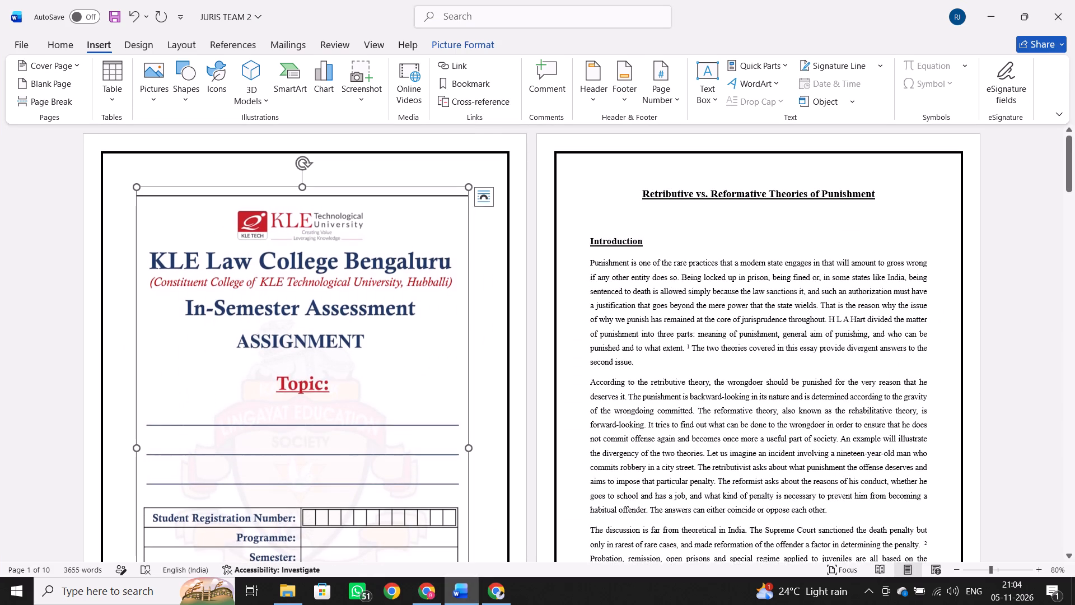
{"action": "double_click", "coordinate": [273, 342]}
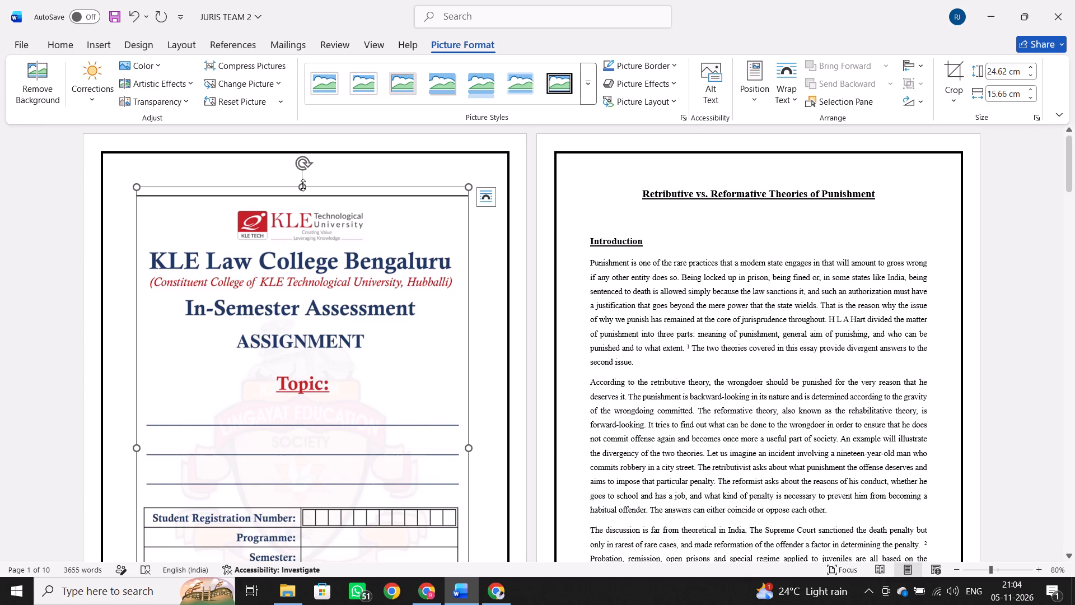
{"action": "left_click", "coordinate": [478, 273]}
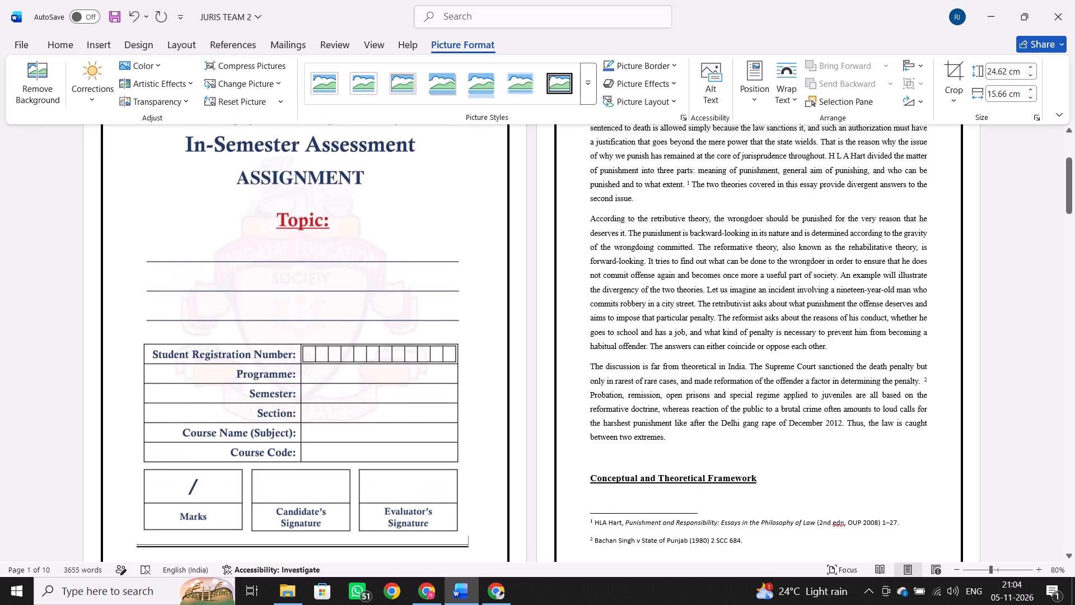
{"action": "scroll", "coordinate": [478, 273], "scroll_direction": "down", "scroll_amount": 1, "text": "ctrl"}
{"action": "scroll", "coordinate": [478, 273], "scroll_direction": "up", "scroll_amount": 2}
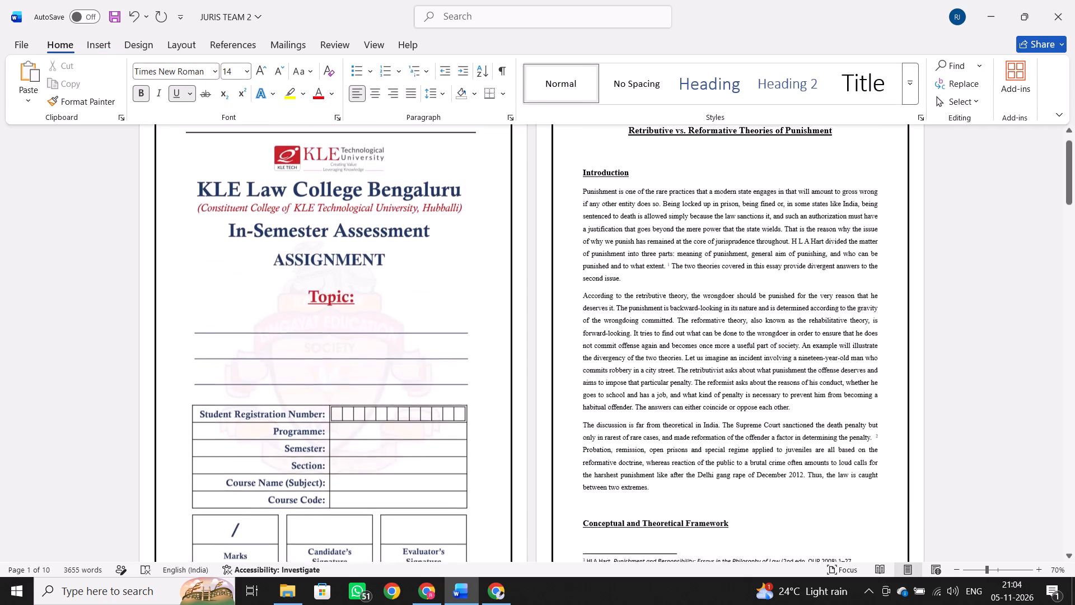
{"action": "scroll", "coordinate": [478, 273], "scroll_direction": "up", "scroll_amount": 1}
{"action": "left_click", "coordinate": [97, 43]}
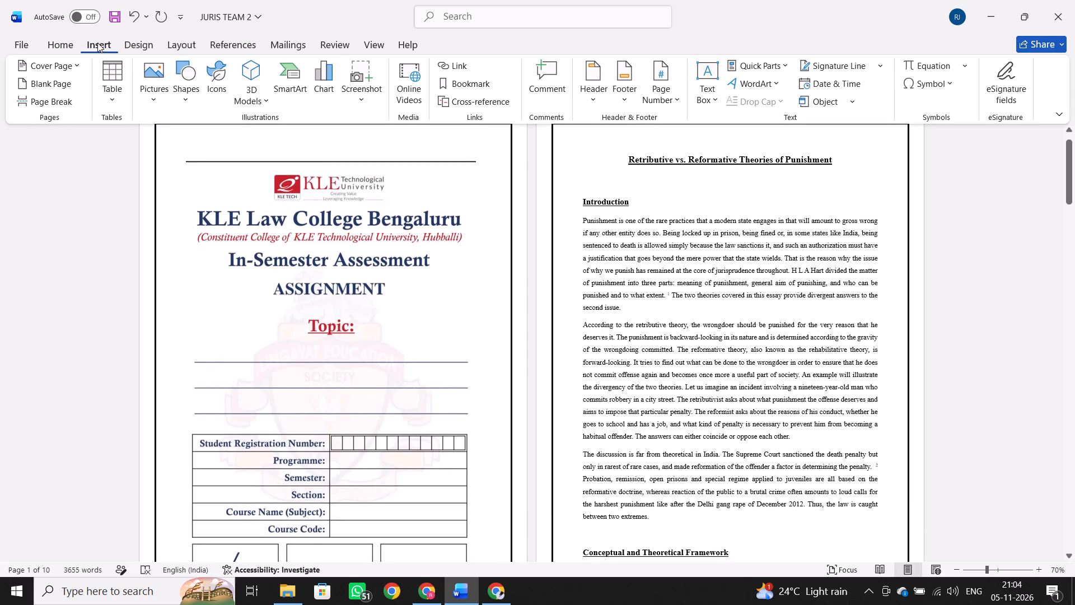
{"action": "left_click", "coordinate": [705, 85]}
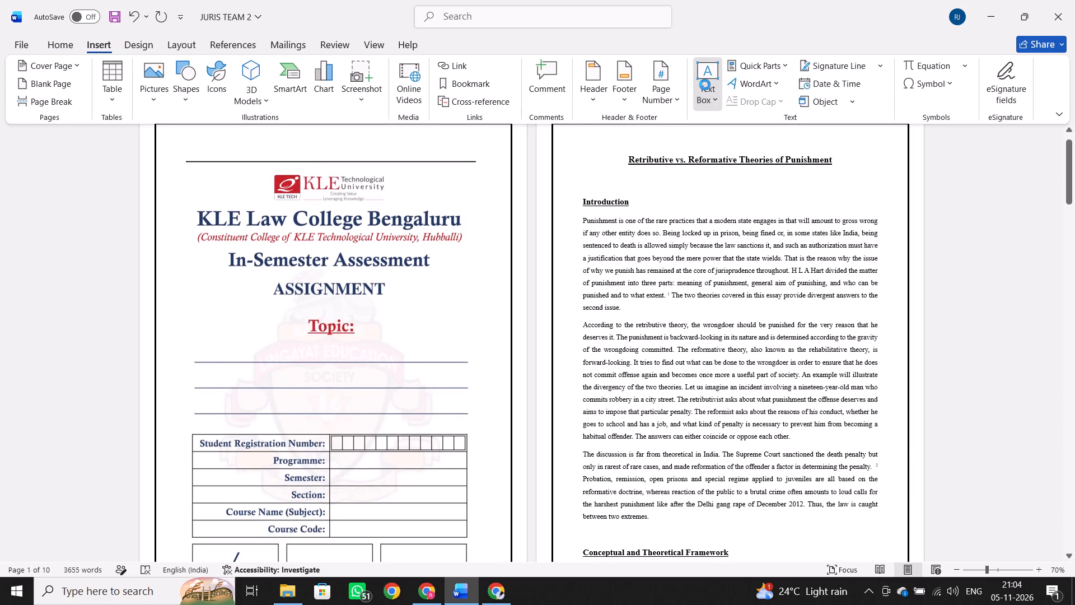
{"action": "left_click", "coordinate": [747, 191]}
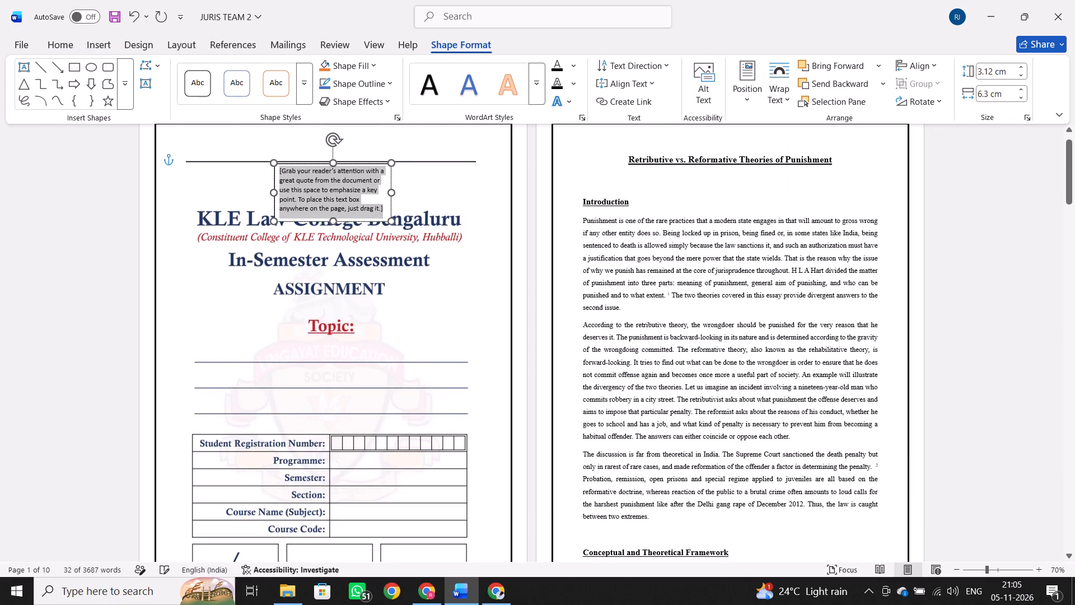
Move the text box onto the blank lines below the "Topic:" heading on the cover image.
{"action": "left_click", "coordinate": [362, 192]}
{"action": "left_click_drag", "start_coordinate": [362, 192], "coordinate": [352, 231]}
{"action": "left_click_drag", "start_coordinate": [302, 182], "coordinate": [314, 185]}
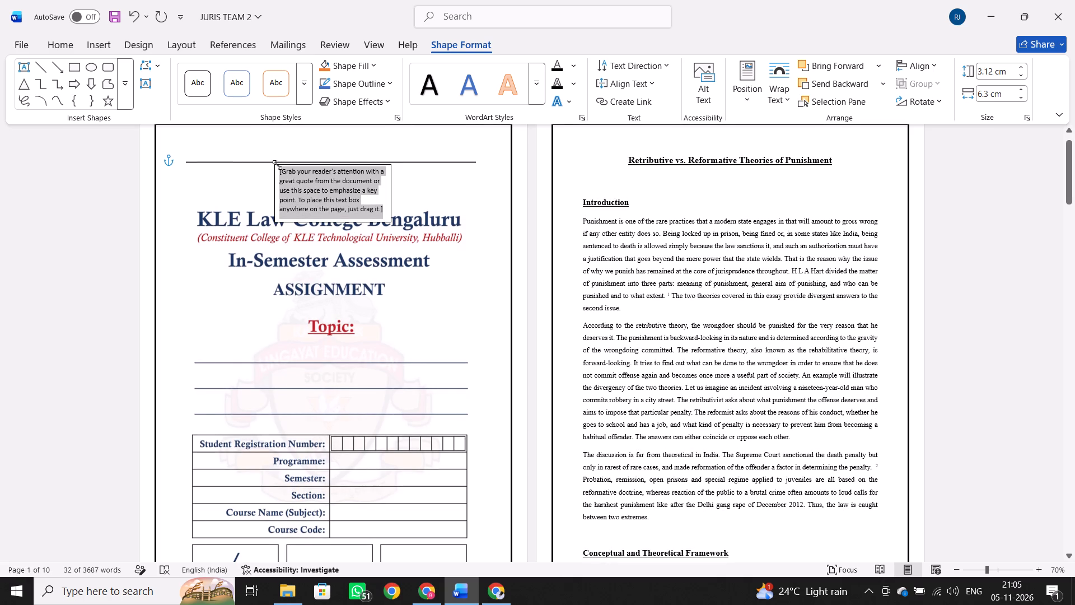
{"action": "left_click_drag", "start_coordinate": [286, 165], "coordinate": [231, 354]}
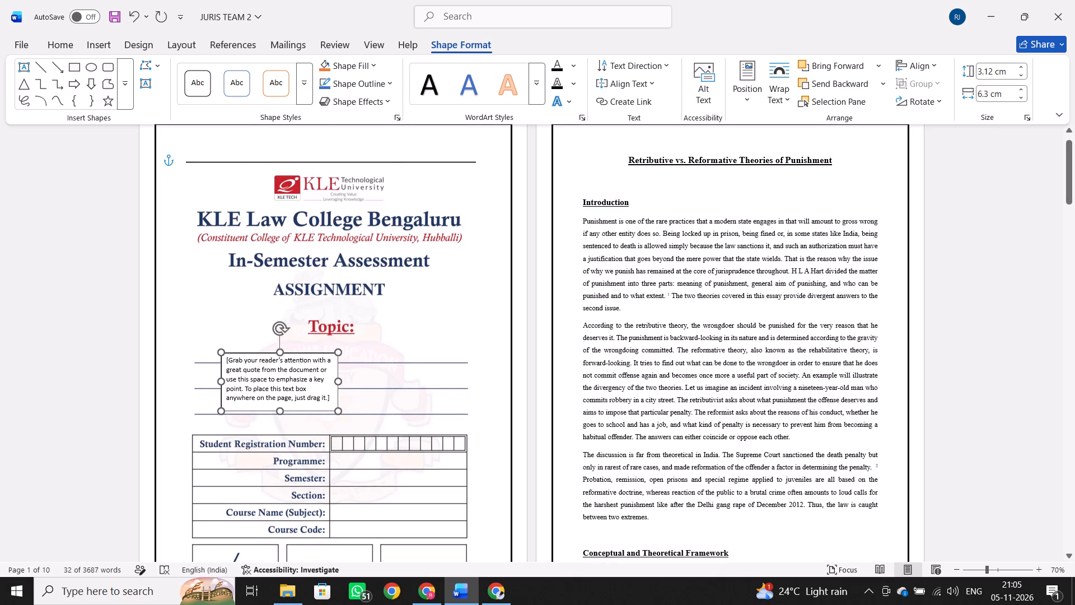
{"action": "left_click_drag", "start_coordinate": [231, 354], "coordinate": [229, 354]}
Resize the text box to about 14.94 cm wide and 3.48 cm high so it covers the three topic lines.
{"action": "left_click_drag", "start_coordinate": [334, 383], "coordinate": [400, 385]}
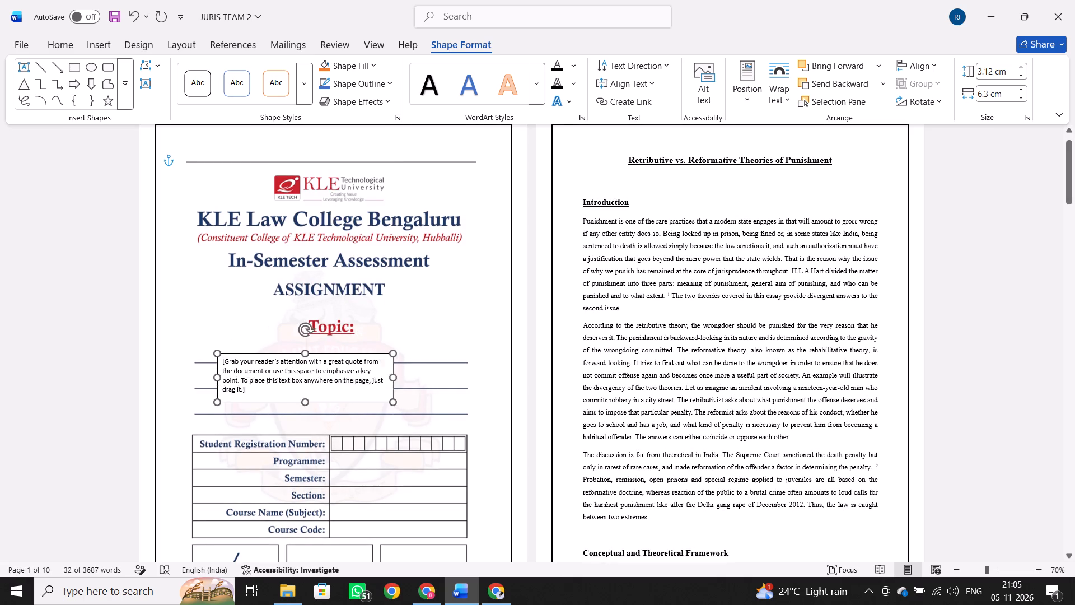
{"action": "left_click_drag", "start_coordinate": [400, 385], "coordinate": [466, 387]}
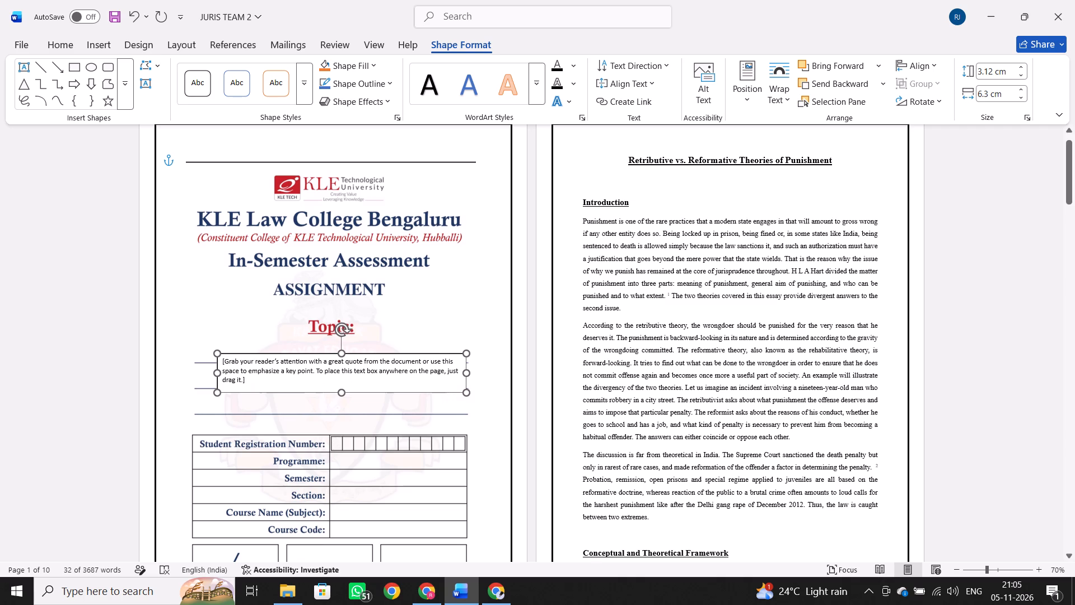
{"action": "left_click_drag", "start_coordinate": [466, 387], "coordinate": [468, 387]}
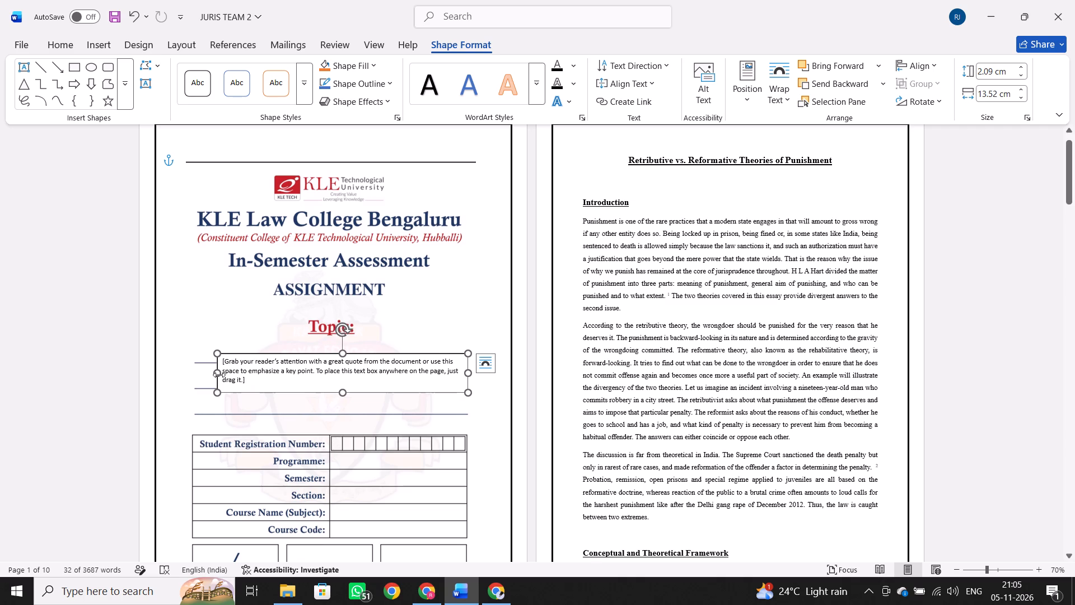
{"action": "left_click_drag", "start_coordinate": [219, 375], "coordinate": [191, 377]}
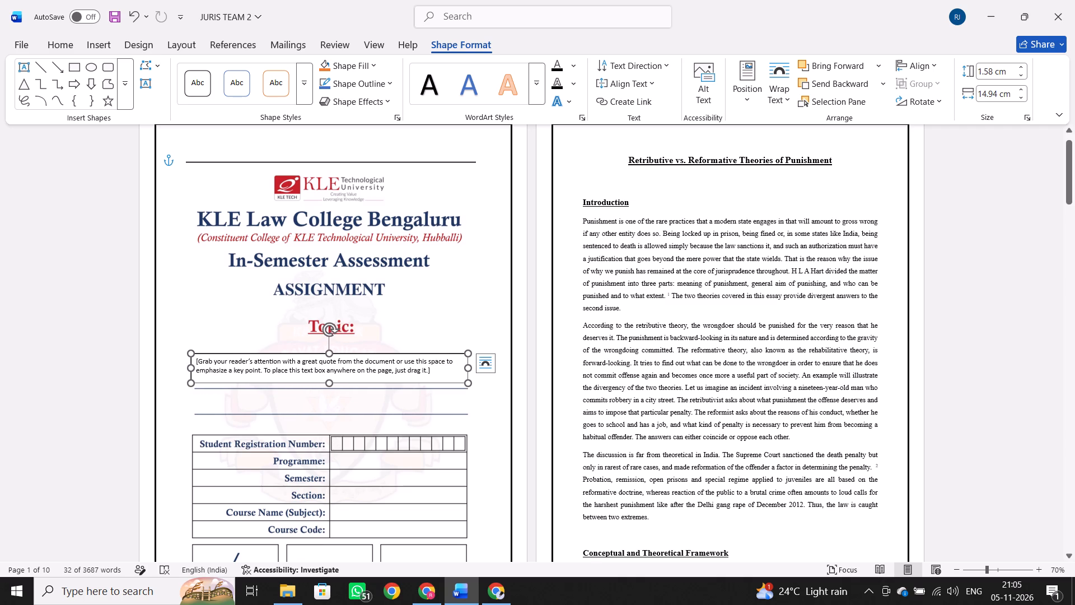
{"action": "left_click_drag", "start_coordinate": [328, 384], "coordinate": [333, 417]}
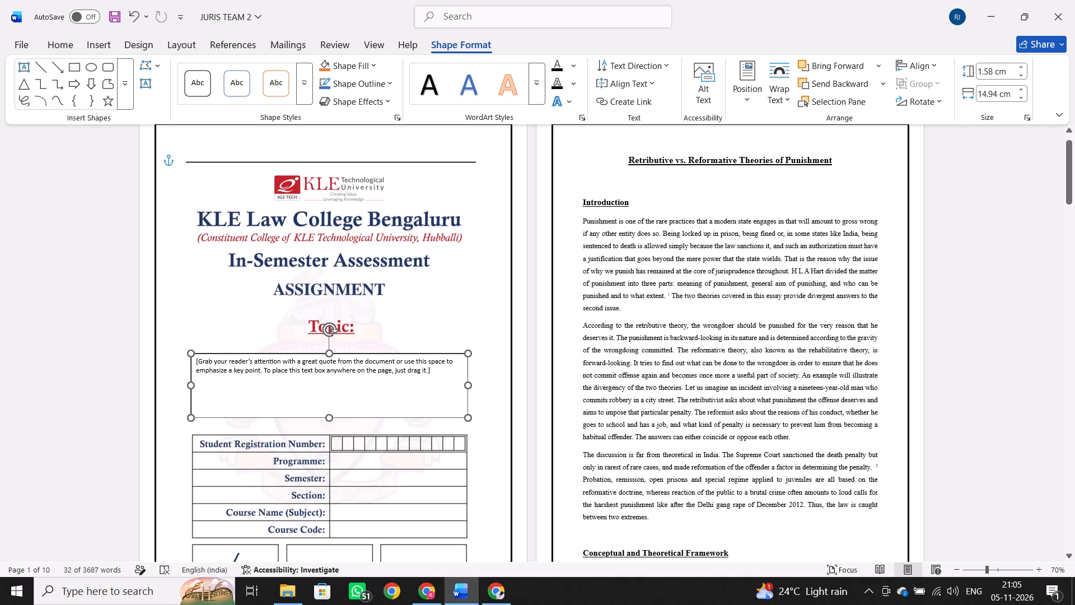
{"action": "left_click_drag", "start_coordinate": [333, 417], "coordinate": [333, 418]}
{"action": "left_click", "coordinate": [304, 387]}
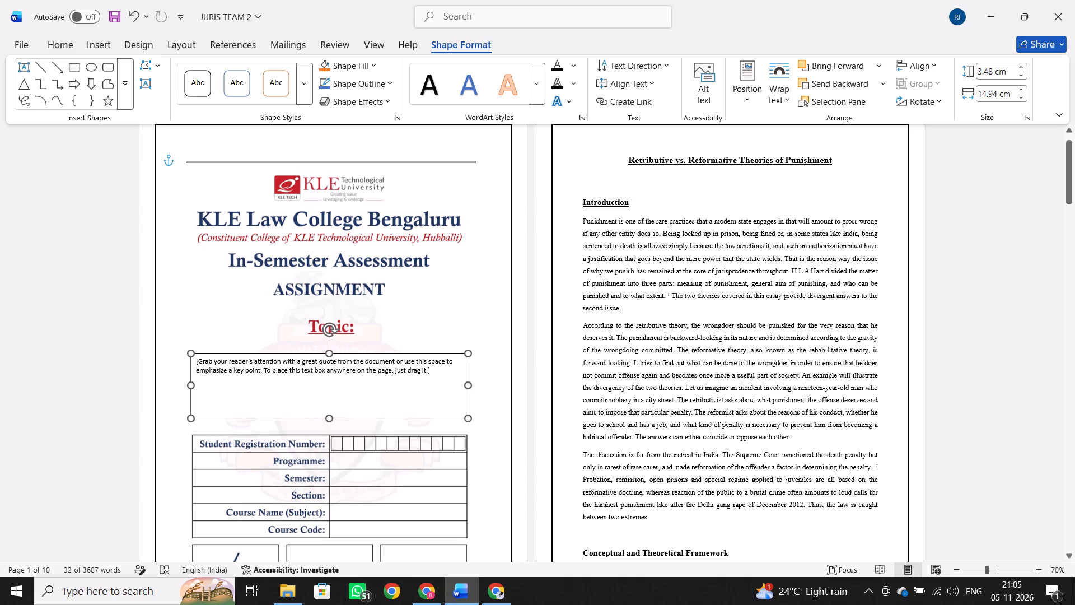
Clear the placeholder text from the topic text box and set its font size to 15.
{"action": "key", "text": "BackSpace"}
{"action": "key", "text": "ctrl+shift+p"}
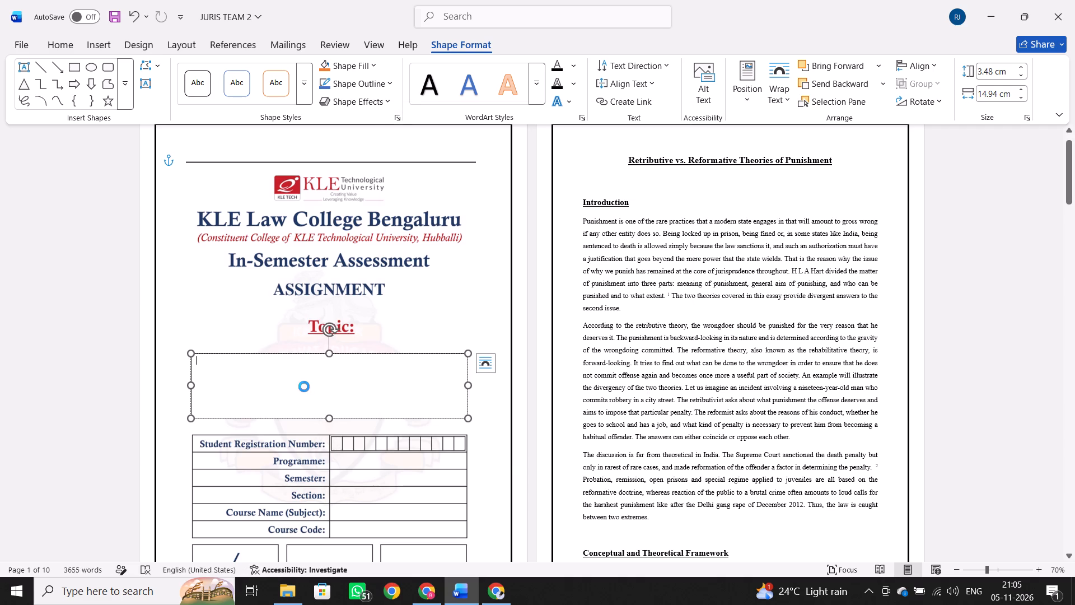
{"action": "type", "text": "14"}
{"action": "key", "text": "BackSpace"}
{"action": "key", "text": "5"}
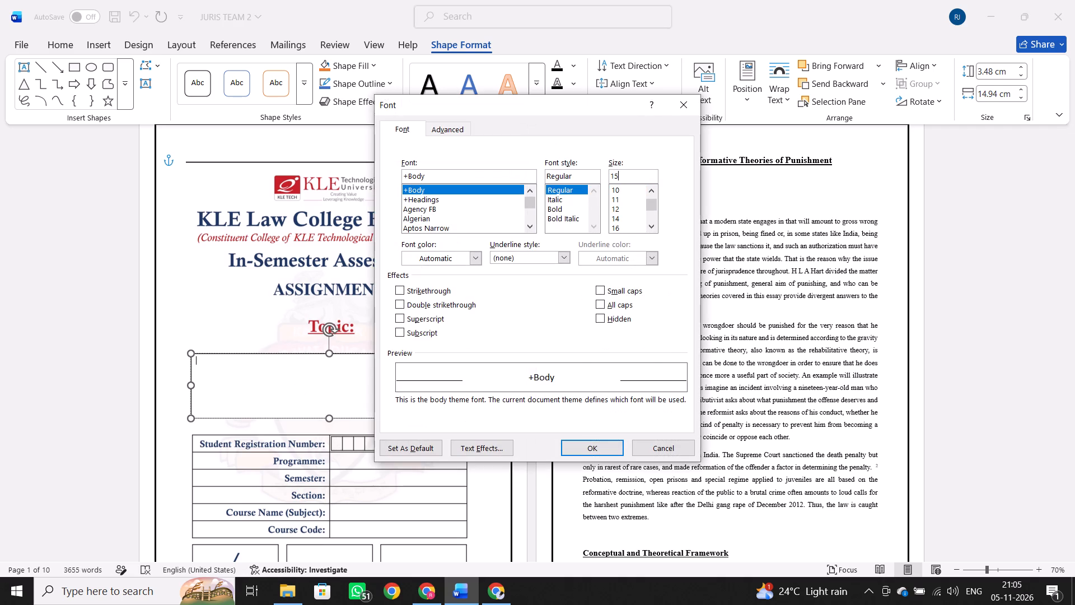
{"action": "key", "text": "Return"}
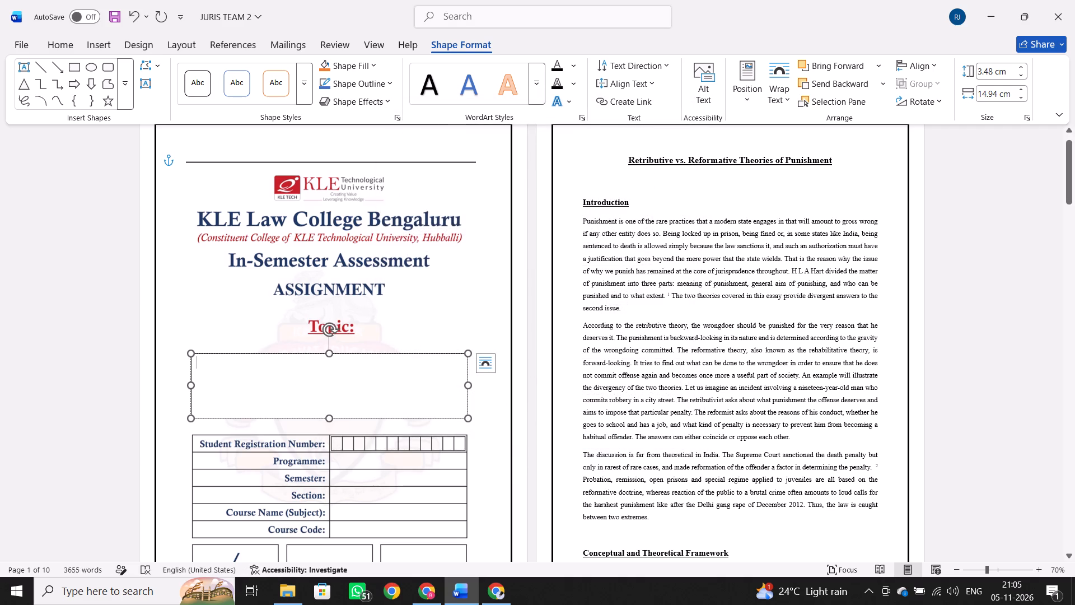
Copy the essay title "Retributive vs. Reformative Theories of Punishment" from page 2 into the topic text box.
{"action": "left_click_drag", "start_coordinate": [835, 162], "coordinate": [657, 160]}
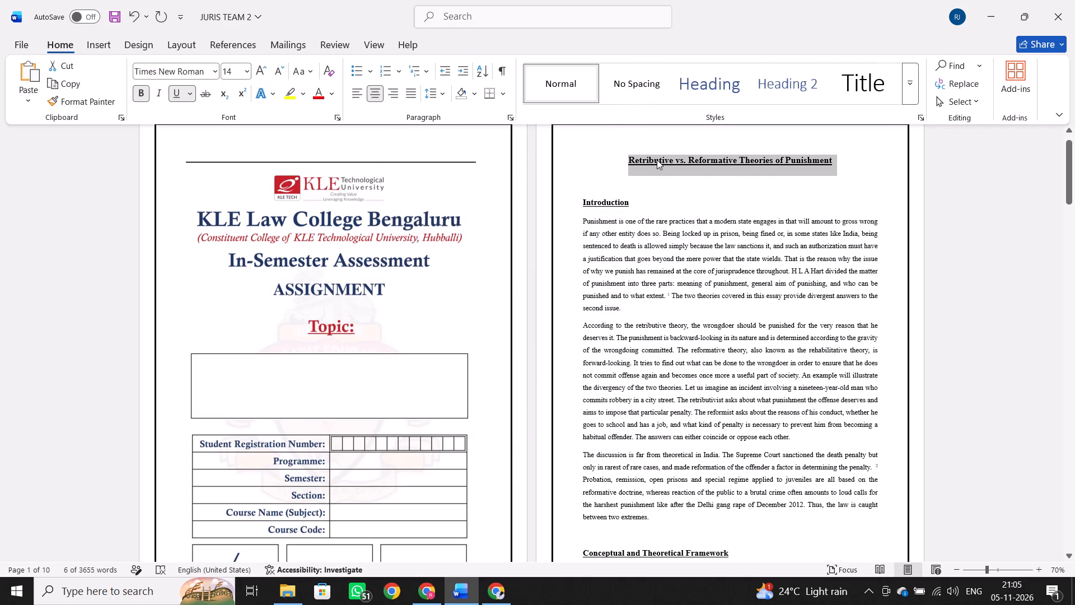
{"action": "key", "text": "ctrl+c"}
{"action": "left_click", "coordinate": [299, 380]}
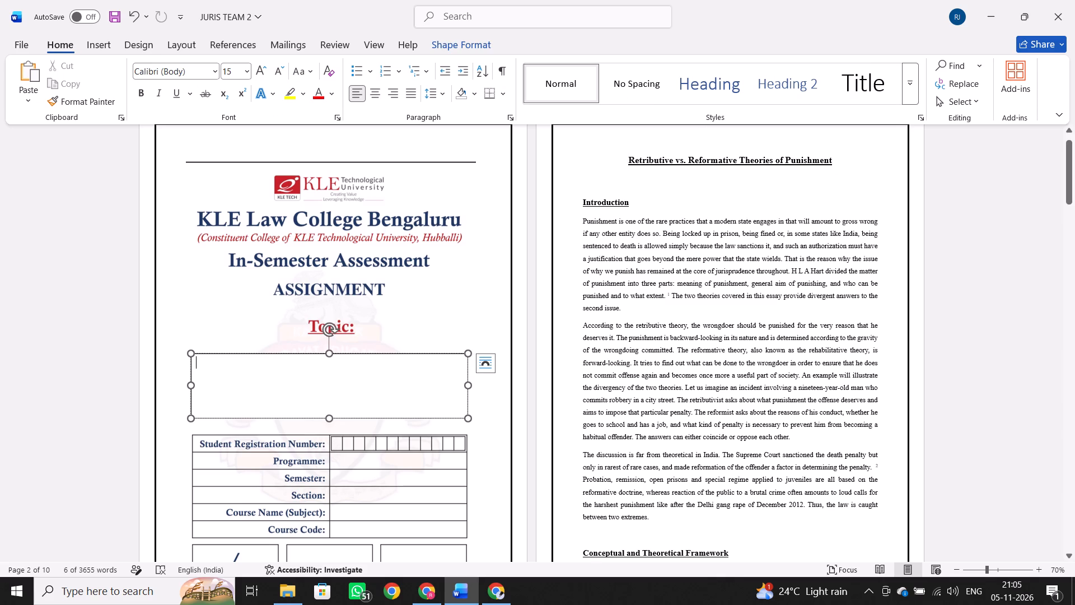
{"action": "key", "text": "ctrl+v"}
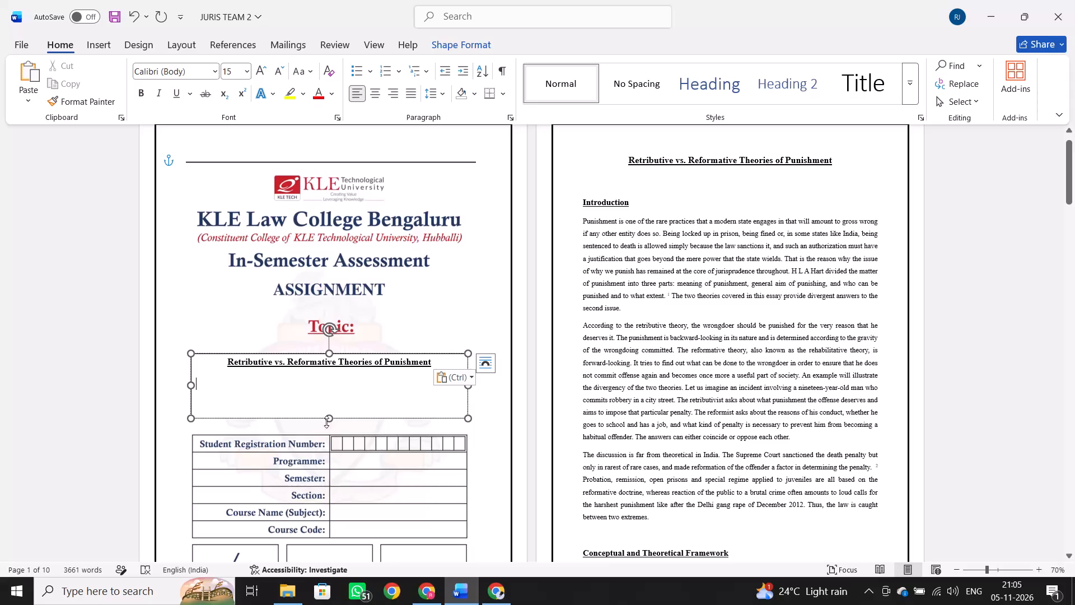
Reduce the topic text box's height to about 1.15 cm so it fits the single title line.
{"action": "left_click_drag", "start_coordinate": [328, 420], "coordinate": [329, 407]}
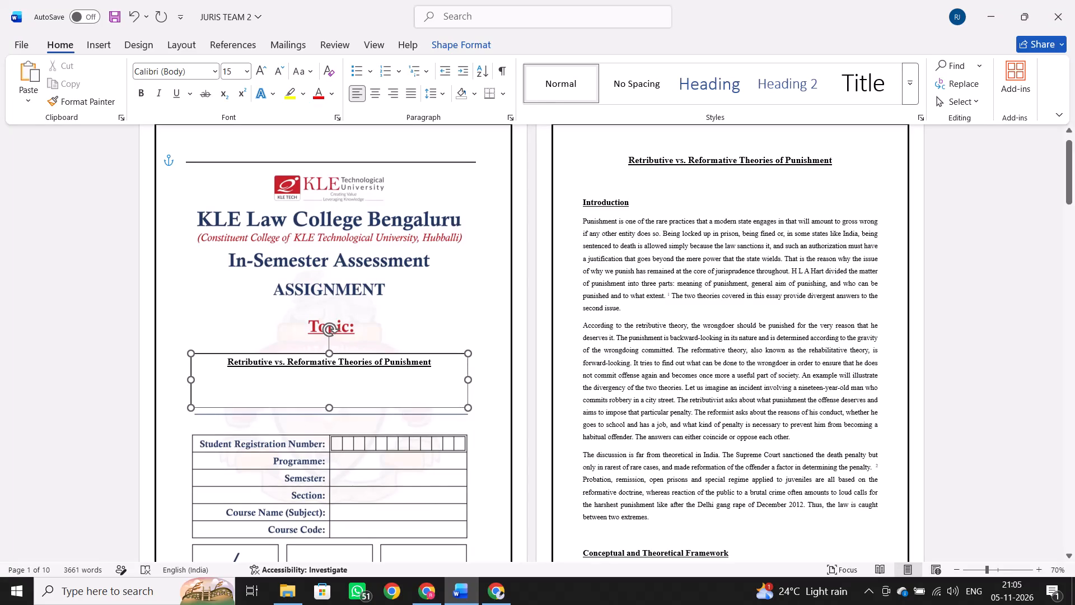
{"action": "left_click_drag", "start_coordinate": [329, 407], "coordinate": [326, 370]}
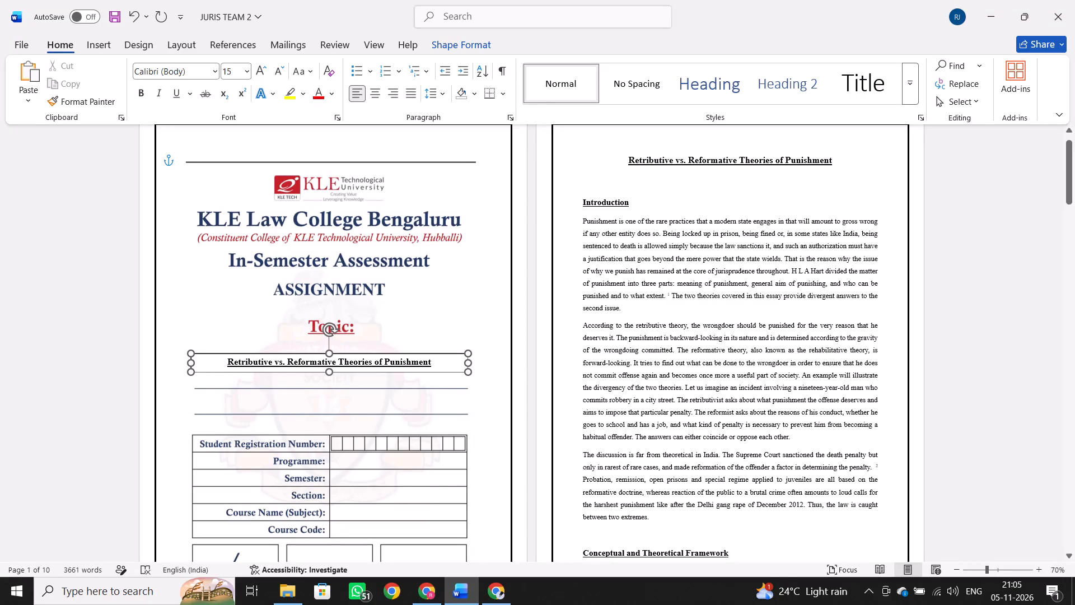
{"action": "left_click_drag", "start_coordinate": [326, 370], "coordinate": [329, 375]}
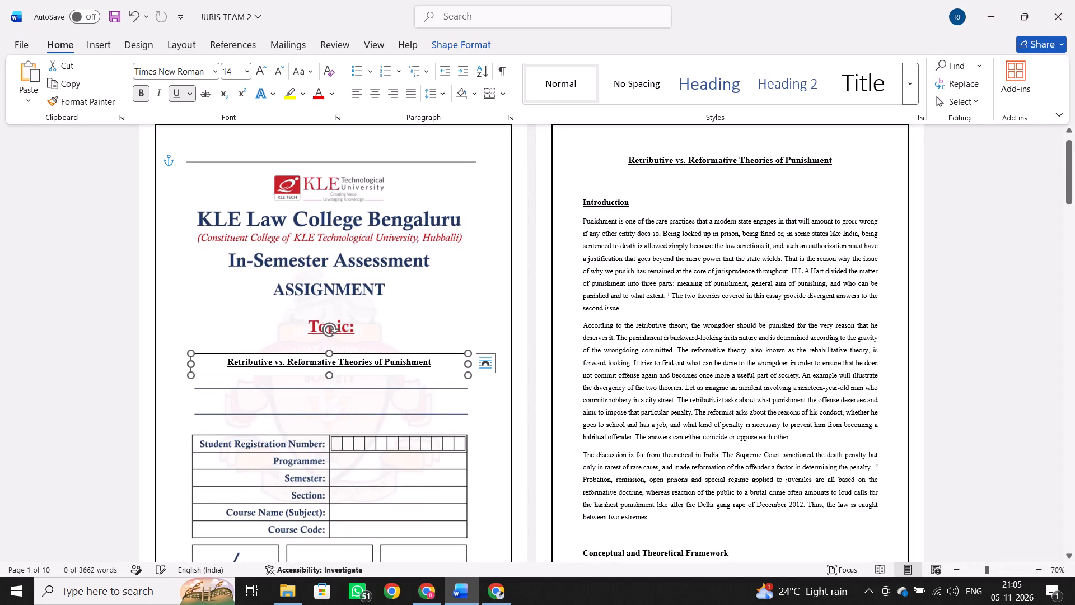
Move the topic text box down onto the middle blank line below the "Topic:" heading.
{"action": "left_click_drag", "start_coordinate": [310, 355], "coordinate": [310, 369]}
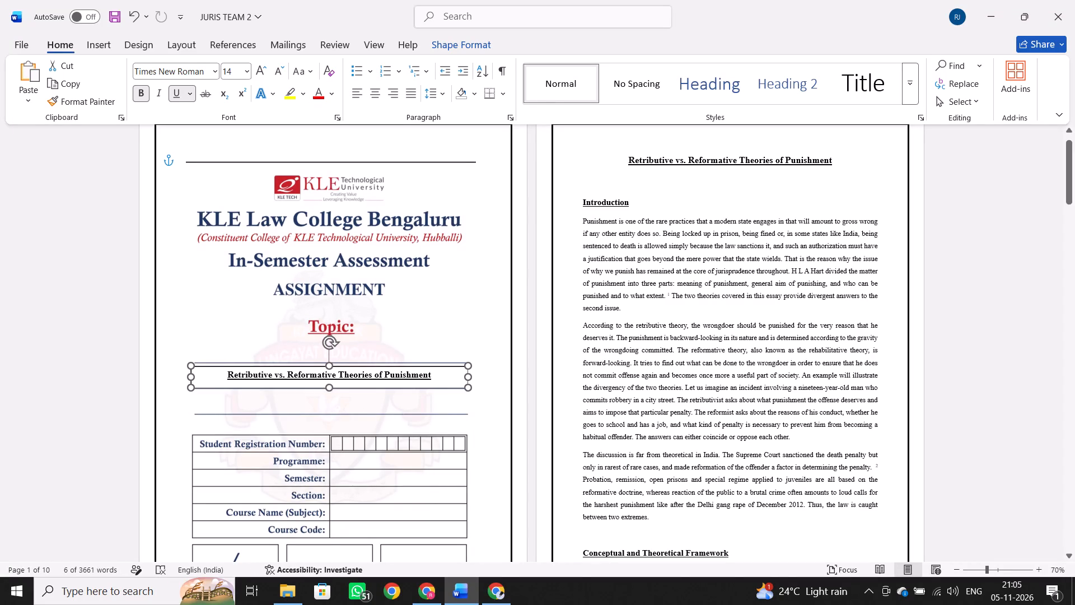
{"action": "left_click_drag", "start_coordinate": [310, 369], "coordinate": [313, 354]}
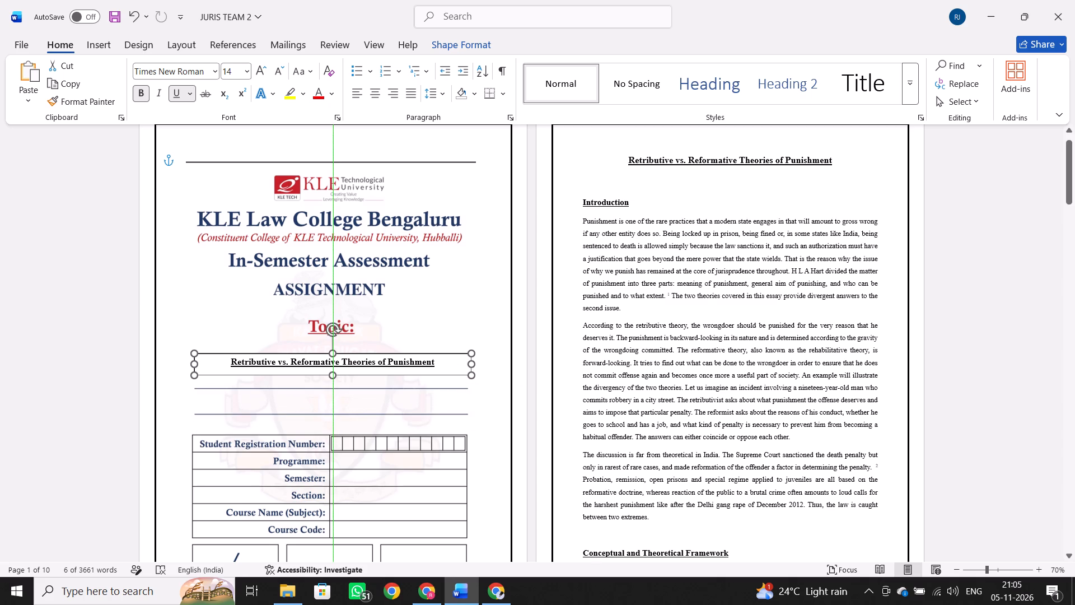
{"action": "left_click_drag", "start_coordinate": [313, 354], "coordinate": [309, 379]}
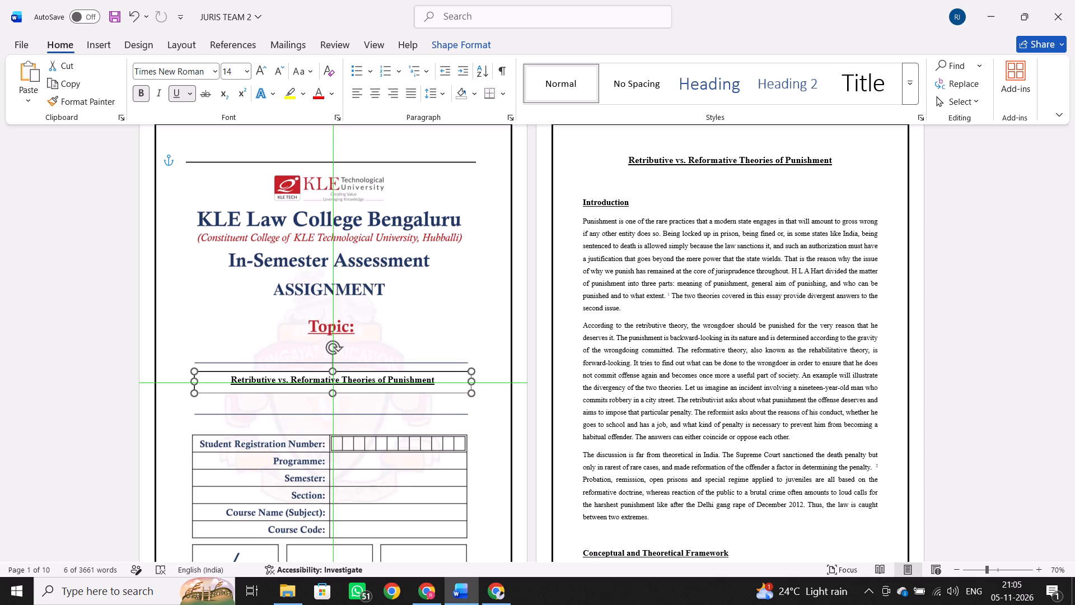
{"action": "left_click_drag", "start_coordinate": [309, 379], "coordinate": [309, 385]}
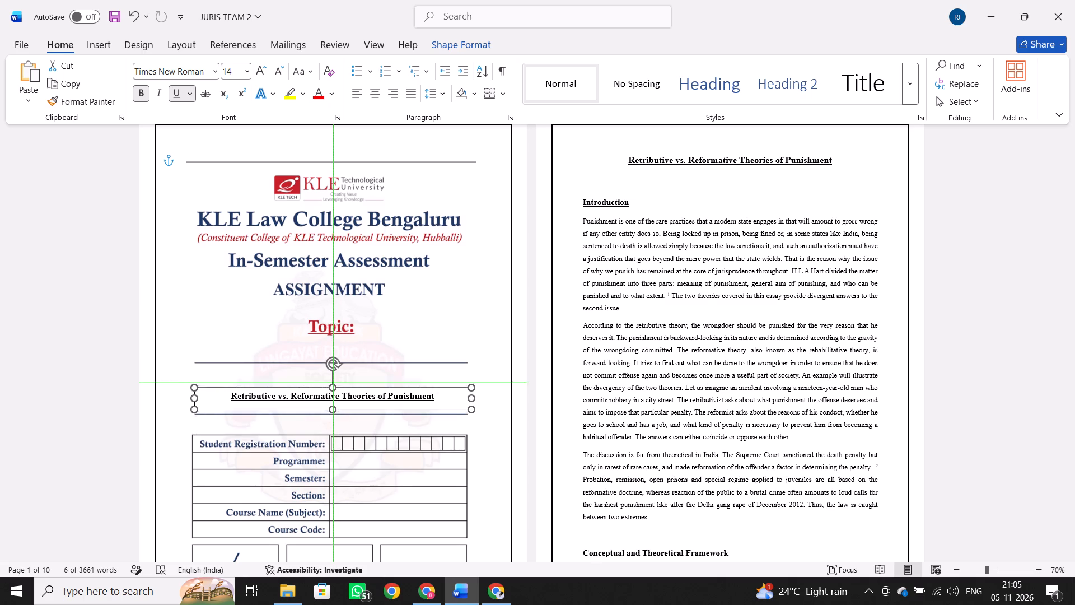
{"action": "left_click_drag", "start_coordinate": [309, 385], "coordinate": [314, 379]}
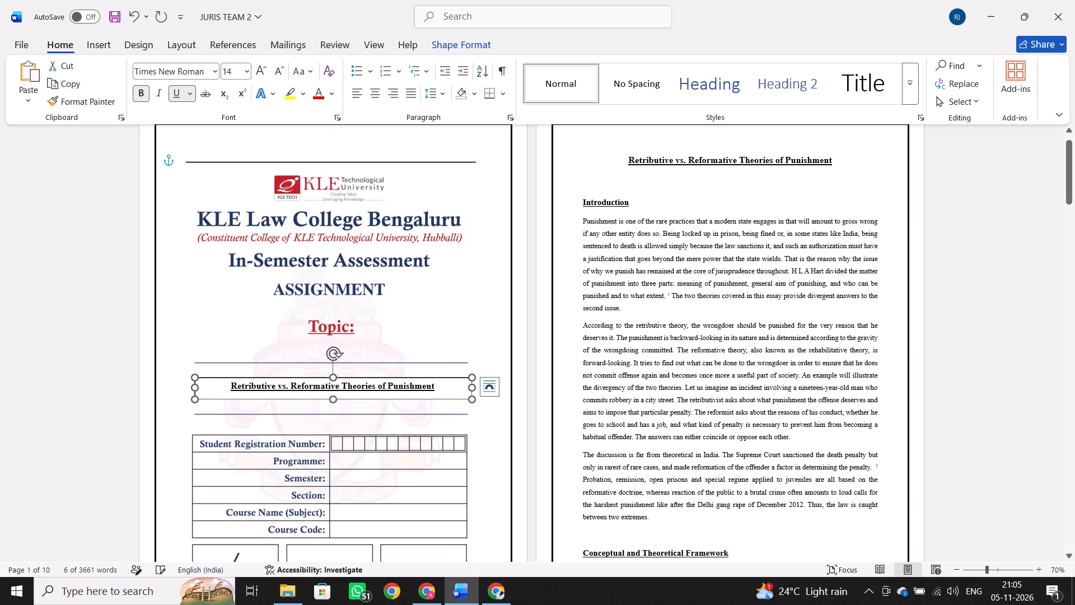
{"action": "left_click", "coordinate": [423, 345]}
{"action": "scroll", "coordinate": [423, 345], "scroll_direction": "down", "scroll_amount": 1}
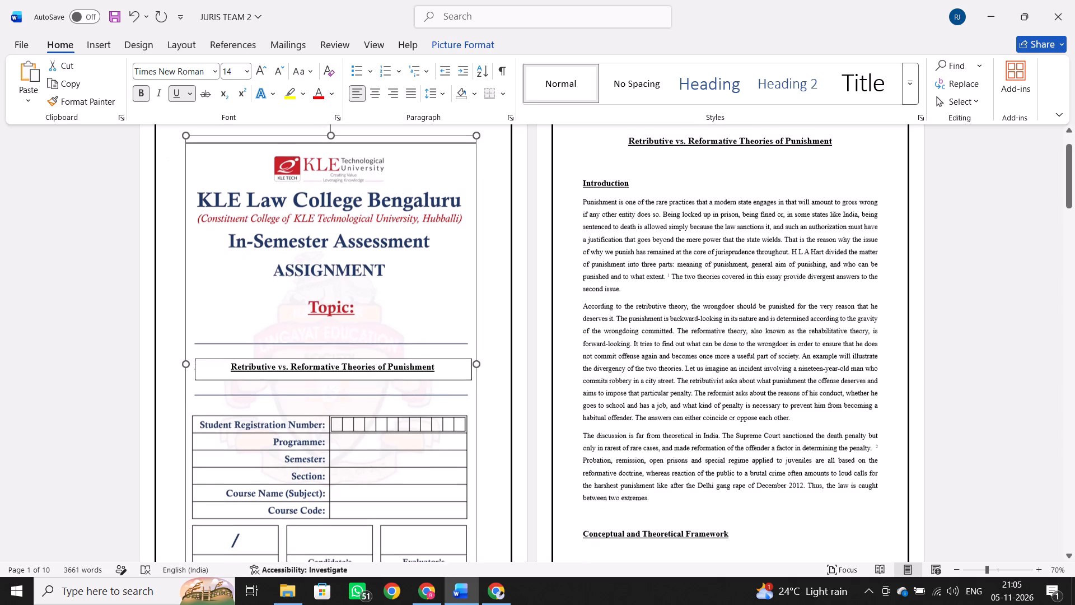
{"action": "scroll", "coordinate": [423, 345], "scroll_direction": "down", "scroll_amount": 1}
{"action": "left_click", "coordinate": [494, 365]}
Remove the underline from the title in the topic text box and set its font size to 20.
{"action": "scroll", "coordinate": [494, 365], "scroll_direction": "down", "scroll_amount": 1}
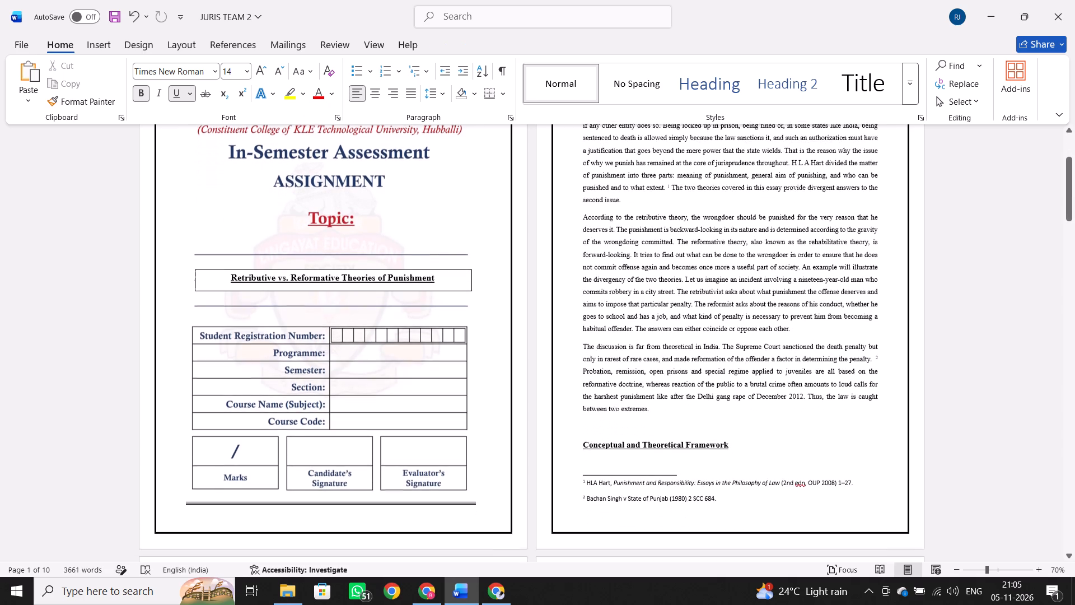
{"action": "left_click_drag", "start_coordinate": [438, 276], "coordinate": [296, 272]}
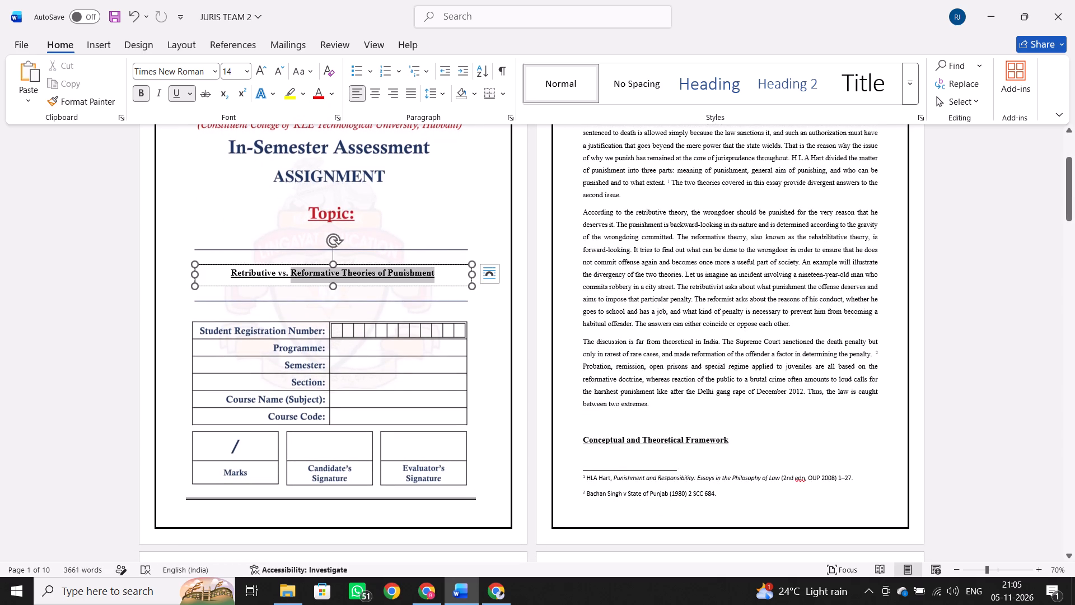
{"action": "left_click_drag", "start_coordinate": [296, 272], "coordinate": [237, 272]}
{"action": "key", "text": "ctrl+u"}
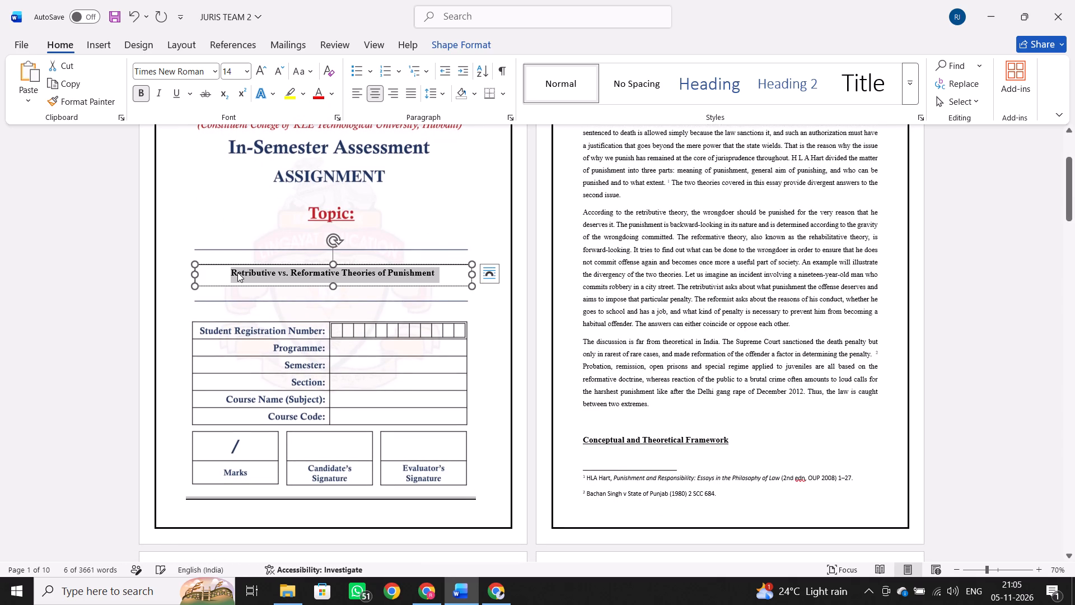
{"action": "key", "text": "ctrl+shift+p"}
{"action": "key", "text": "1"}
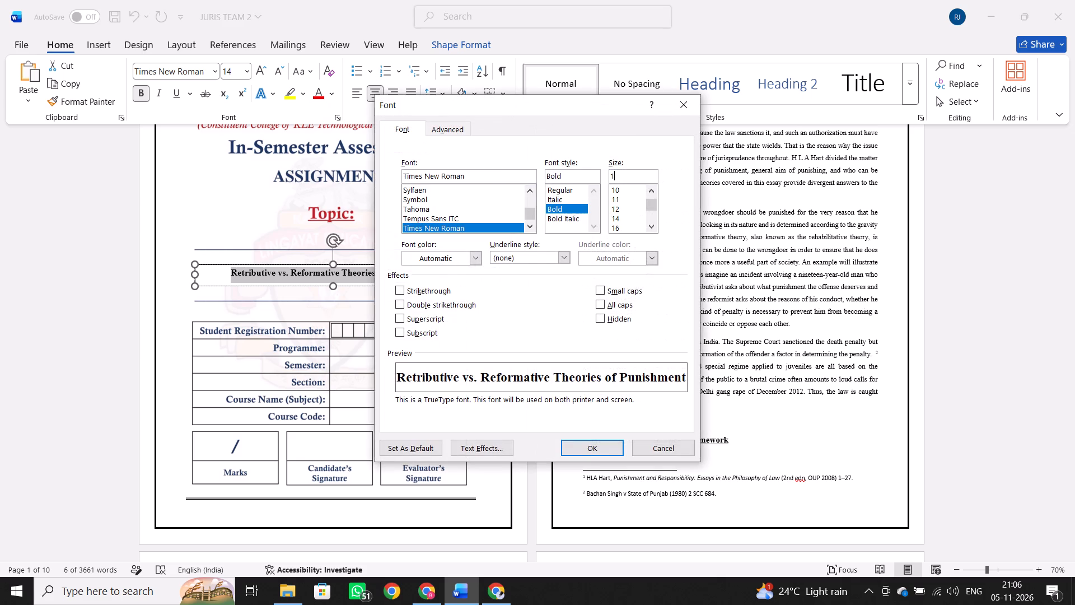
{"action": "key", "text": "BackSpace"}
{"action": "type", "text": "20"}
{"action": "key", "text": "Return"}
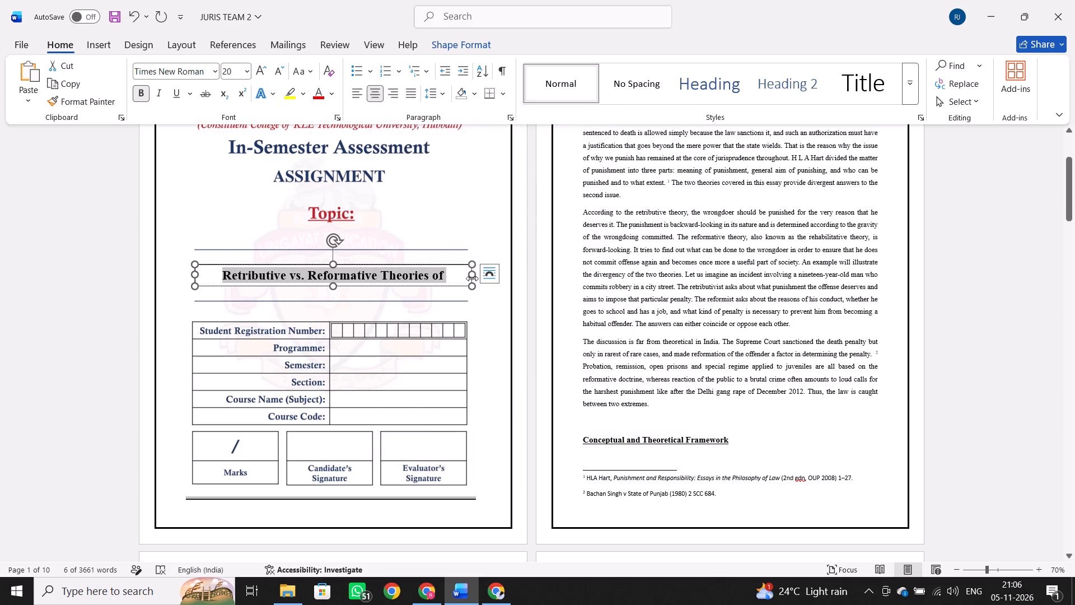
Widen the topic text box on both sides to about 16.87 cm so the whole title fits on one line.
{"action": "left_click_drag", "start_coordinate": [472, 278], "coordinate": [498, 278]}
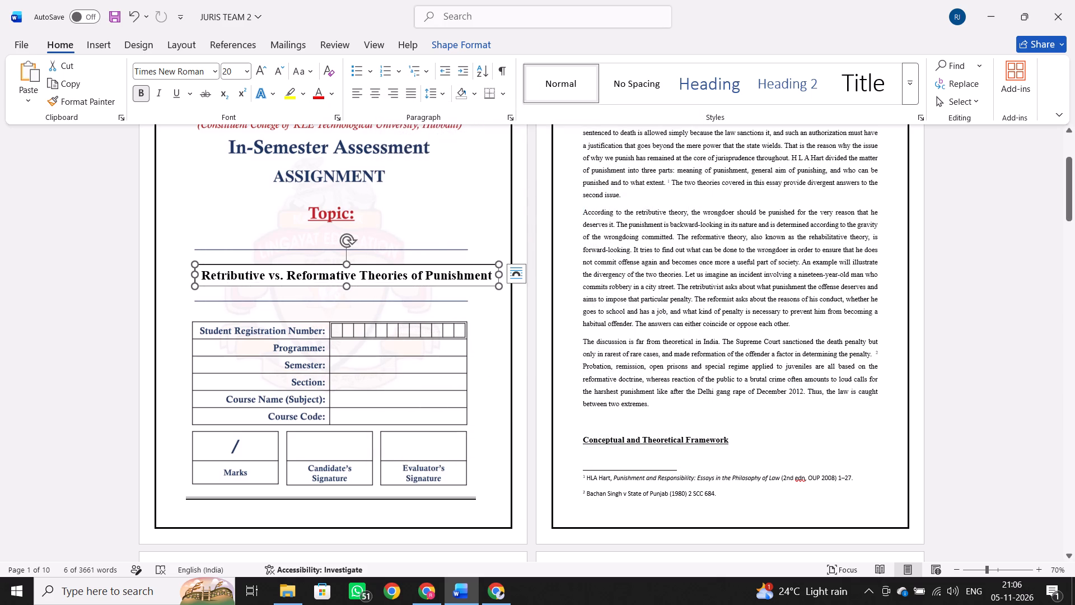
{"action": "scroll", "coordinate": [709, 330], "scroll_direction": "up", "scroll_amount": 4}
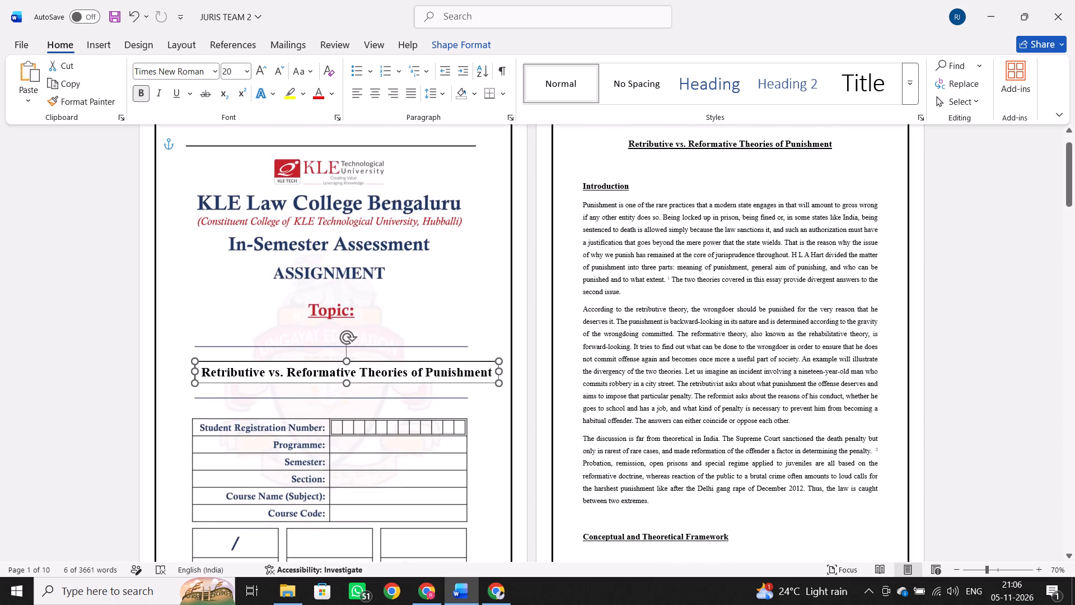
{"action": "left_click_drag", "start_coordinate": [195, 374], "coordinate": [183, 377]}
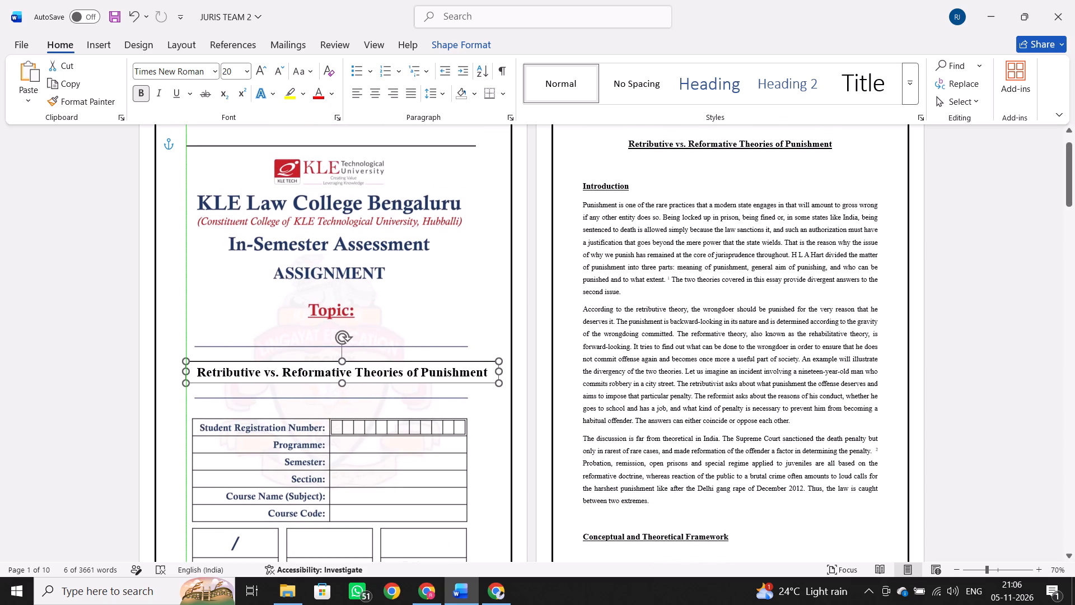
{"action": "left_click_drag", "start_coordinate": [183, 377], "coordinate": [178, 376]}
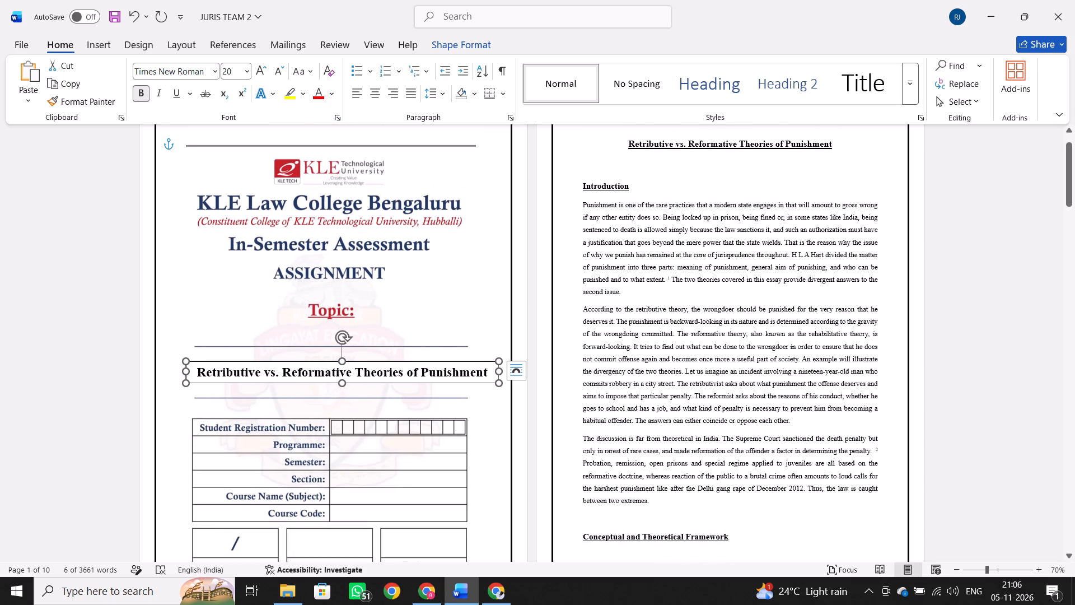
Apply the preset shape style with transparent fill, no outline and black text to the topic text box.
{"action": "double_click", "coordinate": [297, 364]}
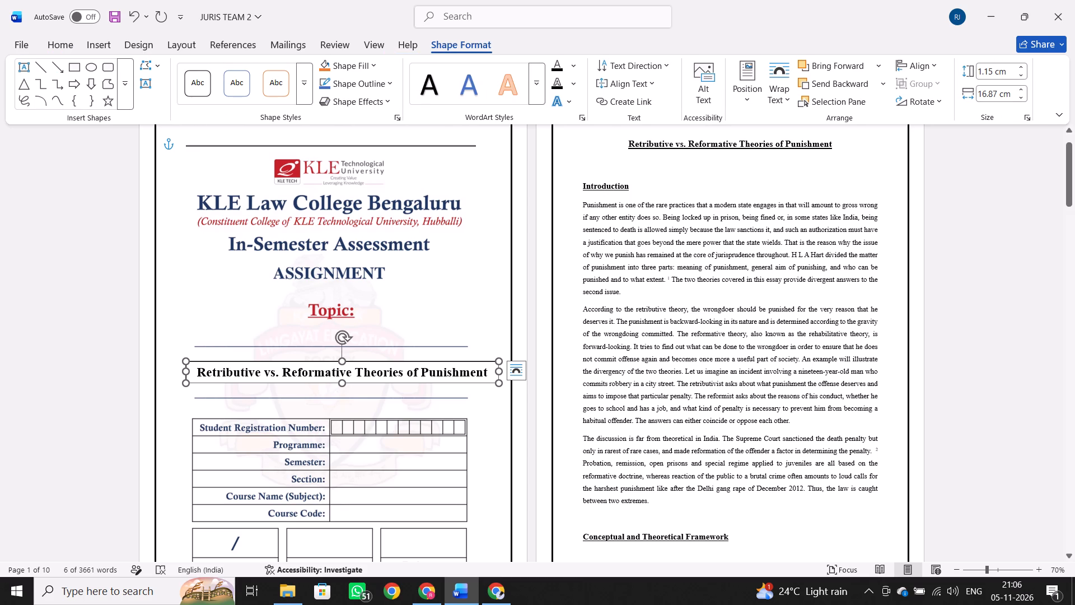
{"action": "left_click", "coordinate": [305, 94]}
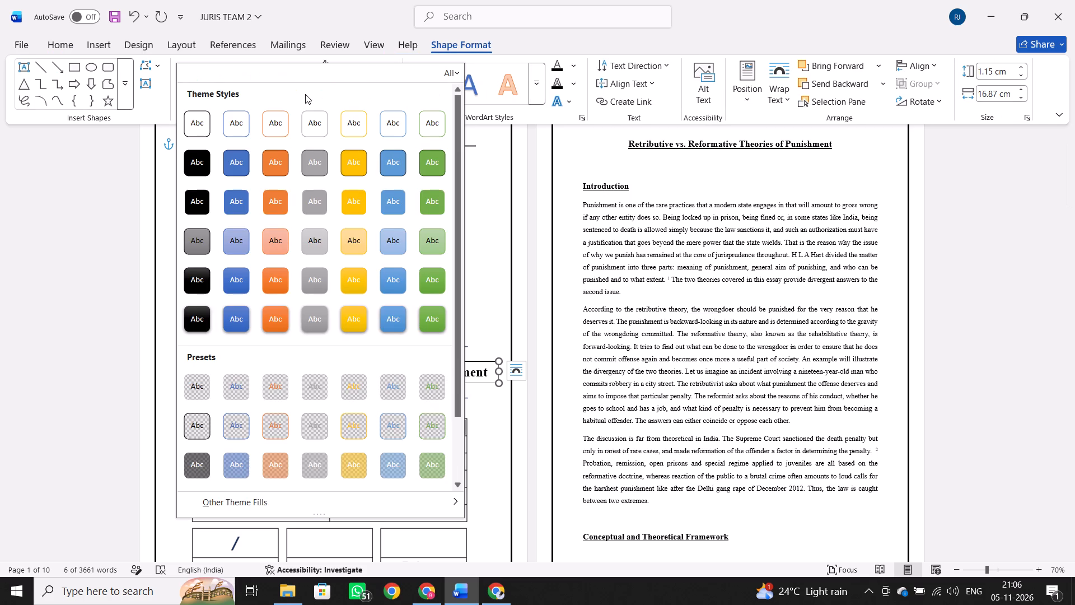
{"action": "left_click", "coordinate": [196, 388]}
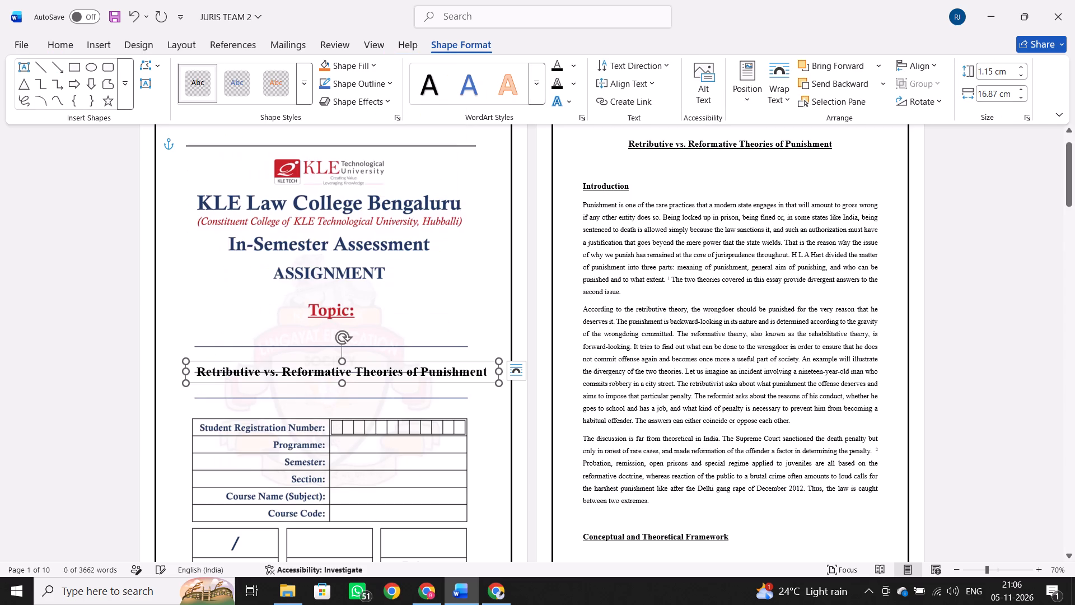
{"action": "left_click", "coordinate": [32, 304]}
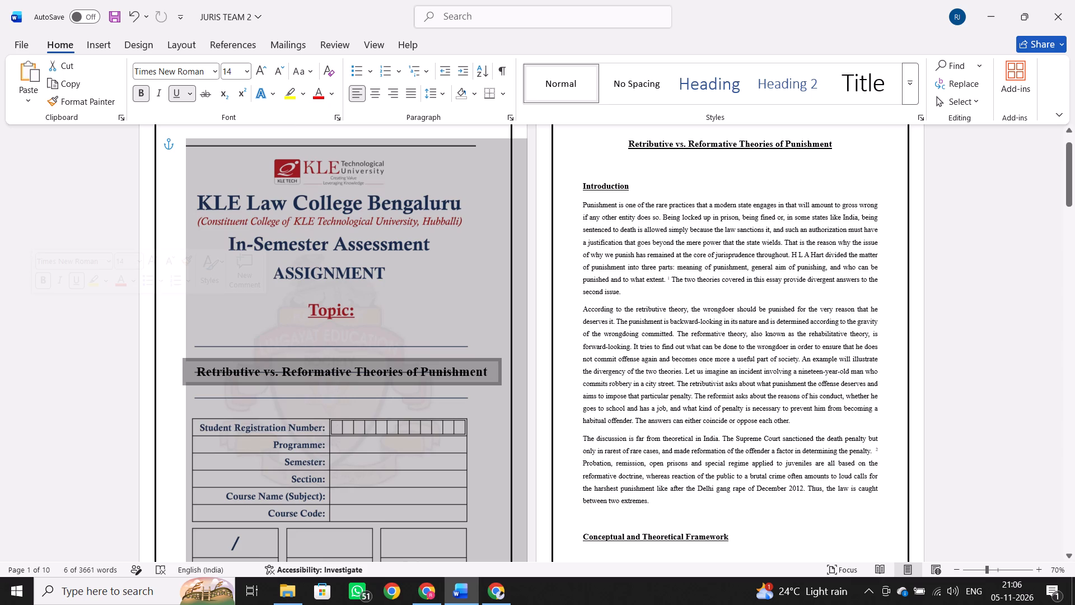
Move the topic text box up so the title sits centred on the first blank line below the "Topic:" heading.
{"action": "left_click", "coordinate": [270, 376]}
{"action": "left_click_drag", "start_coordinate": [286, 362], "coordinate": [286, 360]}
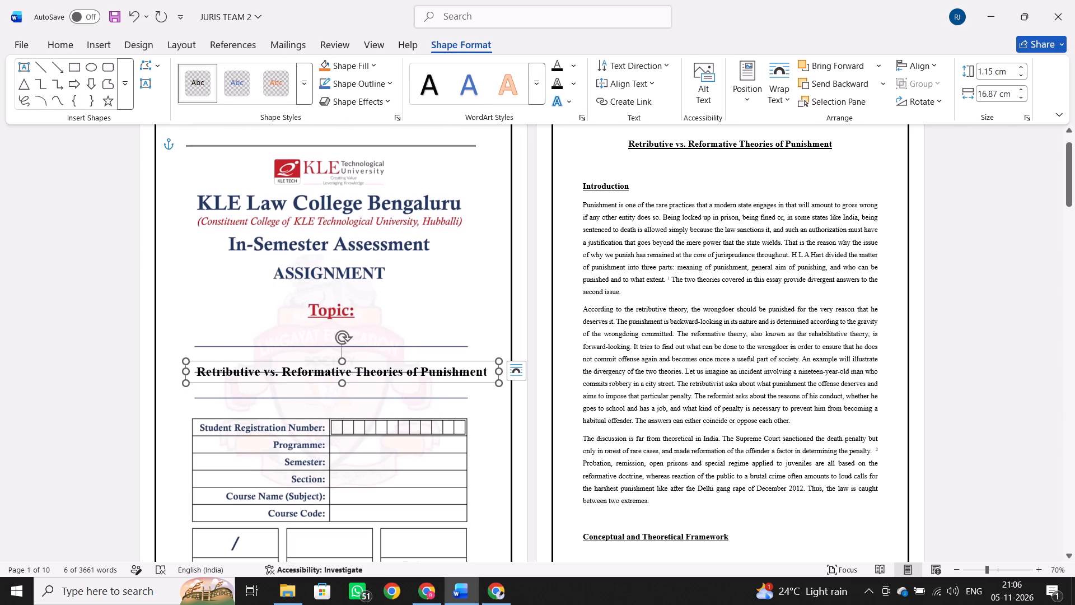
{"action": "left_click_drag", "start_coordinate": [286, 360], "coordinate": [285, 338]}
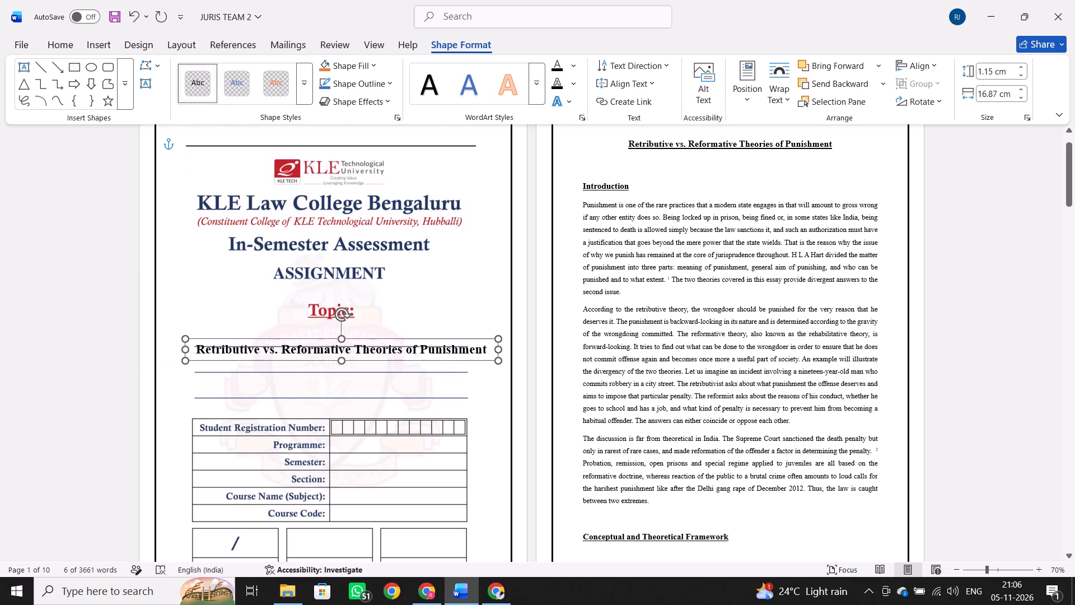
{"action": "left_click_drag", "start_coordinate": [285, 338], "coordinate": [282, 336]}
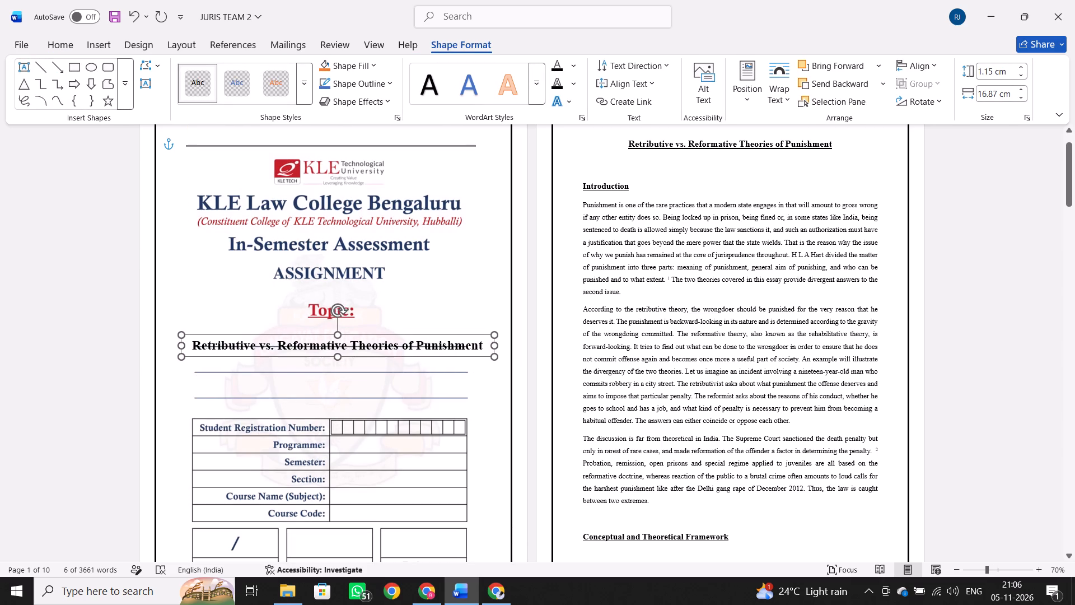
{"action": "left_click_drag", "start_coordinate": [282, 336], "coordinate": [284, 333]}
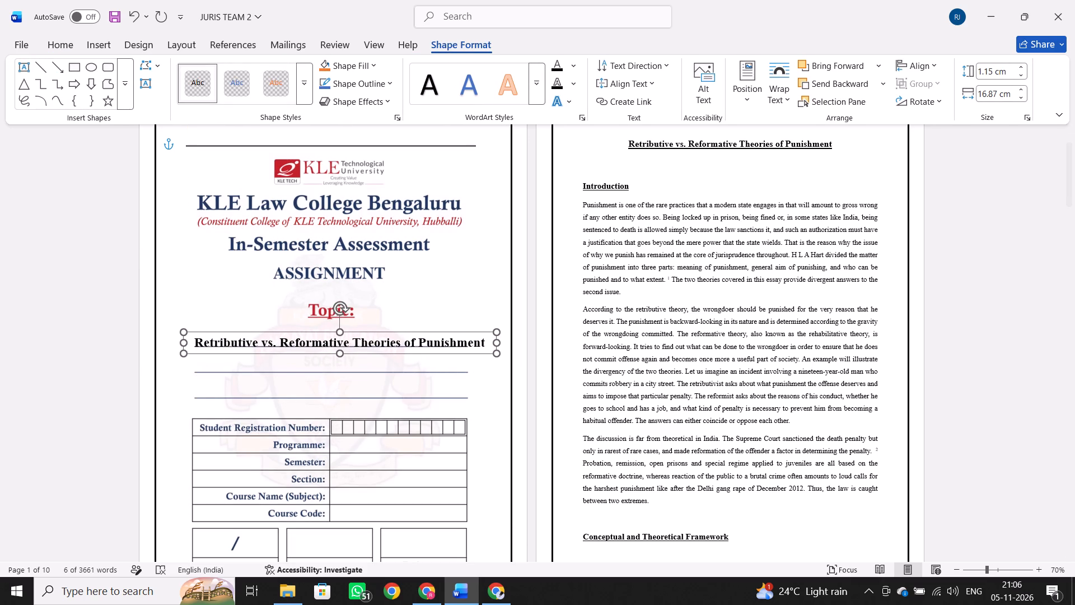
{"action": "left_click_drag", "start_coordinate": [284, 333], "coordinate": [282, 333]}
{"action": "left_click", "coordinate": [415, 305]}
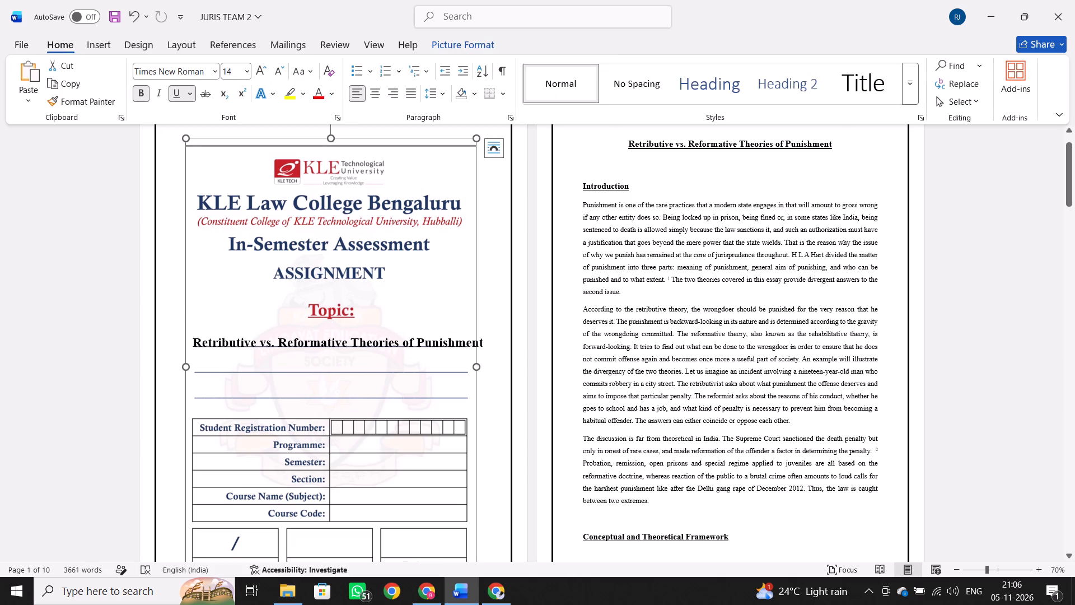
{"action": "left_click", "coordinate": [390, 347]}
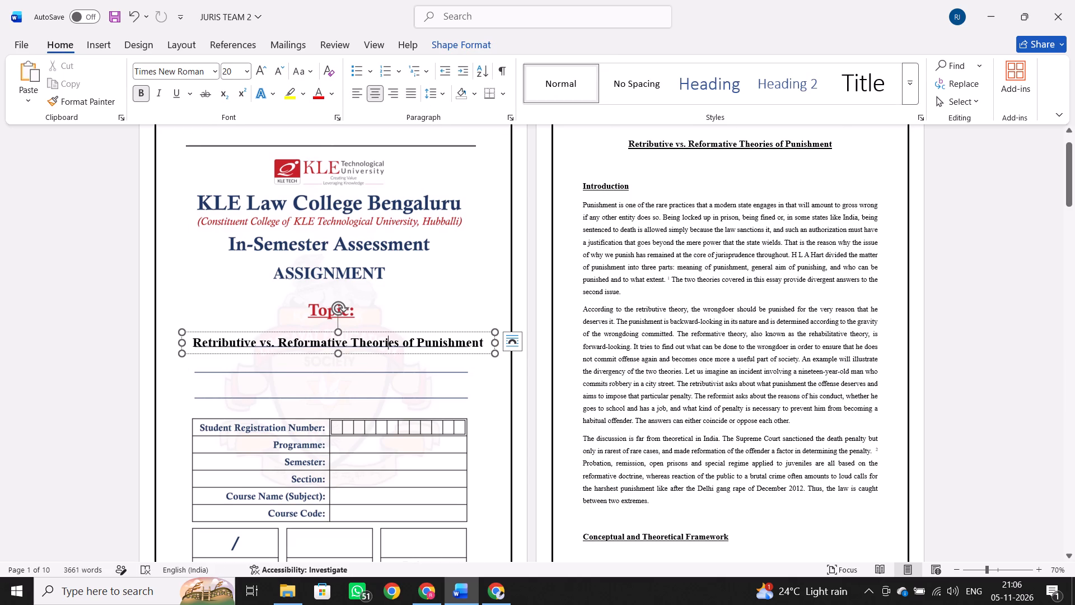
{"action": "left_click_drag", "start_coordinate": [325, 332], "coordinate": [320, 332]}
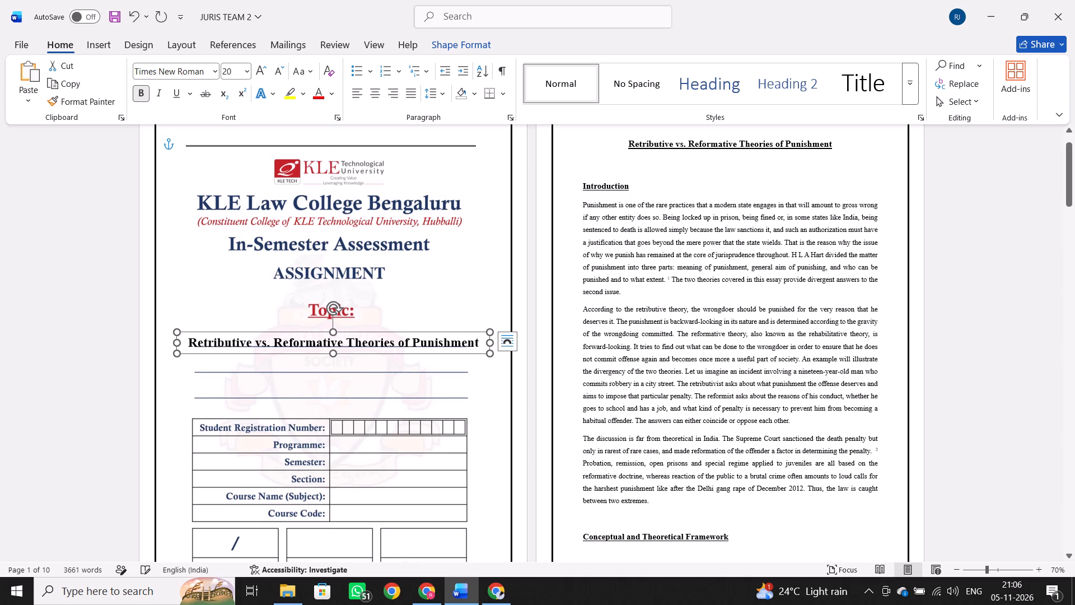
Nudge the topic text box up slightly so the title sits just above the first blank line.
{"action": "left_click", "coordinate": [114, 289]}
{"action": "left_click", "coordinate": [82, 324]}
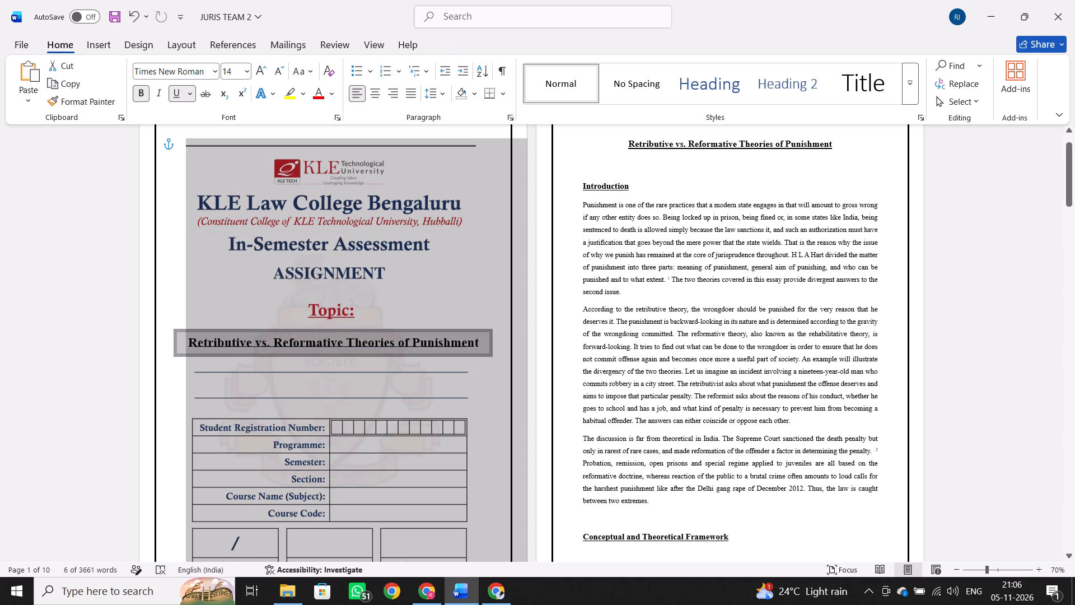
{"action": "left_click", "coordinate": [594, 311]}
{"action": "scroll", "coordinate": [594, 311], "scroll_direction": "down", "scroll_amount": 1}
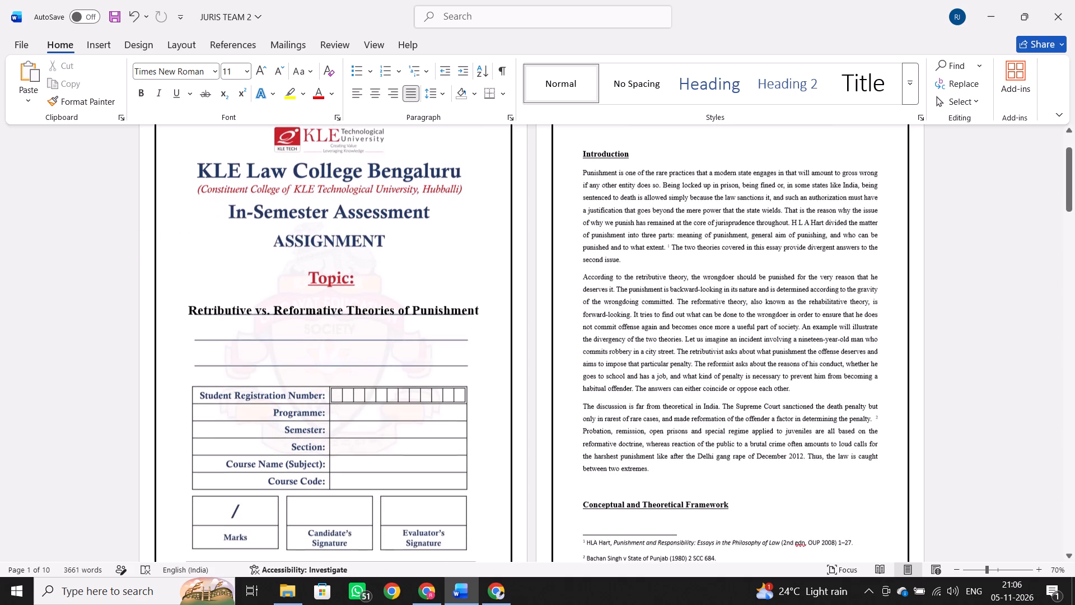
{"action": "scroll", "coordinate": [594, 311], "scroll_direction": "down", "scroll_amount": 1}
{"action": "left_click", "coordinate": [386, 311]}
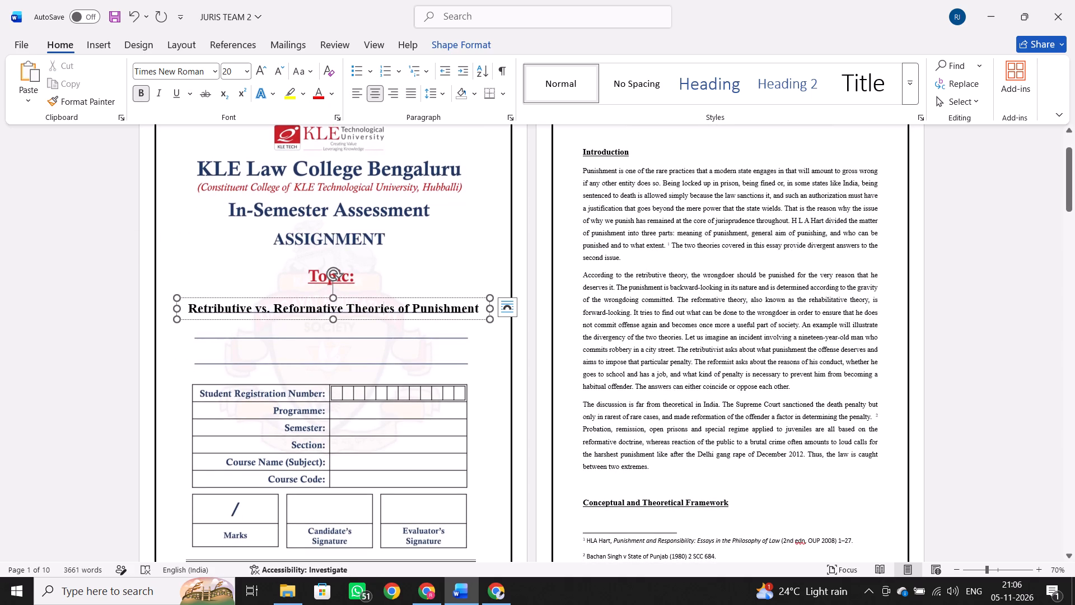
{"action": "left_click", "coordinate": [383, 298]}
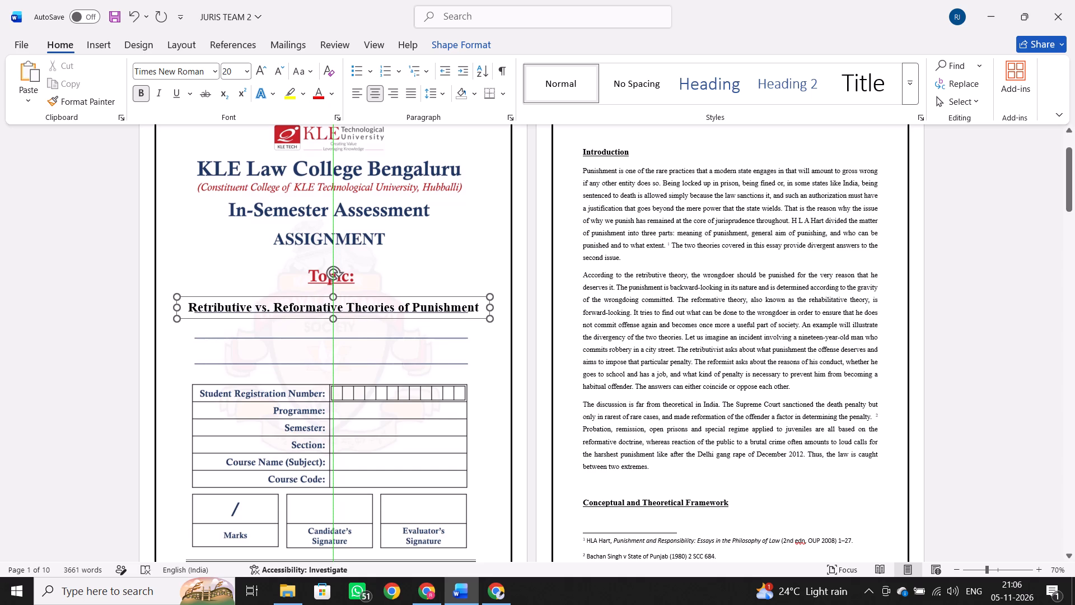
{"action": "left_click", "coordinate": [626, 276]}
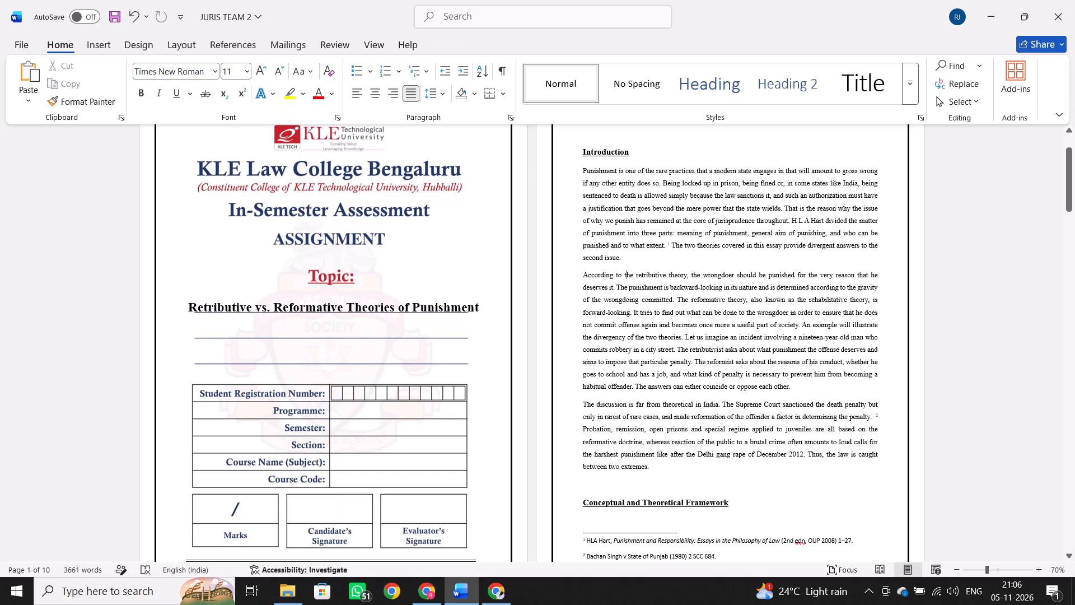
Insert a Simple Text Box, place it over the Student Registration Number answer cell and shorten it to about 1.3 cm.
{"action": "scroll", "coordinate": [626, 276], "scroll_direction": "down", "scroll_amount": 1}
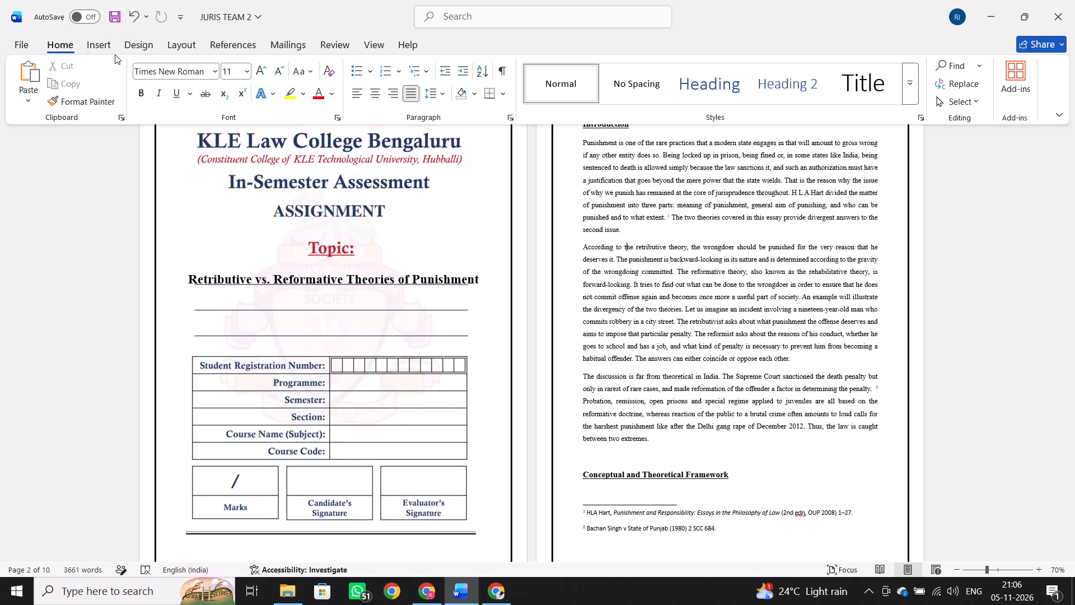
{"action": "left_click", "coordinate": [105, 48]}
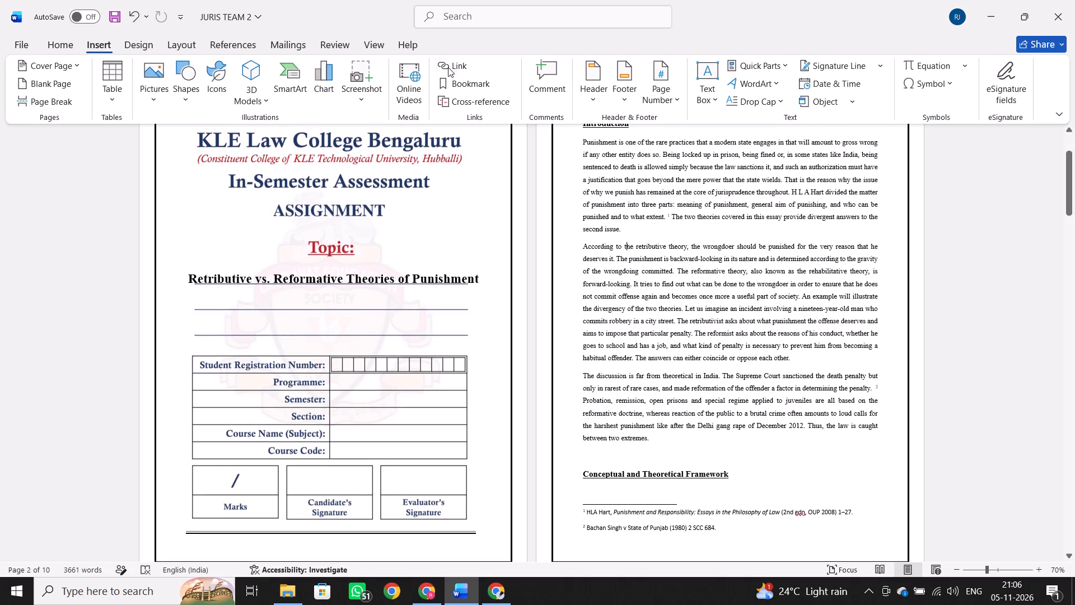
{"action": "left_click", "coordinate": [709, 86]}
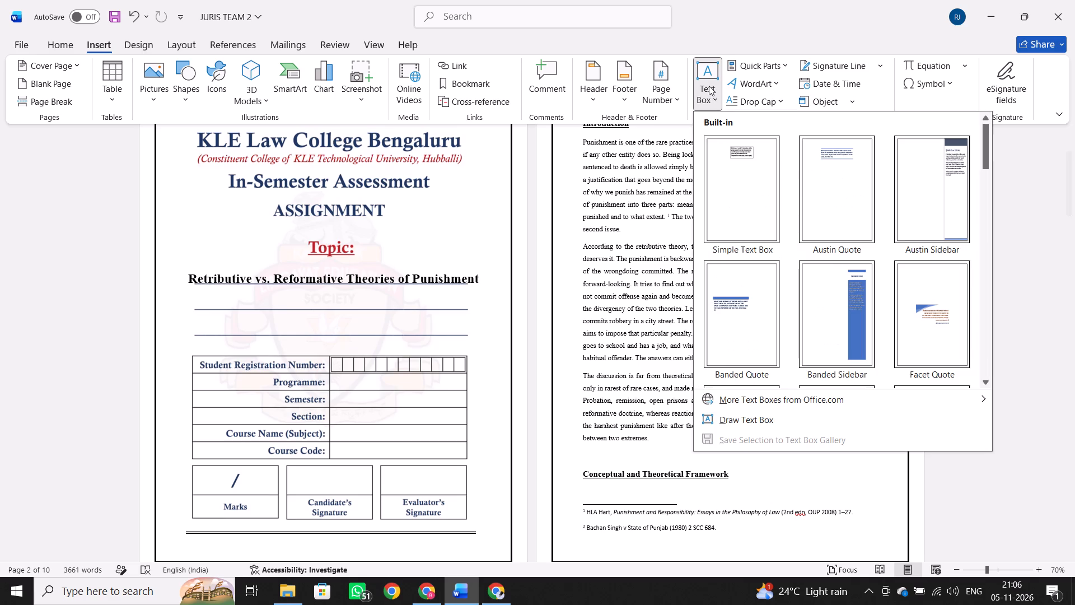
{"action": "left_click", "coordinate": [761, 215]}
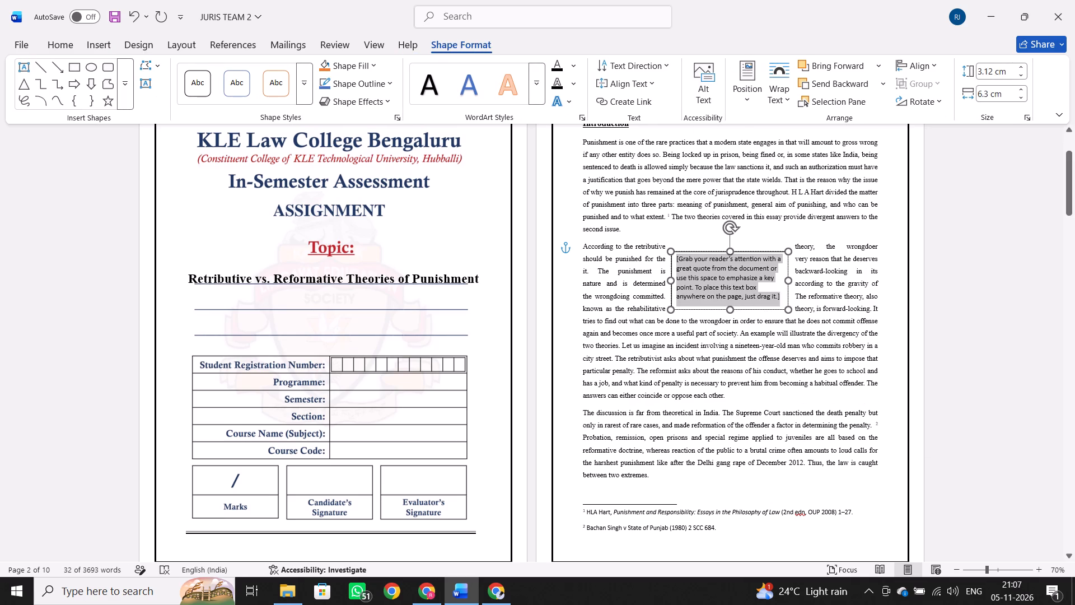
{"action": "left_click_drag", "start_coordinate": [712, 252], "coordinate": [366, 345]}
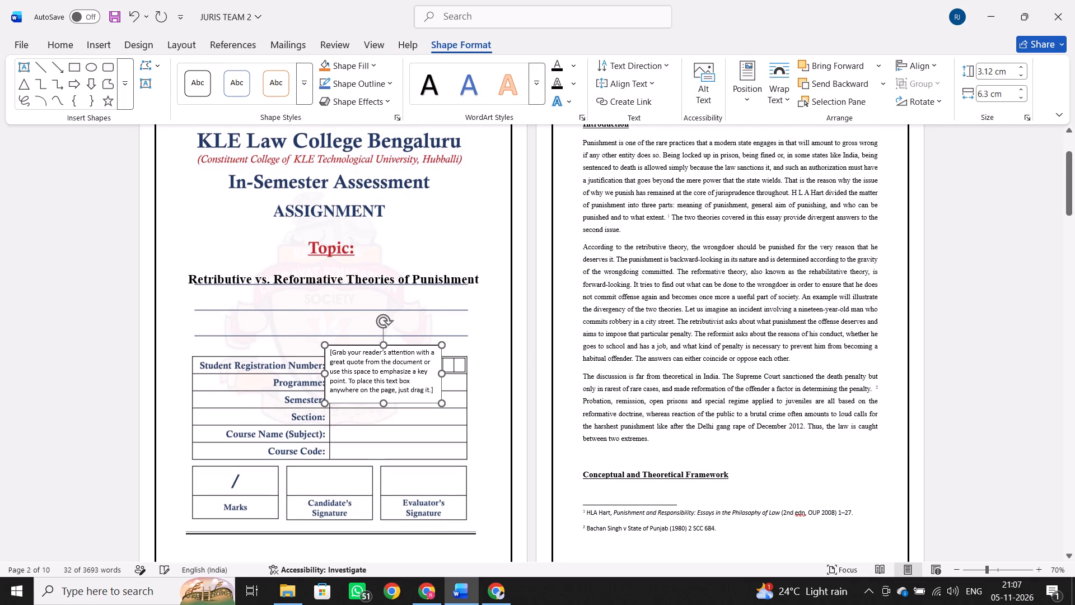
{"action": "left_click_drag", "start_coordinate": [381, 403], "coordinate": [385, 374]}
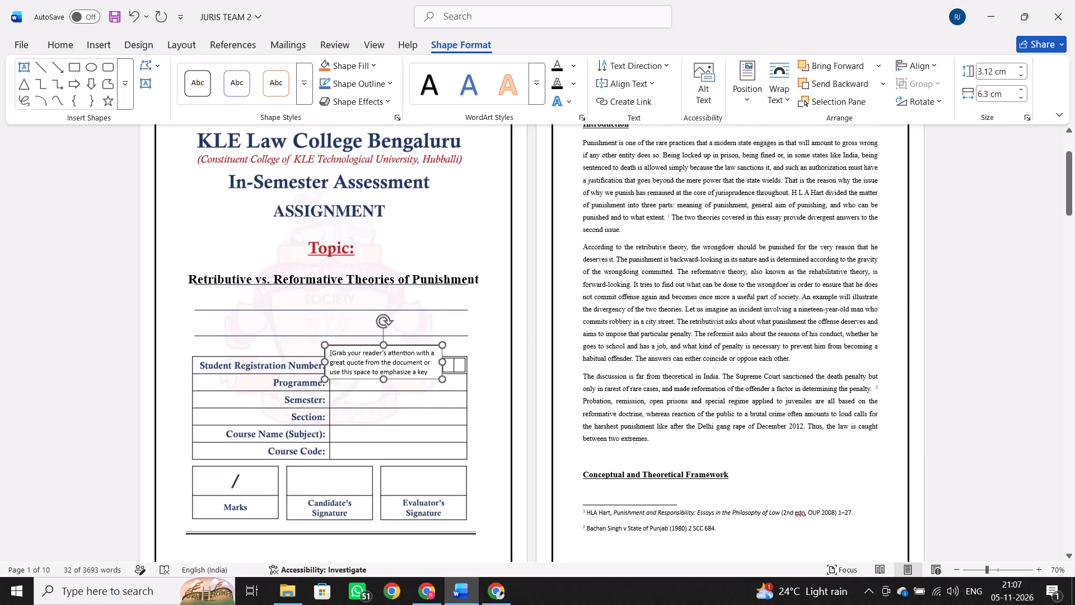
{"action": "left_click_drag", "start_coordinate": [385, 374], "coordinate": [385, 368]}
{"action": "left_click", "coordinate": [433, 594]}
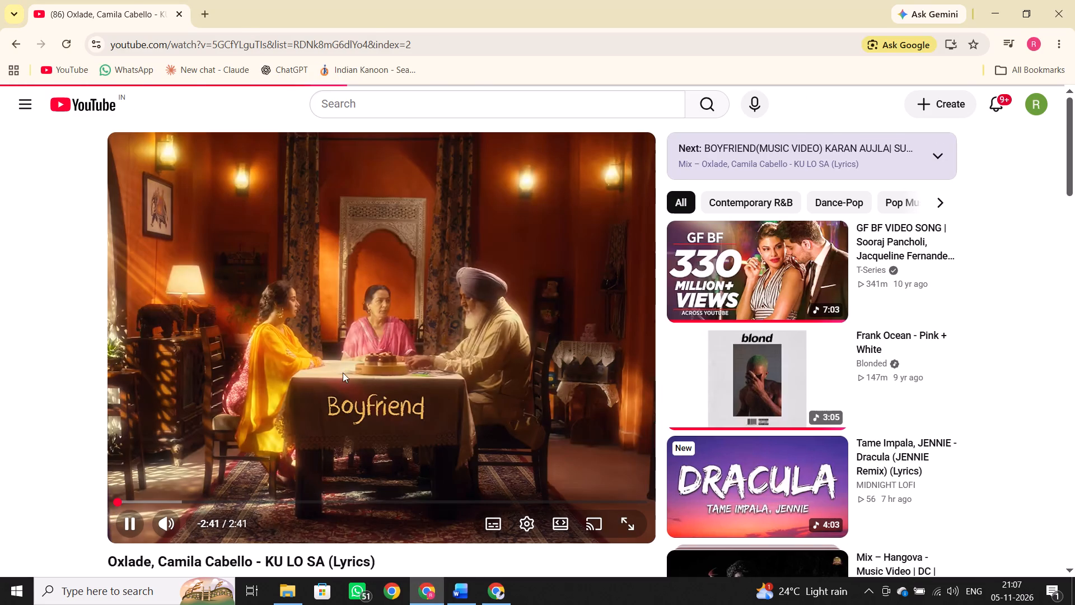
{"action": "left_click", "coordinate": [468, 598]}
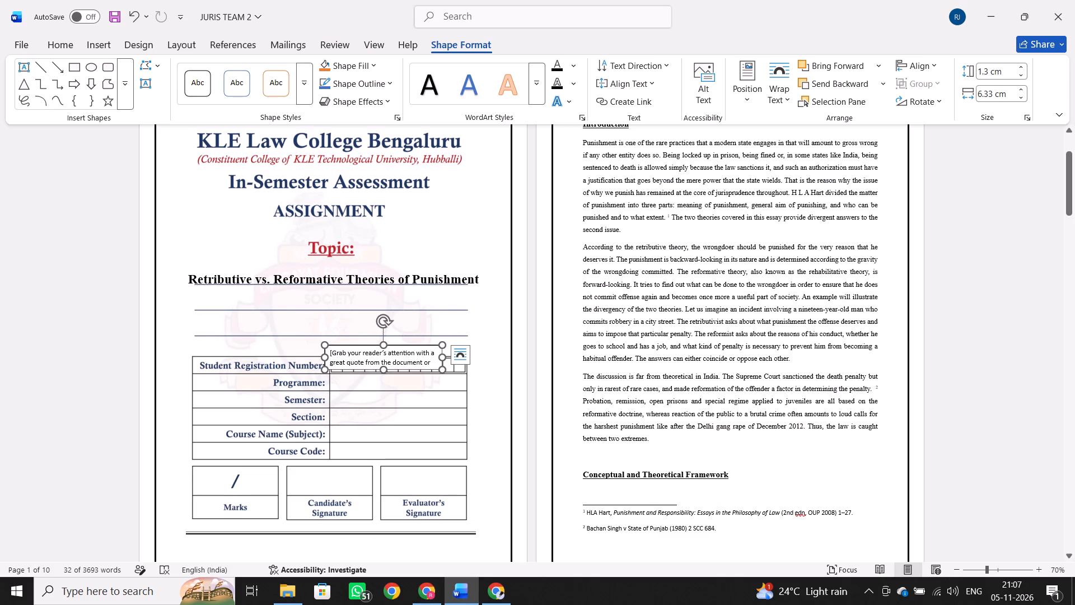
Shift the new text box onto the registration number answer cell and widen it to about 7.14 cm.
{"action": "left_click_drag", "start_coordinate": [408, 344], "coordinate": [415, 349]}
{"action": "left_click_drag", "start_coordinate": [449, 365], "coordinate": [461, 362]}
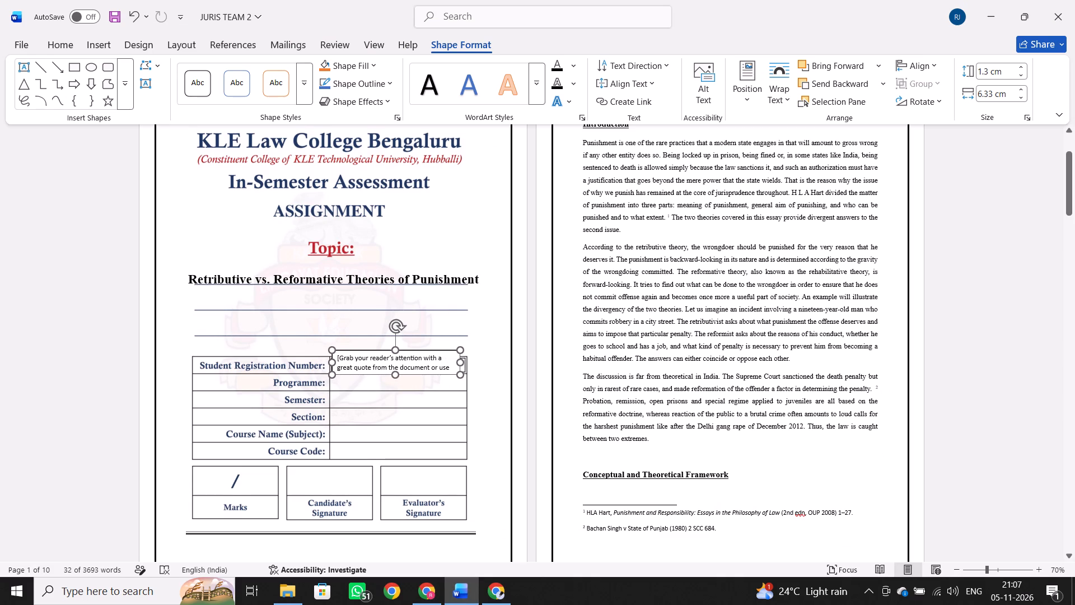
{"action": "left_click_drag", "start_coordinate": [461, 362], "coordinate": [464, 361]}
Fit the text box inside the registration number answer cell at about 0.77 cm high and 7.24 cm wide.
{"action": "scroll", "coordinate": [464, 361], "scroll_direction": "up", "scroll_amount": 8, "text": "ctrl"}
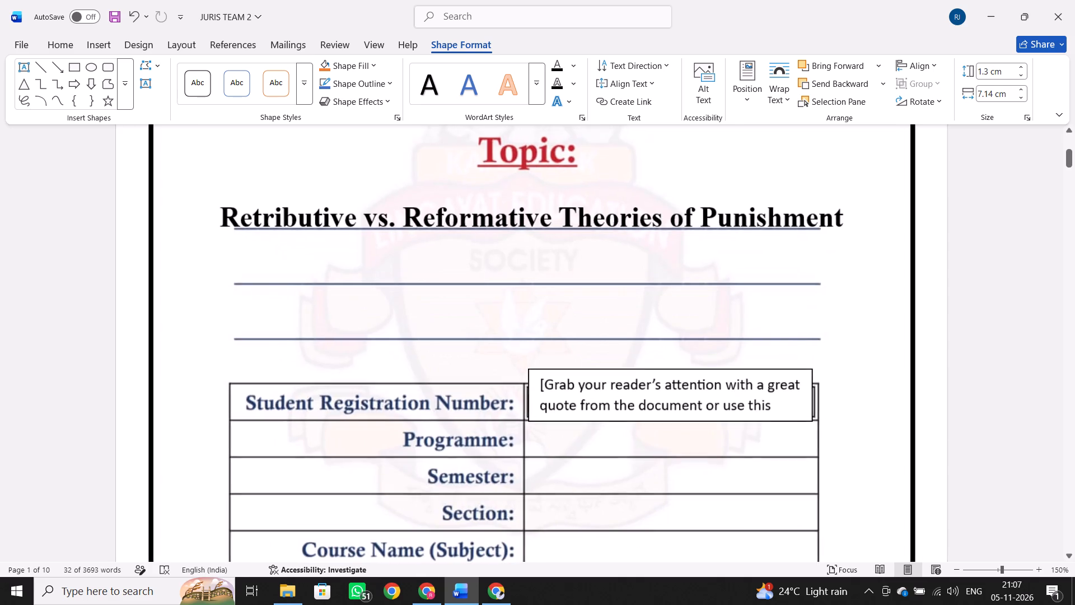
{"action": "scroll", "coordinate": [464, 361], "scroll_direction": "up", "scroll_amount": 8, "text": "ctrl"}
{"action": "scroll", "coordinate": [464, 361], "scroll_direction": "down", "scroll_amount": 1}
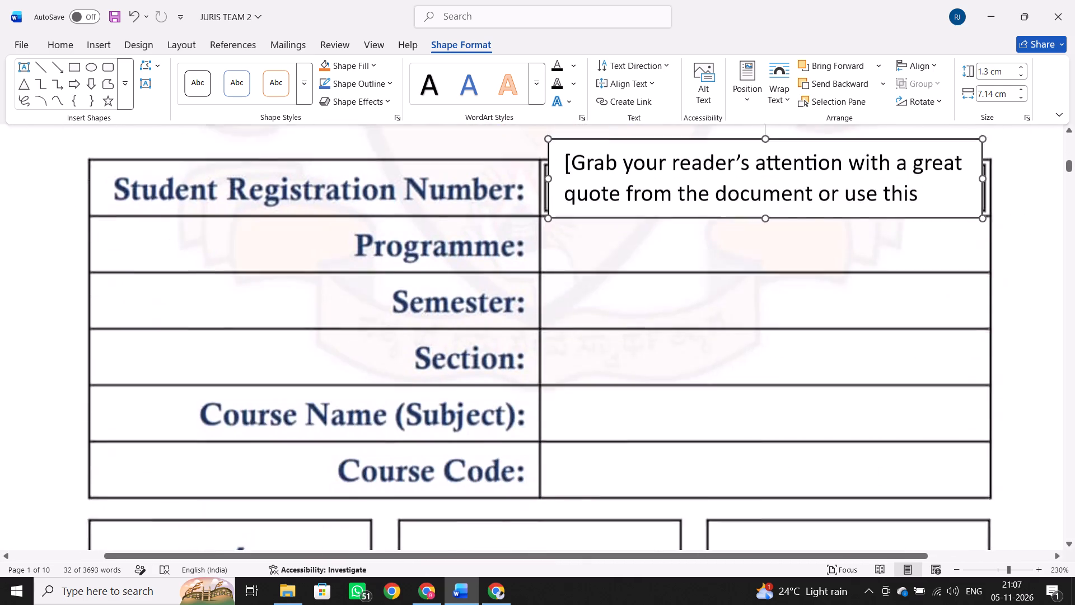
{"action": "scroll", "coordinate": [464, 361], "scroll_direction": "down", "scroll_amount": 1}
{"action": "scroll", "coordinate": [464, 361], "scroll_direction": "up", "scroll_amount": 1}
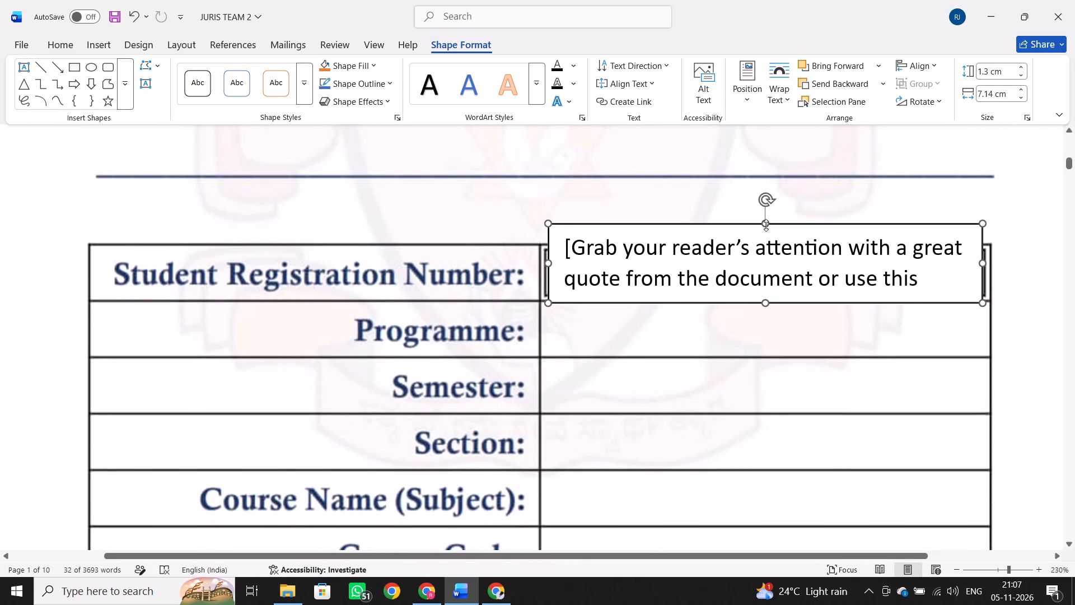
{"action": "left_click_drag", "start_coordinate": [766, 225], "coordinate": [759, 249]}
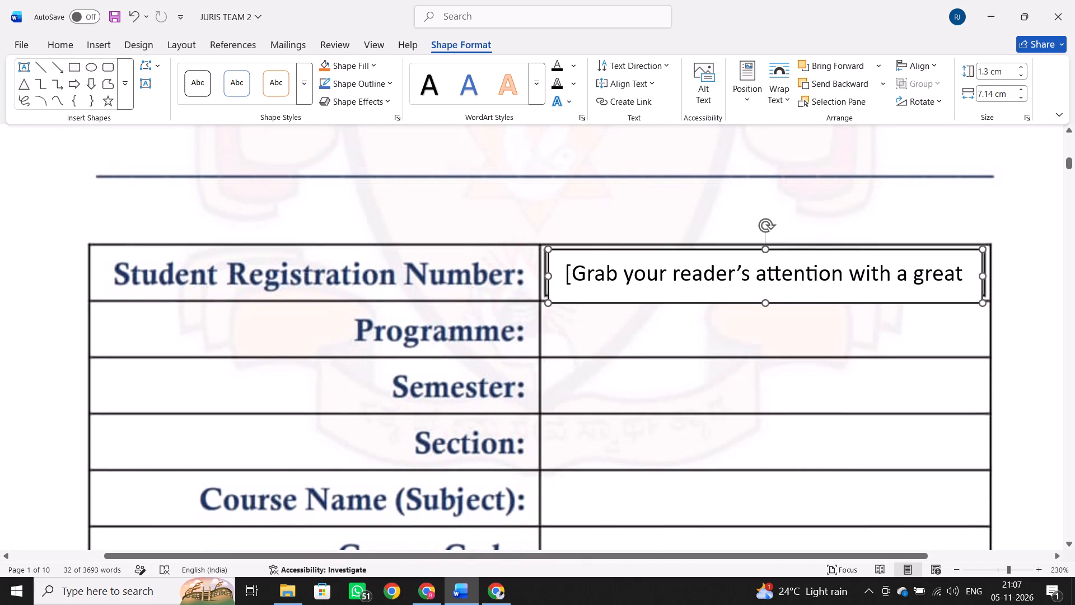
{"action": "left_click_drag", "start_coordinate": [759, 249], "coordinate": [759, 249]}
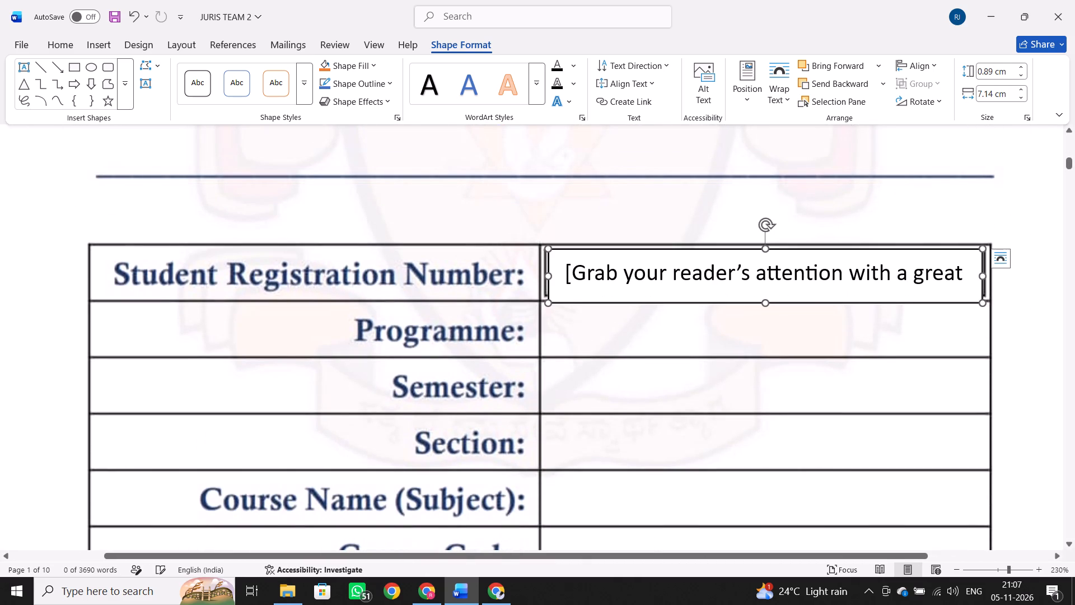
{"action": "left_click_drag", "start_coordinate": [550, 278], "coordinate": [546, 278]}
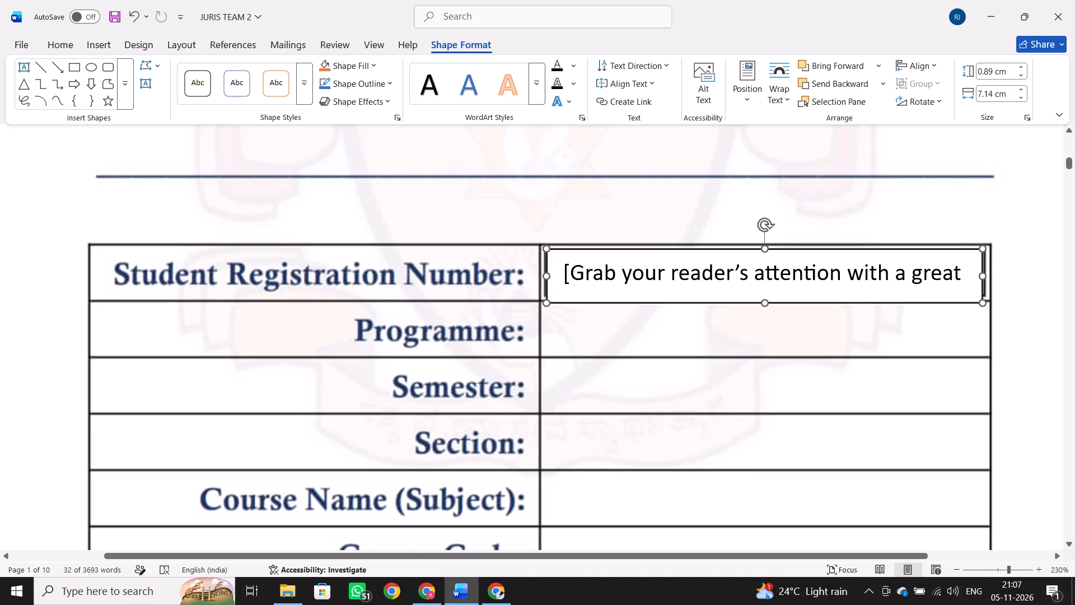
{"action": "left_click_drag", "start_coordinate": [546, 278], "coordinate": [545, 278]}
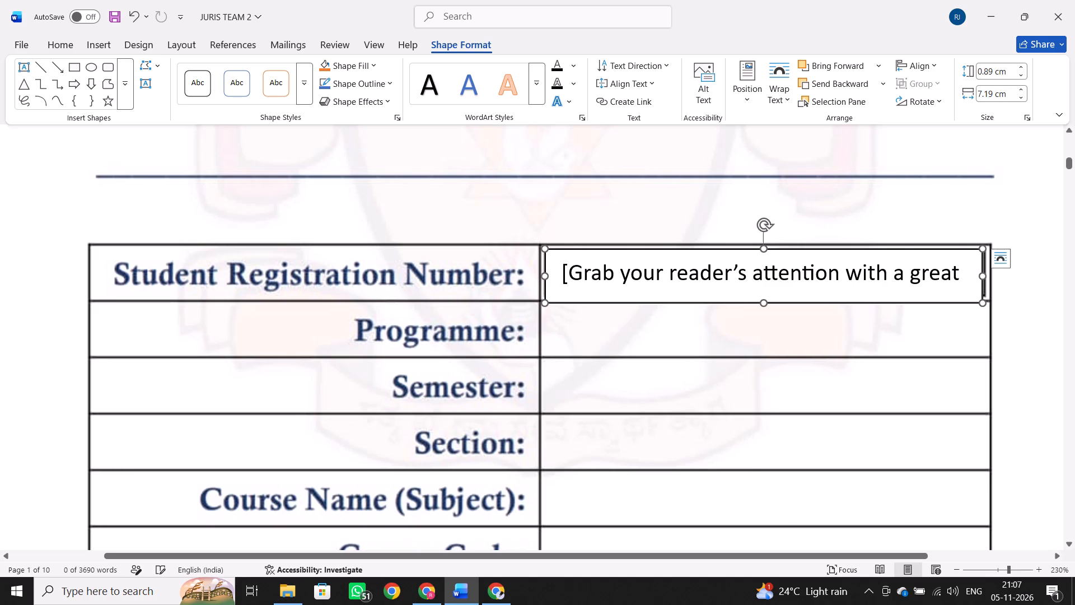
{"action": "left_click_drag", "start_coordinate": [762, 304], "coordinate": [763, 295]}
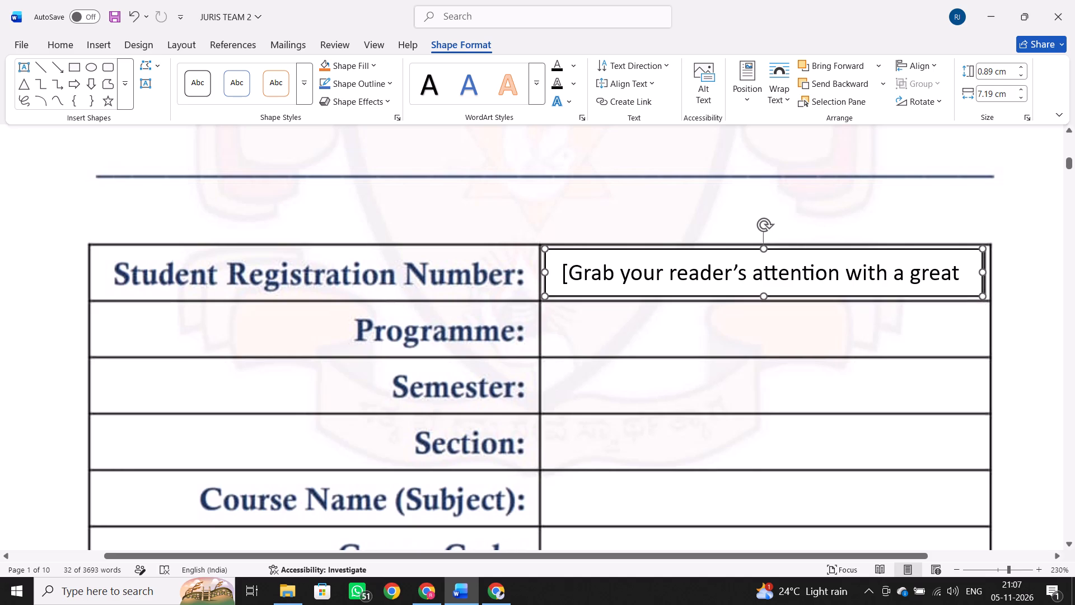
{"action": "left_click_drag", "start_coordinate": [763, 295], "coordinate": [763, 297]}
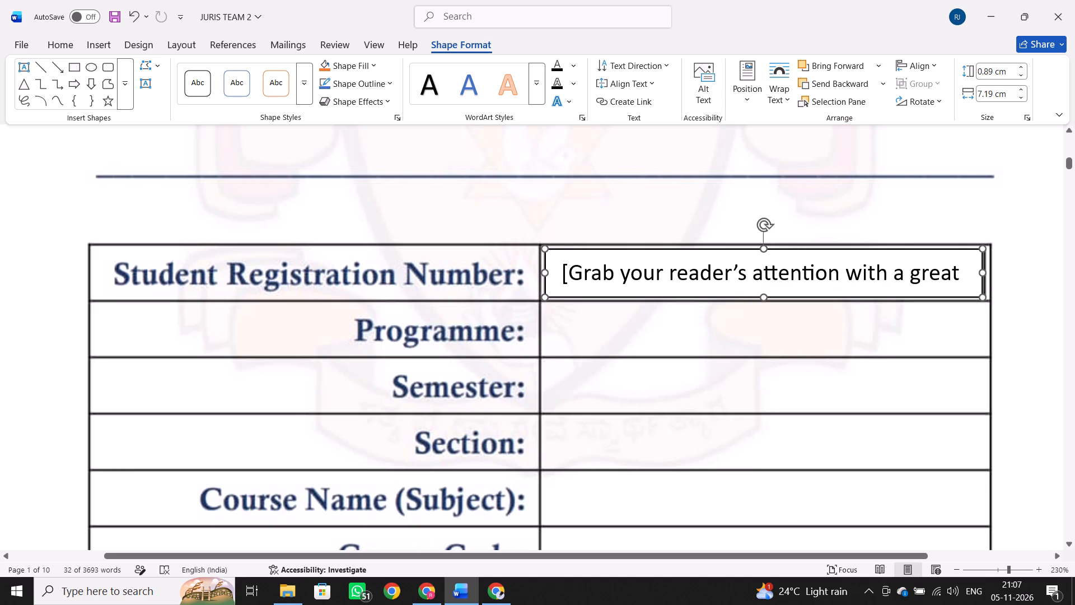
{"action": "left_click_drag", "start_coordinate": [763, 297], "coordinate": [763, 296]}
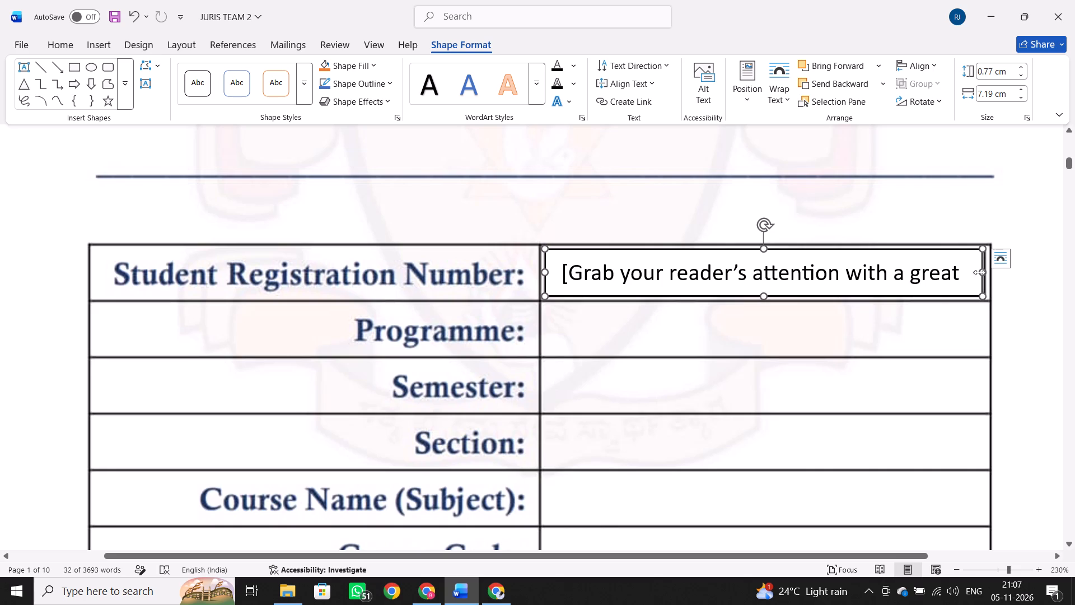
{"action": "left_click", "coordinate": [983, 273]}
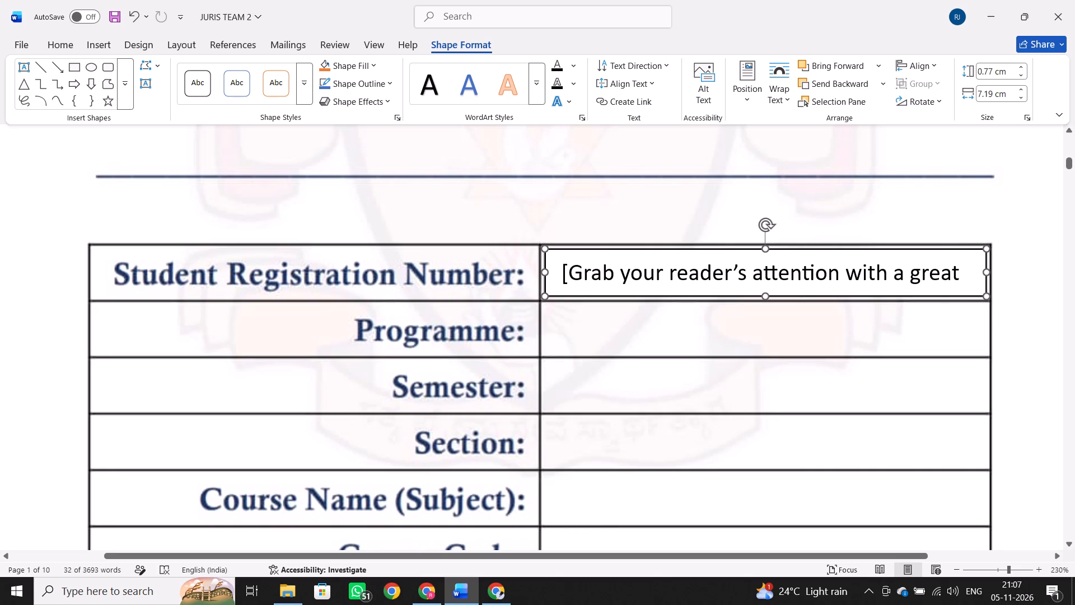
Replace the text box's placeholder with the student registration number, with a space between all characters.
{"action": "left_click", "coordinate": [638, 290]}
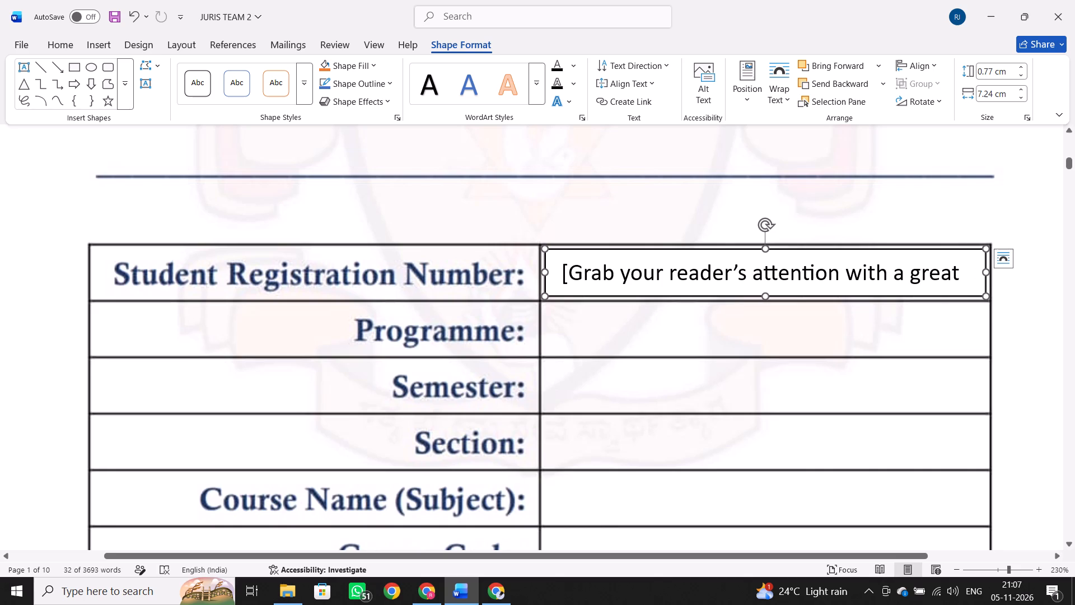
{"action": "left_click", "coordinate": [648, 278]}
{"action": "key", "text": "BackSpace"}
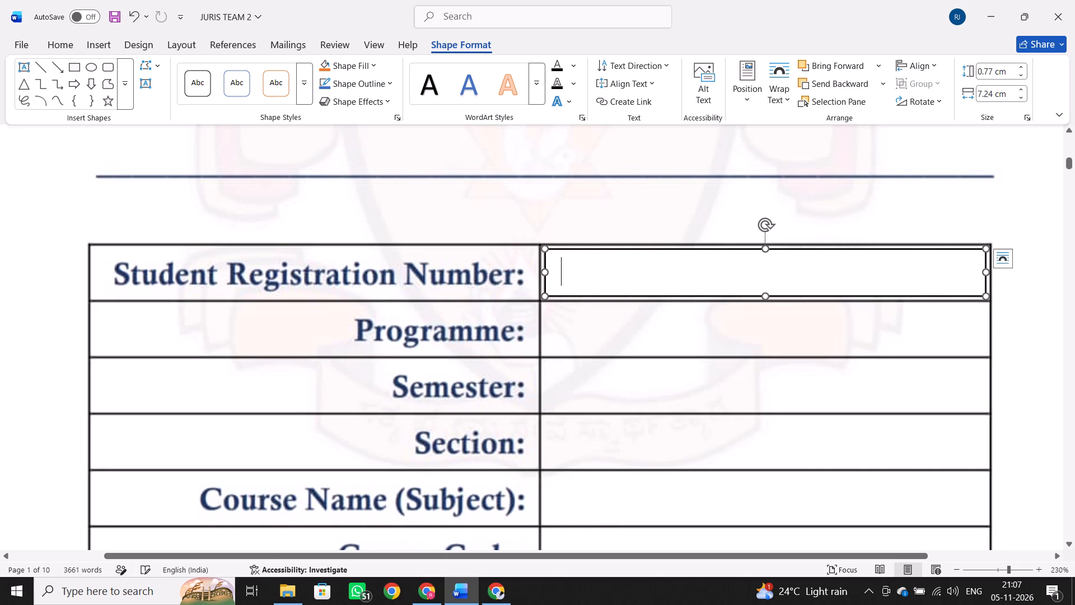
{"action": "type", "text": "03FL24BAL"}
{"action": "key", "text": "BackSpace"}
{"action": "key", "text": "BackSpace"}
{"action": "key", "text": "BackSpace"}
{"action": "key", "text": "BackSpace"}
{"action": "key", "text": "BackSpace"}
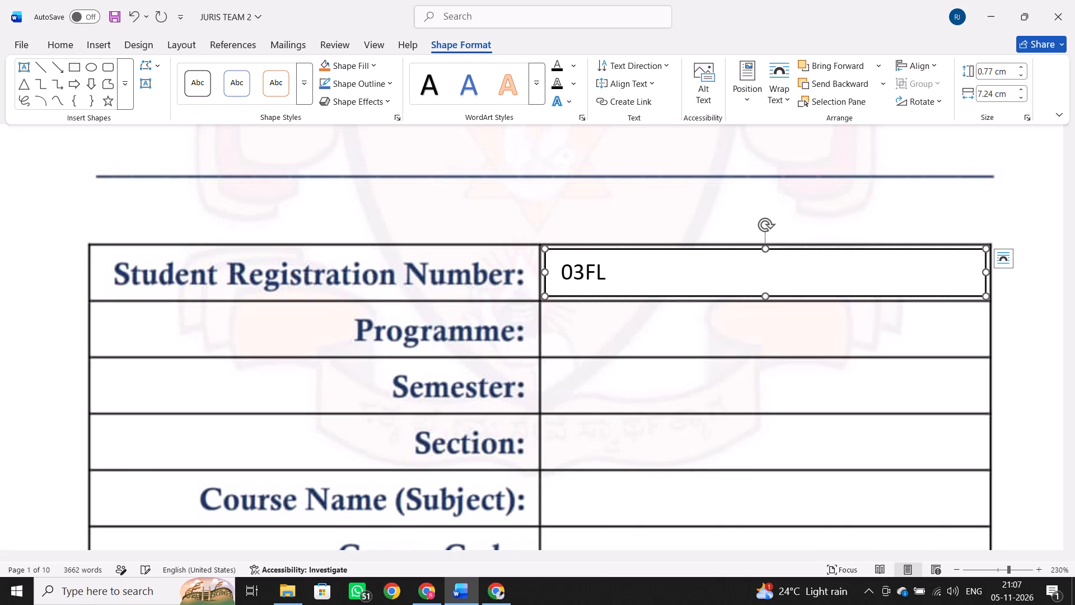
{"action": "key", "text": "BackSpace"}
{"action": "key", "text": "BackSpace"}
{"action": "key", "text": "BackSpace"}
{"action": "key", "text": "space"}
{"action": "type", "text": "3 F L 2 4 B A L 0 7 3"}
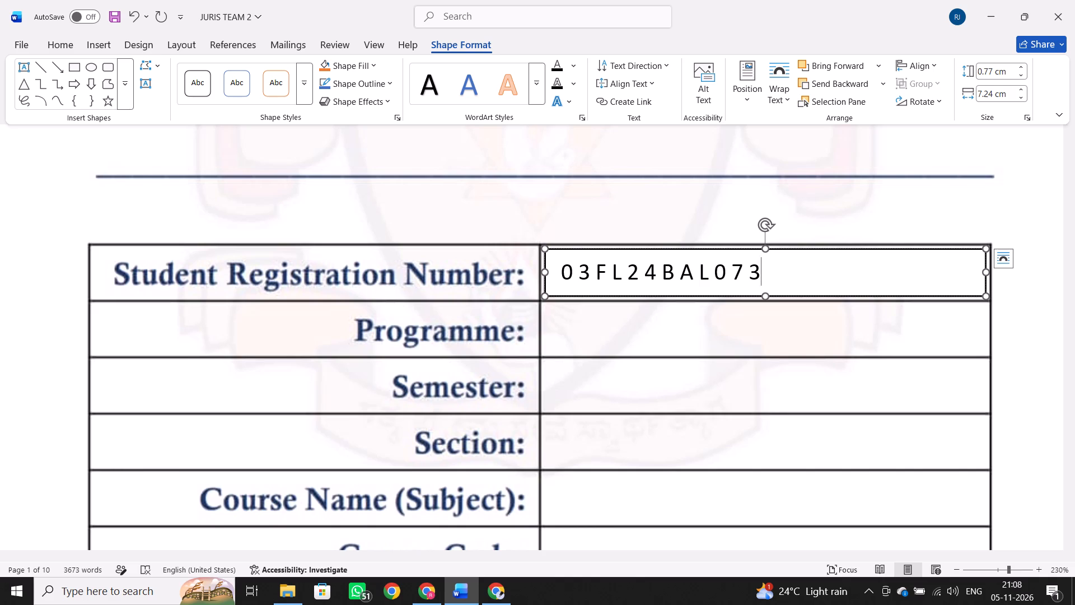
Set the font size of the whole registration number to 18.
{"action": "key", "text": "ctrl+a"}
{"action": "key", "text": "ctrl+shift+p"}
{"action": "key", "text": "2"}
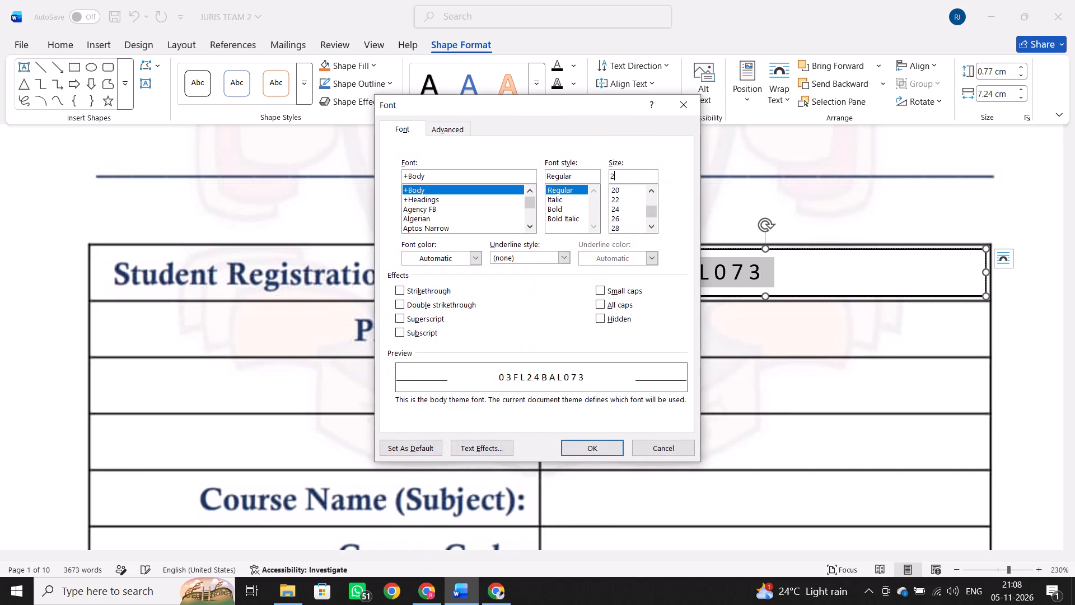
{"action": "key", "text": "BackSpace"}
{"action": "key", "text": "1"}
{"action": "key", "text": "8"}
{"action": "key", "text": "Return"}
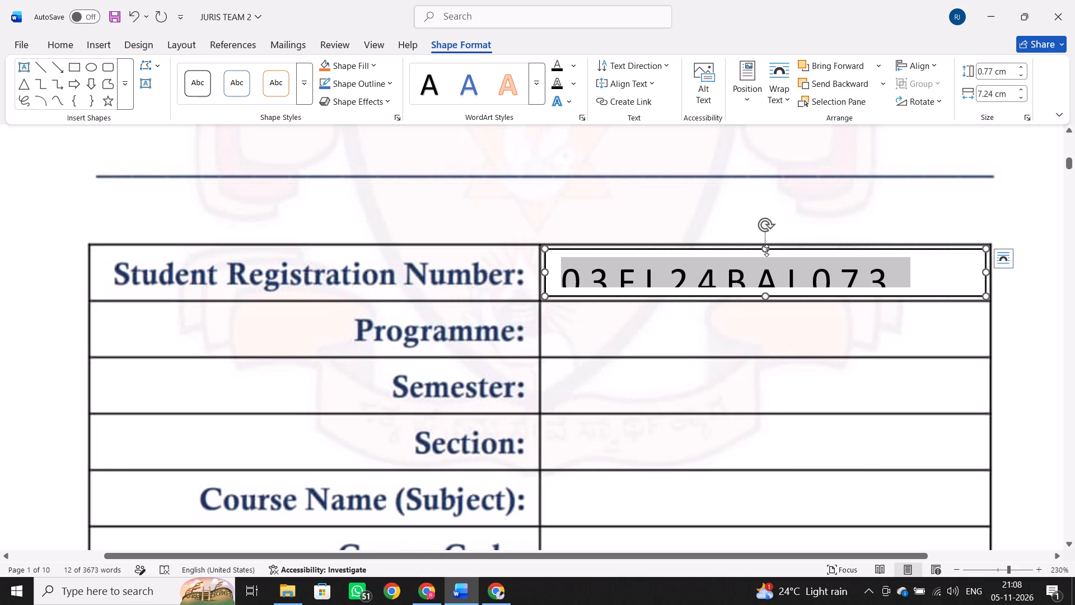
Extend the registration number text box upward to about 0.98 cm high so the enlarged characters are not cut off.
{"action": "left_click_drag", "start_coordinate": [766, 250], "coordinate": [766, 248]}
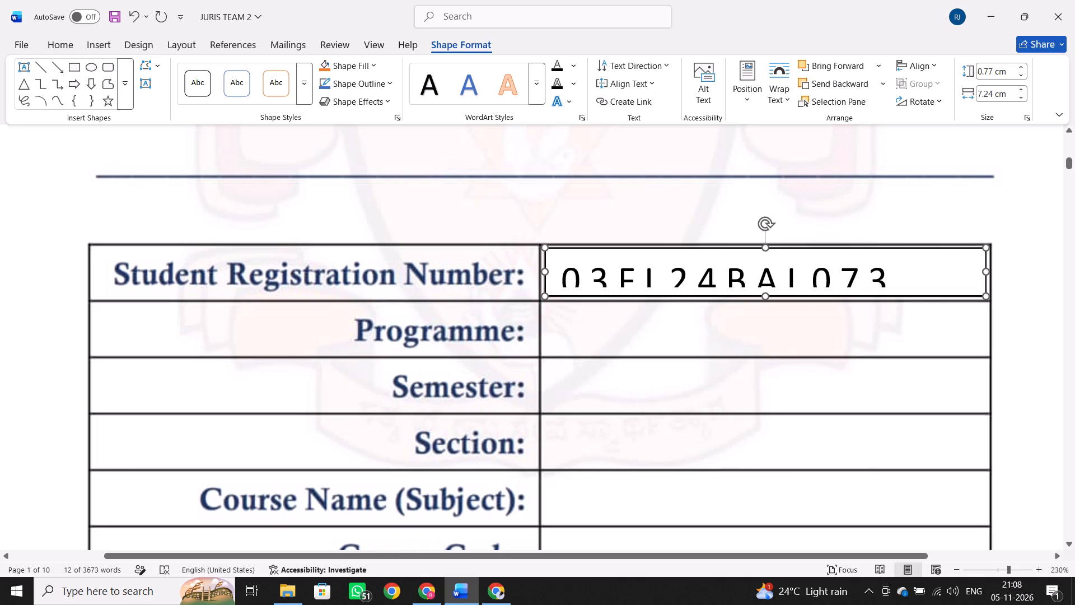
{"action": "left_click_drag", "start_coordinate": [766, 248], "coordinate": [764, 238]}
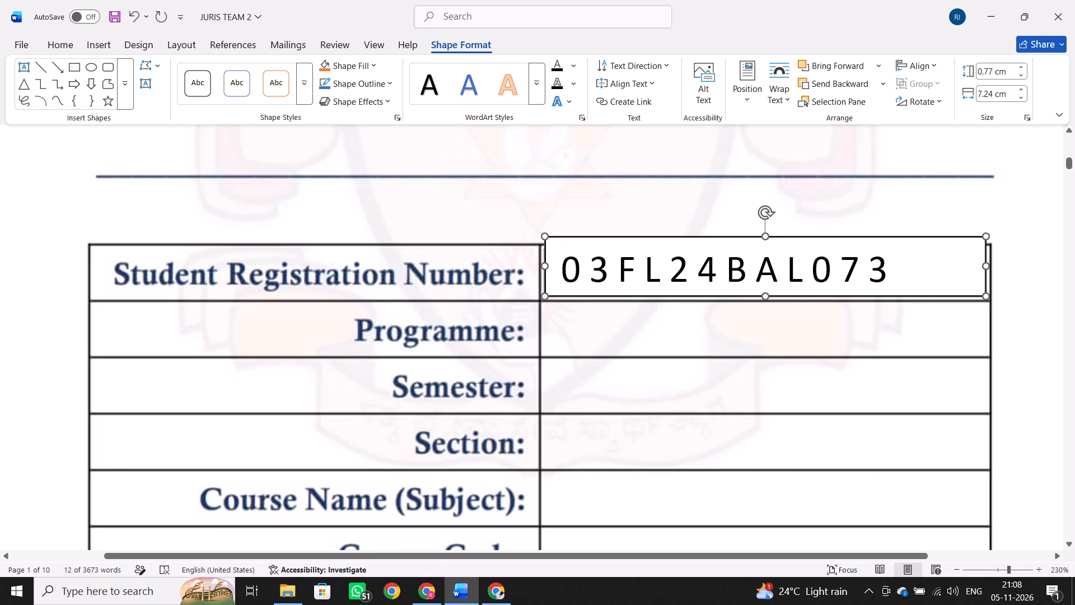
{"action": "left_click_drag", "start_coordinate": [764, 238], "coordinate": [764, 236]}
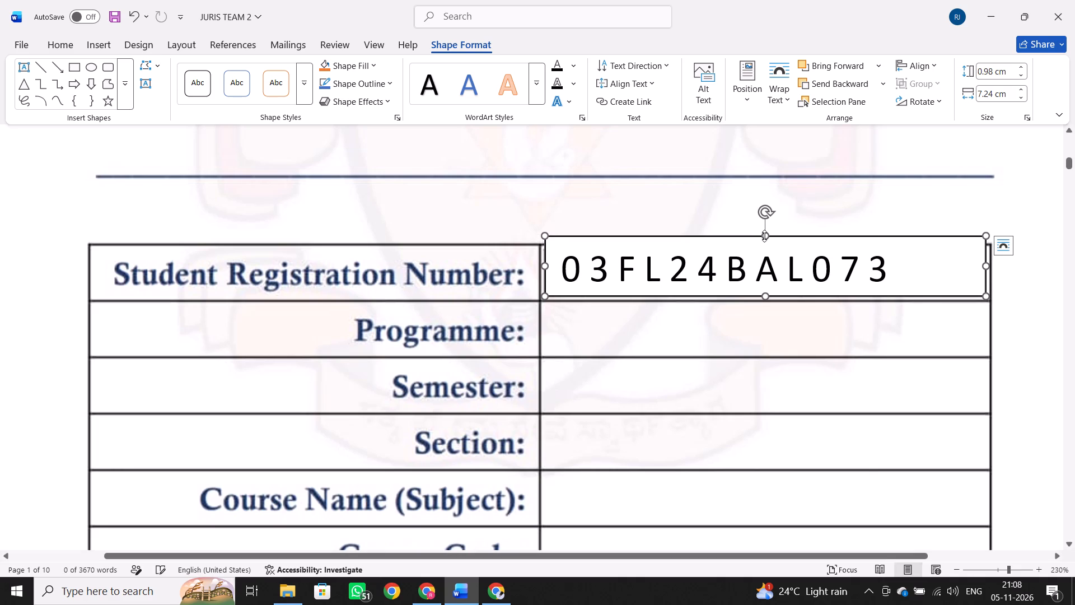
Apply the transparent preset shape style with black text to the registration number text box, so the printed squares show through.
{"action": "left_click", "coordinate": [301, 77]}
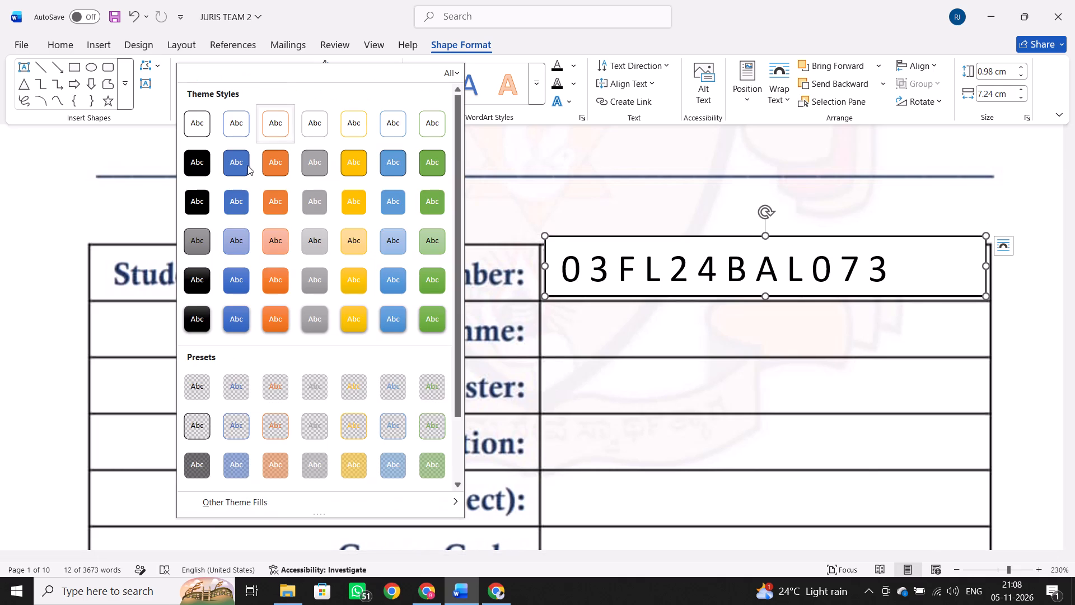
{"action": "left_click", "coordinate": [198, 389]}
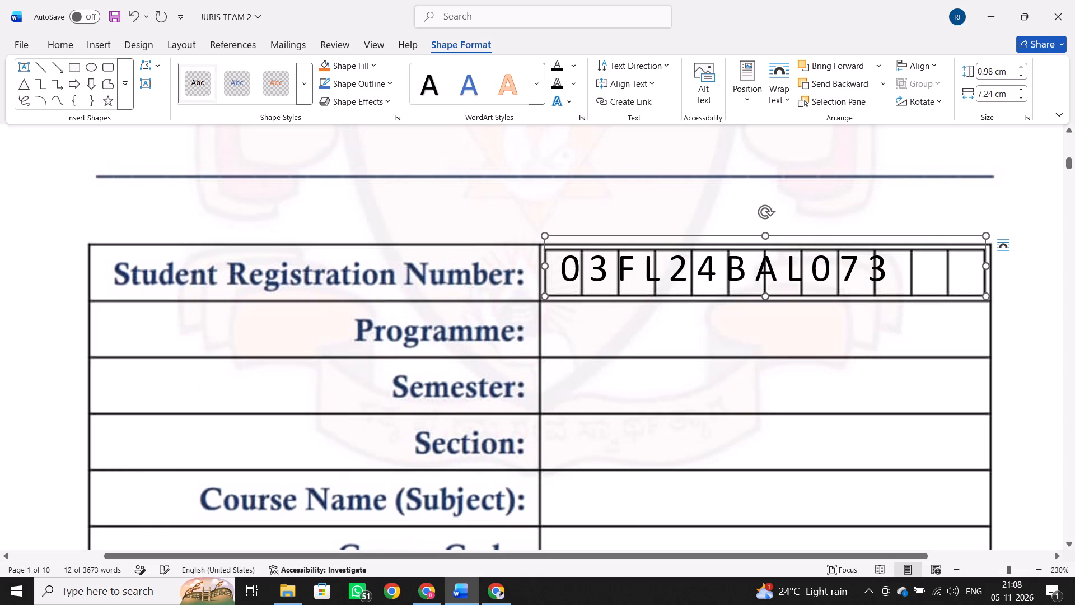
Add a space before the second character and nudge the text box so the first two characters sit in their printed squares.
{"action": "left_click", "coordinate": [587, 276]}
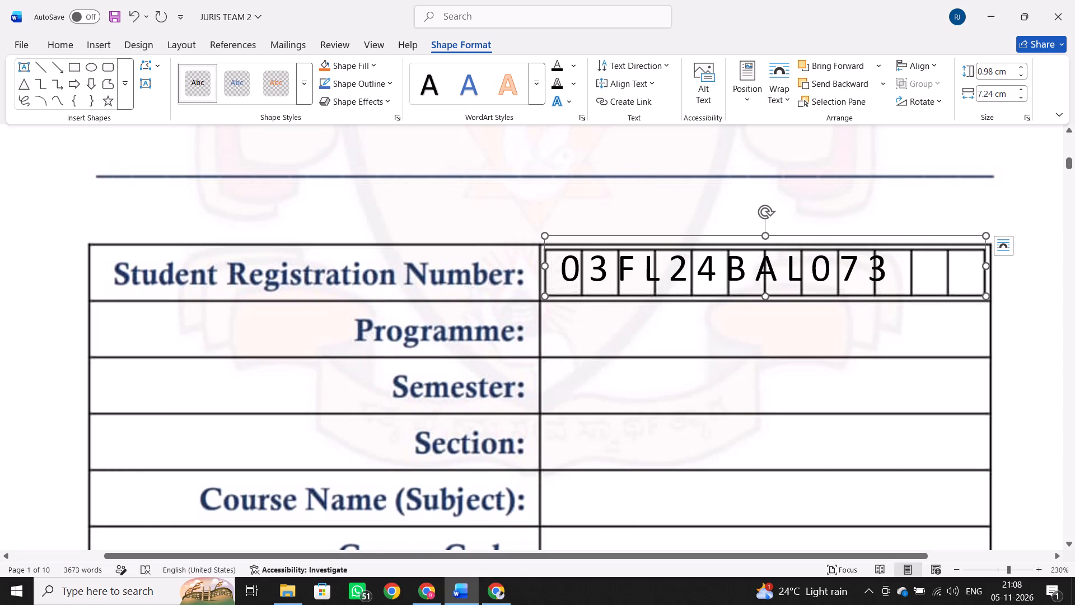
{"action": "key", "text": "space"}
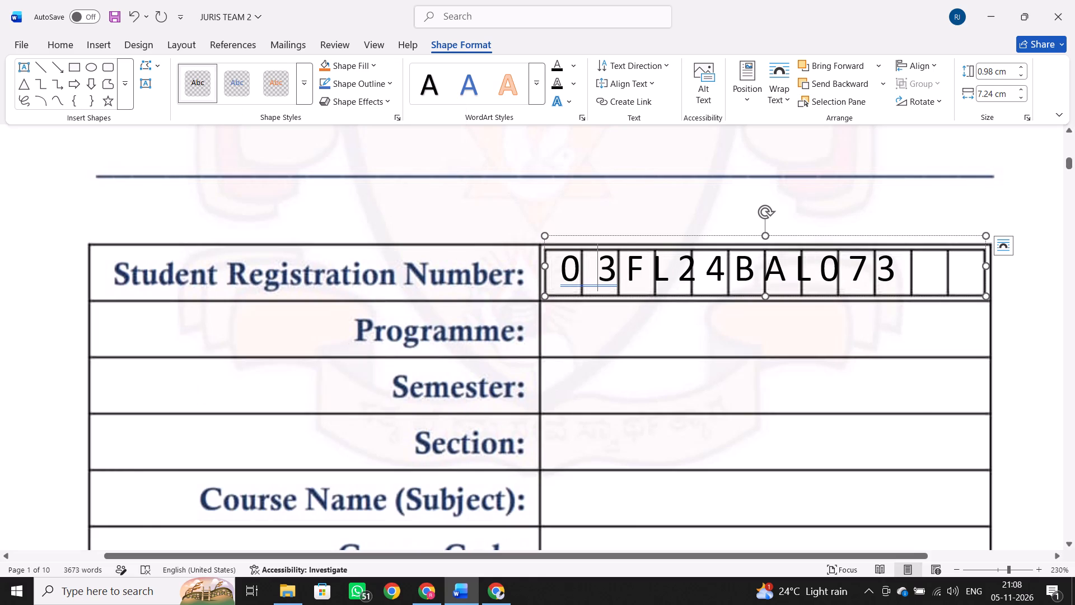
{"action": "left_click", "coordinate": [581, 233]}
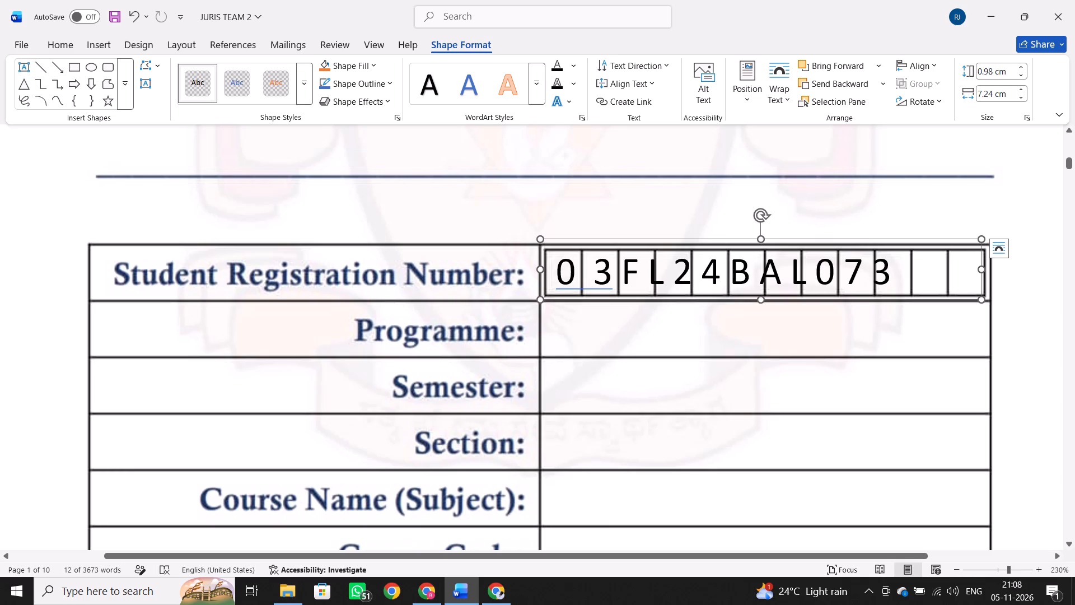
Add one extra space before each of the third to eighth registration number characters to align them with their printed squares.
{"action": "left_click", "coordinate": [640, 273]}
{"action": "left_click", "coordinate": [625, 276]}
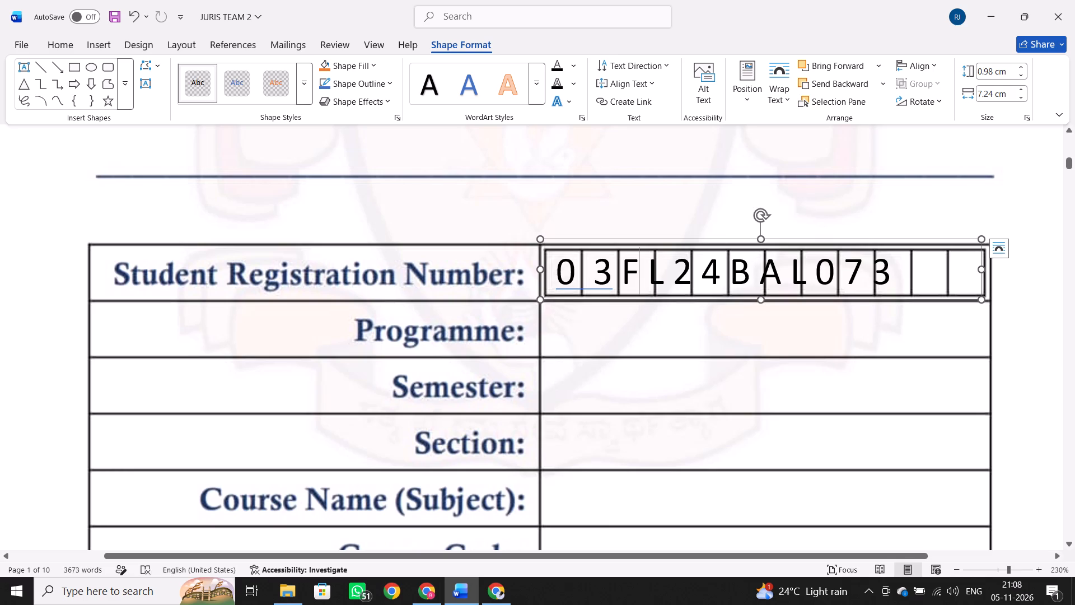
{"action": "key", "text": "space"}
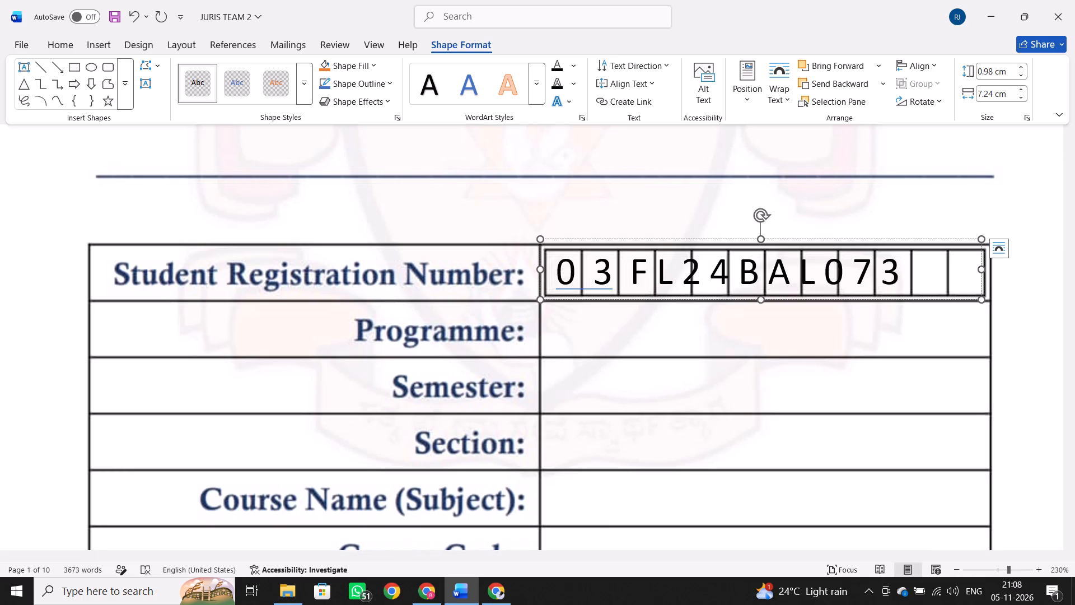
{"action": "left_click", "coordinate": [657, 275]}
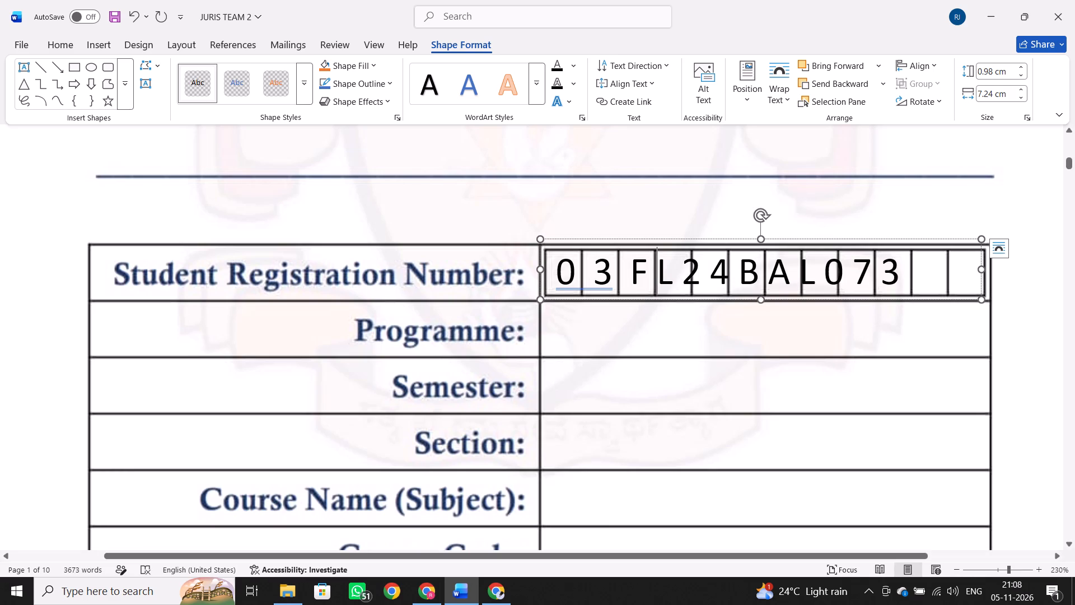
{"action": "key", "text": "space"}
{"action": "left_click", "coordinate": [695, 272]}
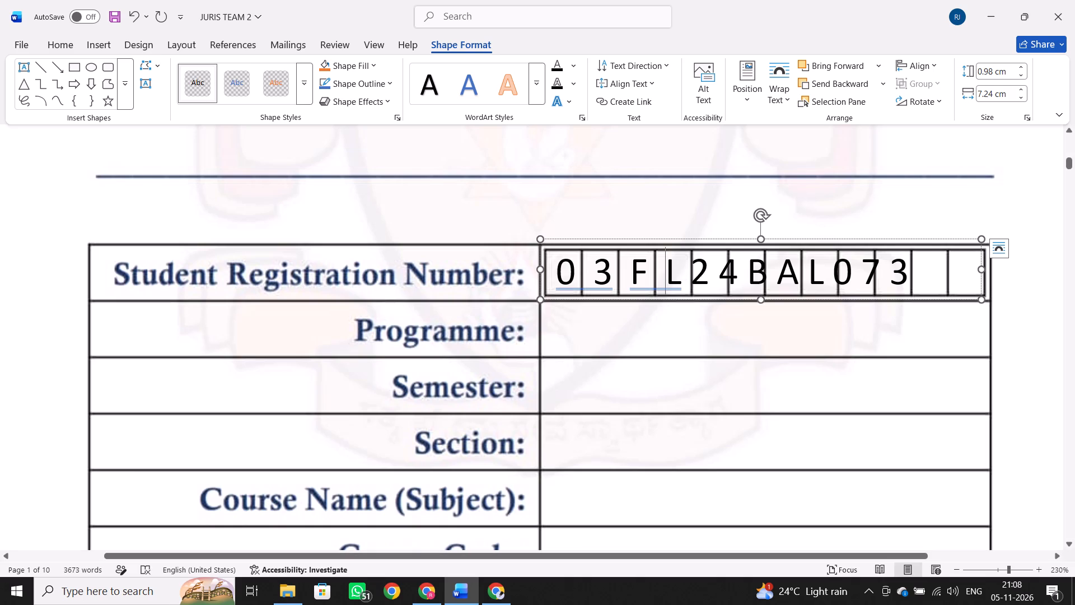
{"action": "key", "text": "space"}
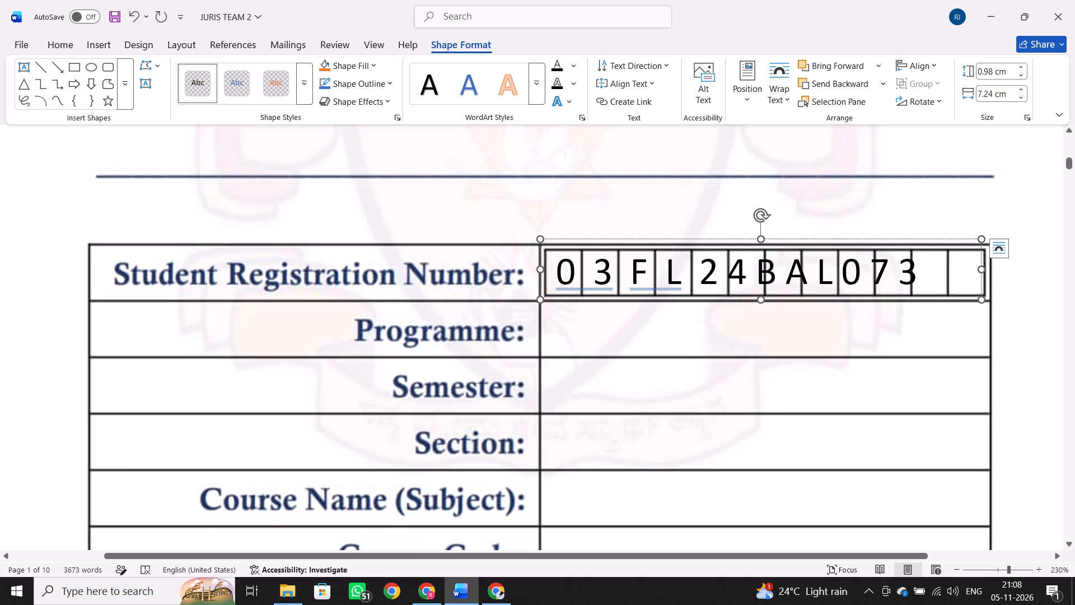
{"action": "left_click", "coordinate": [731, 276]}
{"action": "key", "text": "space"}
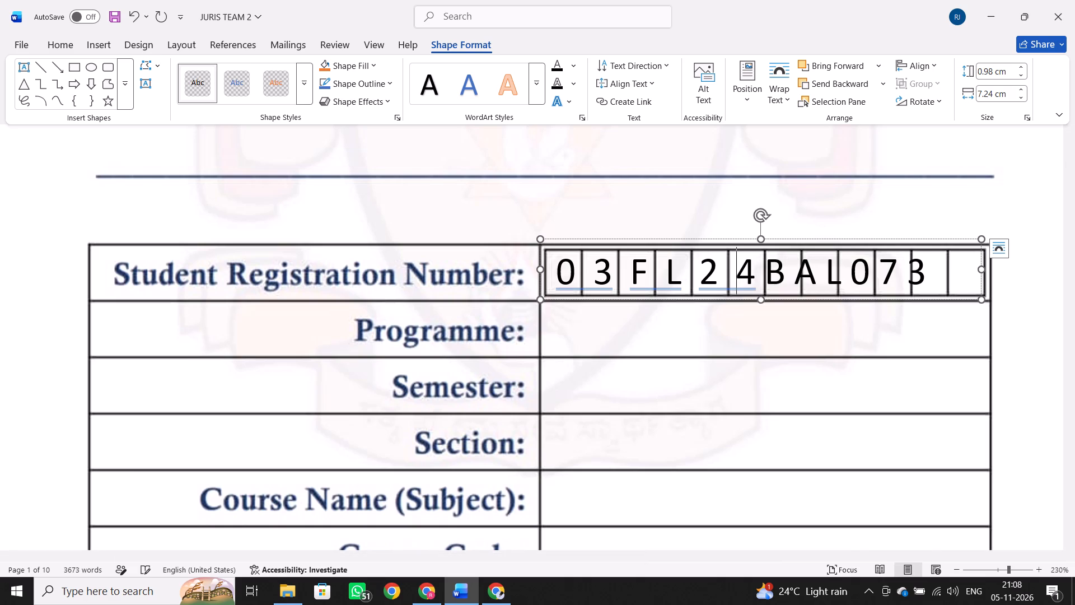
{"action": "left_click", "coordinate": [765, 272]}
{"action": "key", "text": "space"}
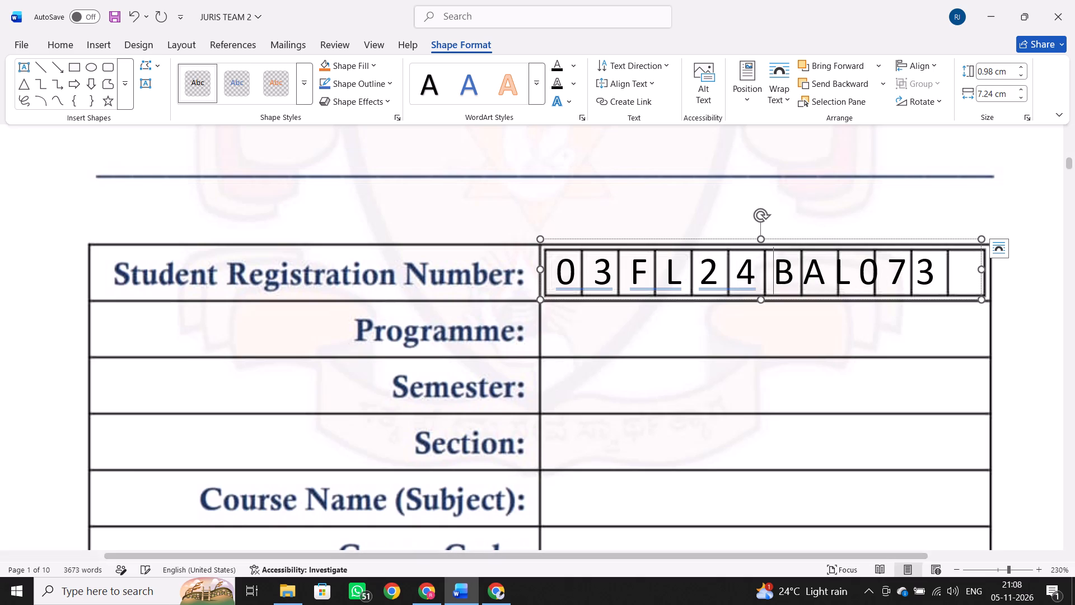
{"action": "left_click", "coordinate": [805, 278]}
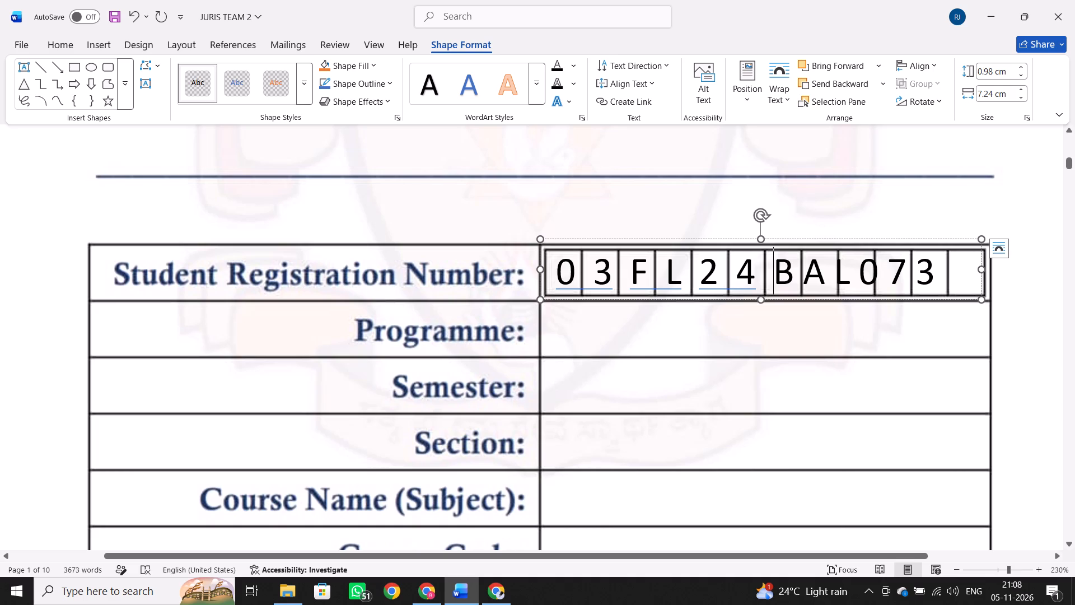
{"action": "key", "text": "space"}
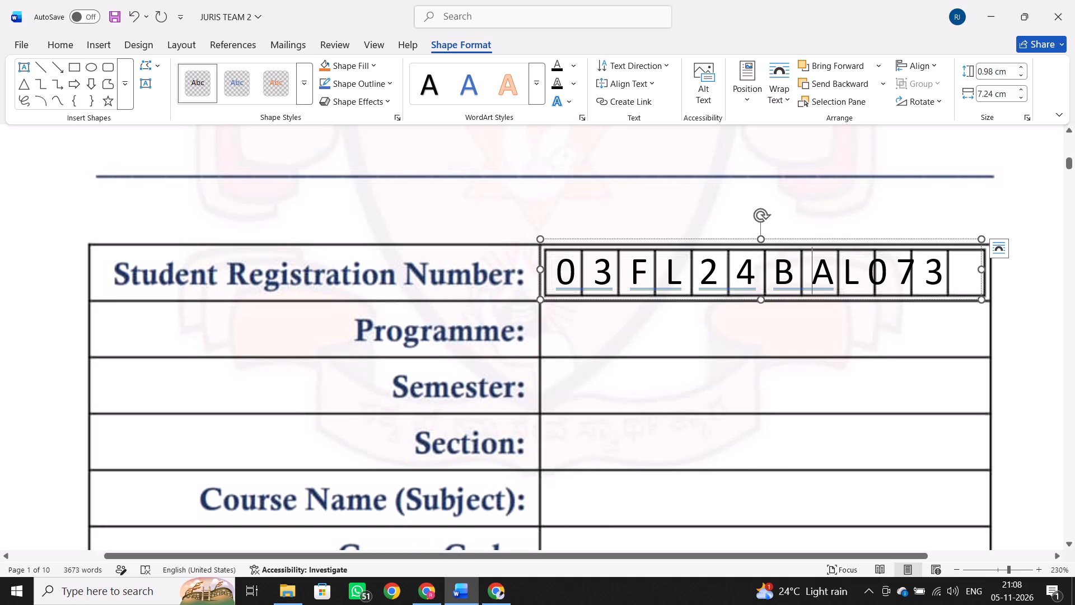
Add two extra spaces before the tenth registration number character and one before the last to align them with their squares.
{"action": "left_click", "coordinate": [862, 277]}
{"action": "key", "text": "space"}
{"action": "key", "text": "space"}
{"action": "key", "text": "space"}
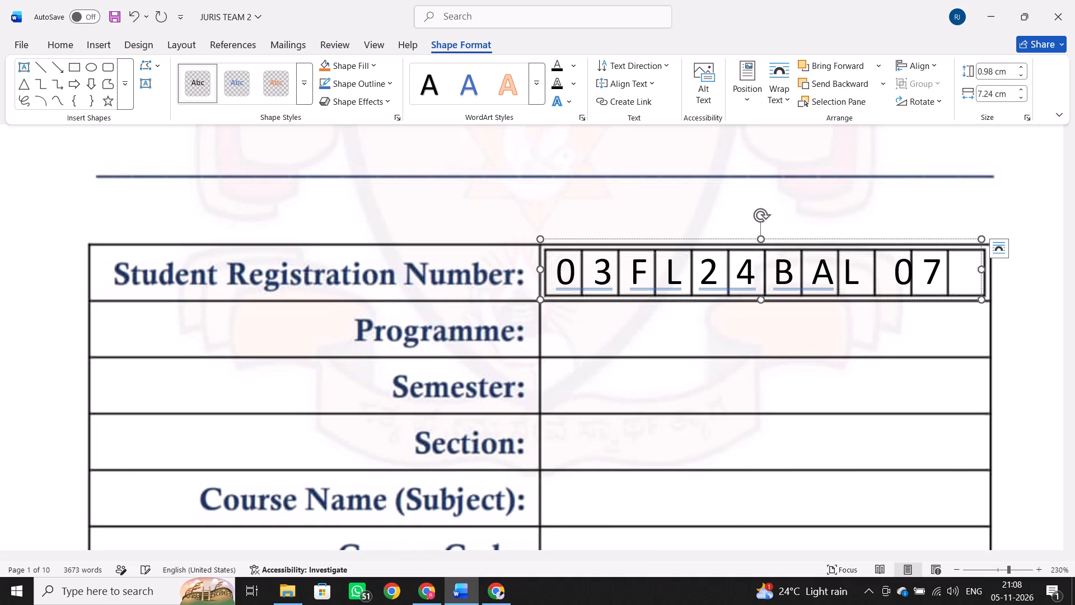
{"action": "key", "text": "BackSpace"}
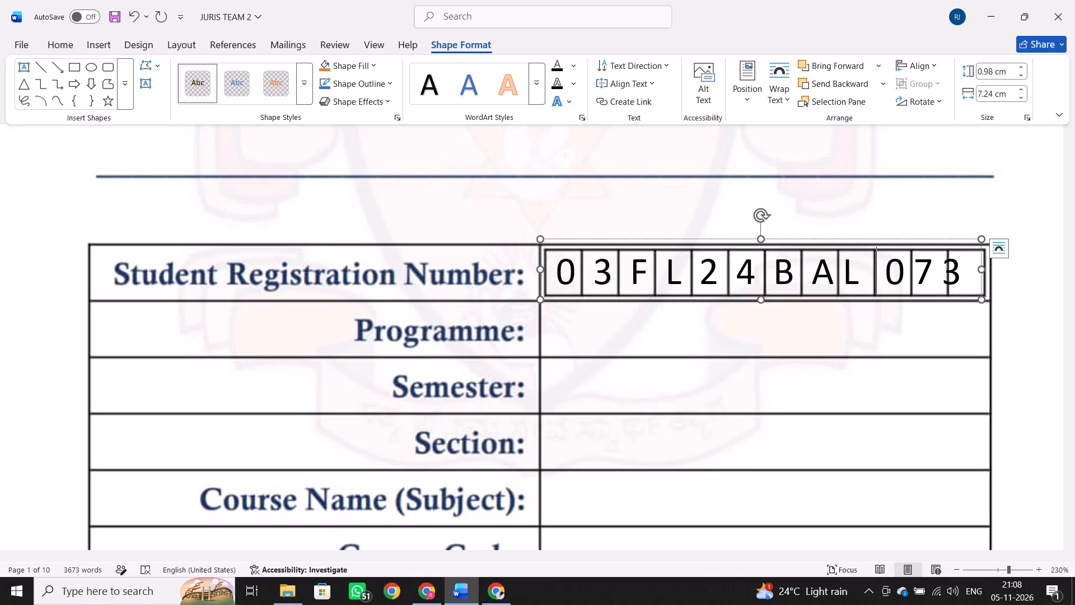
{"action": "left_click", "coordinate": [942, 277]}
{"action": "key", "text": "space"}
Widen the registration number text box to about 7.56 cm so the last digit fits on the line.
{"action": "left_click_drag", "start_coordinate": [983, 273], "coordinate": [983, 273]}
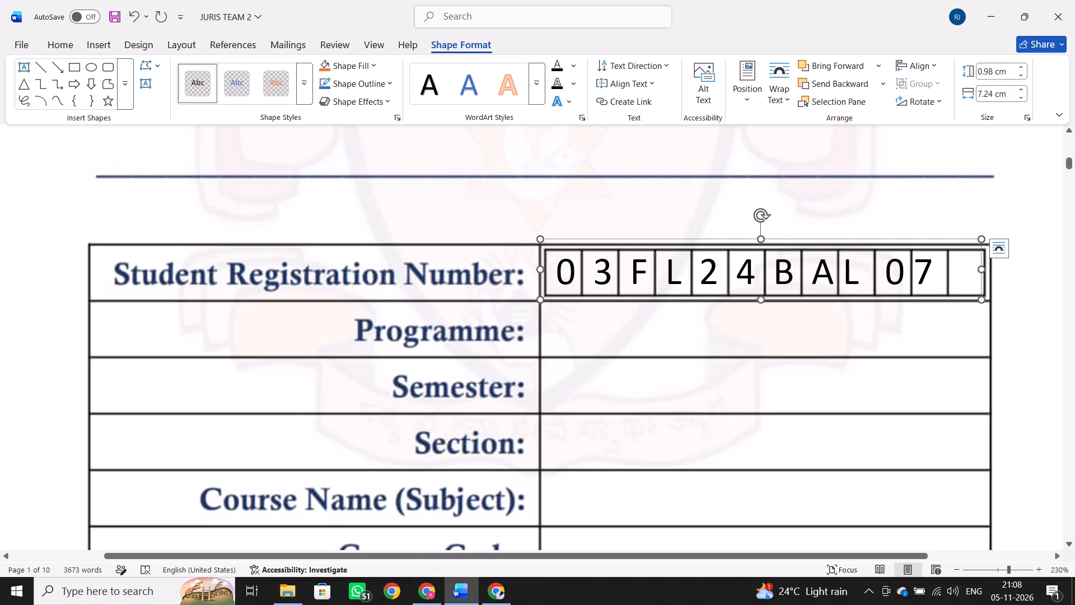
{"action": "left_click_drag", "start_coordinate": [983, 273], "coordinate": [1001, 273]}
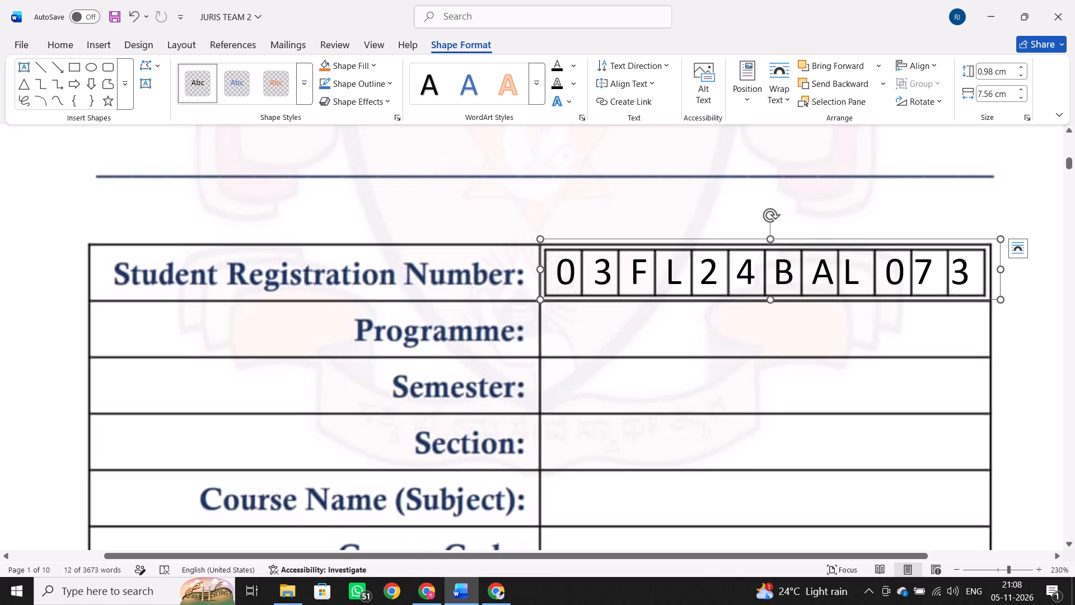
Copy the registration number text box, paste a duplicate and place it in the Programme answer cell.
{"action": "left_click", "coordinate": [948, 241]}
{"action": "key", "text": "ctrl+c"}
{"action": "left_click", "coordinate": [703, 329]}
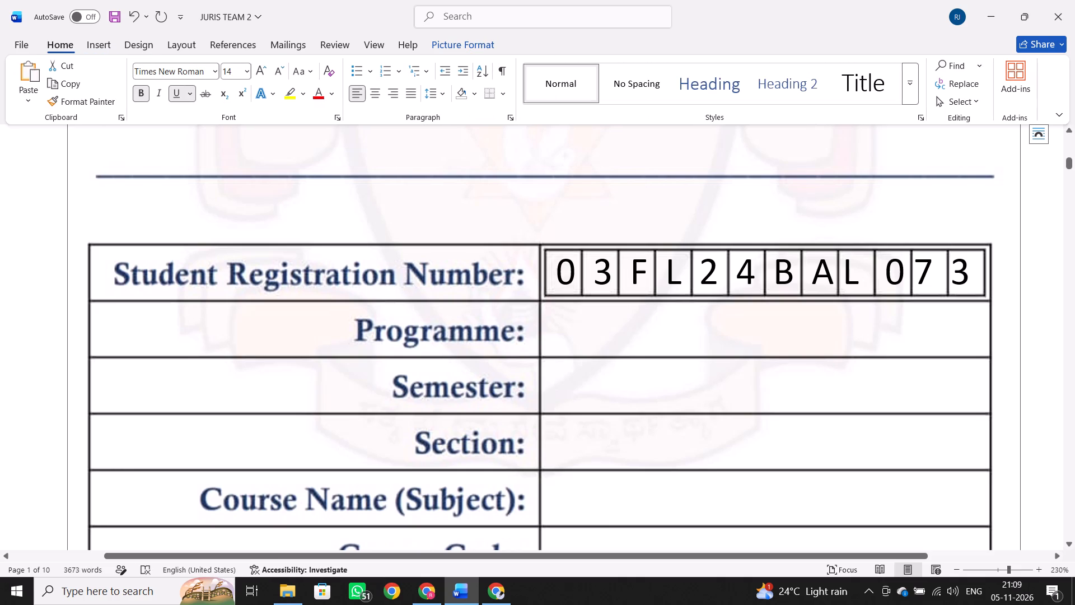
{"action": "key", "text": "ctrl+v"}
{"action": "scroll", "coordinate": [703, 329], "scroll_direction": "down", "scroll_amount": 5, "text": "ctrl"}
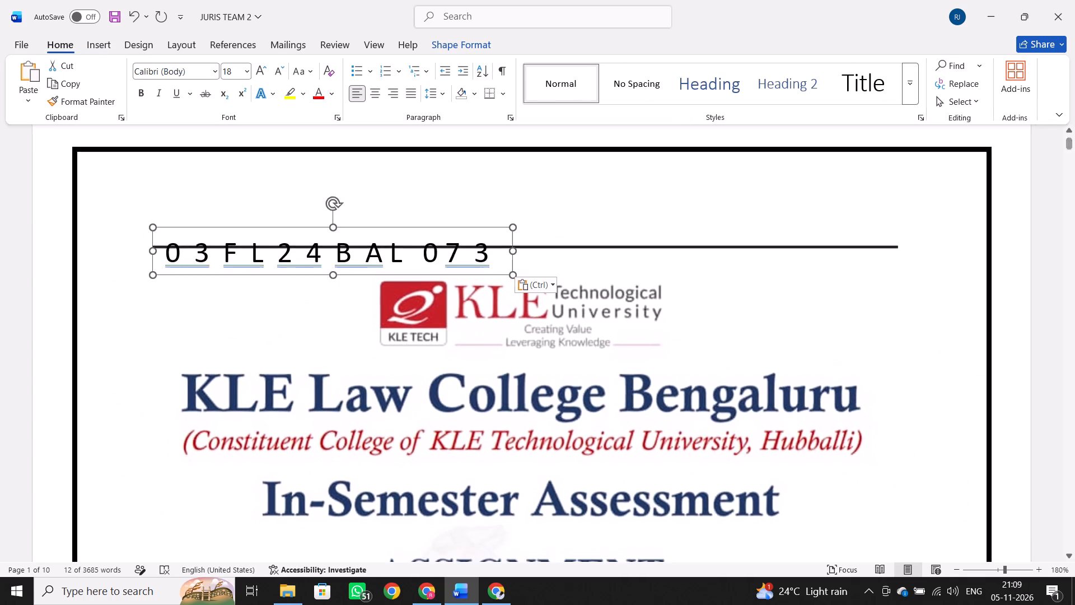
{"action": "scroll", "coordinate": [703, 329], "scroll_direction": "down", "scroll_amount": 6, "text": "ctrl"}
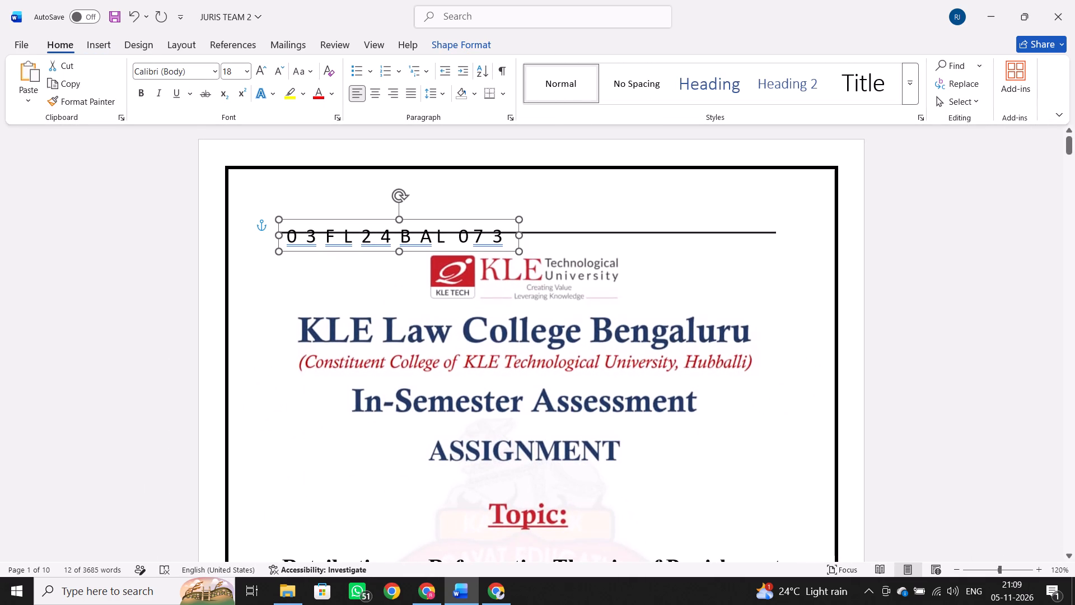
{"action": "left_click_drag", "start_coordinate": [488, 216], "coordinate": [691, 523]}
{"action": "scroll", "coordinate": [691, 447], "scroll_direction": "down", "scroll_amount": 1}
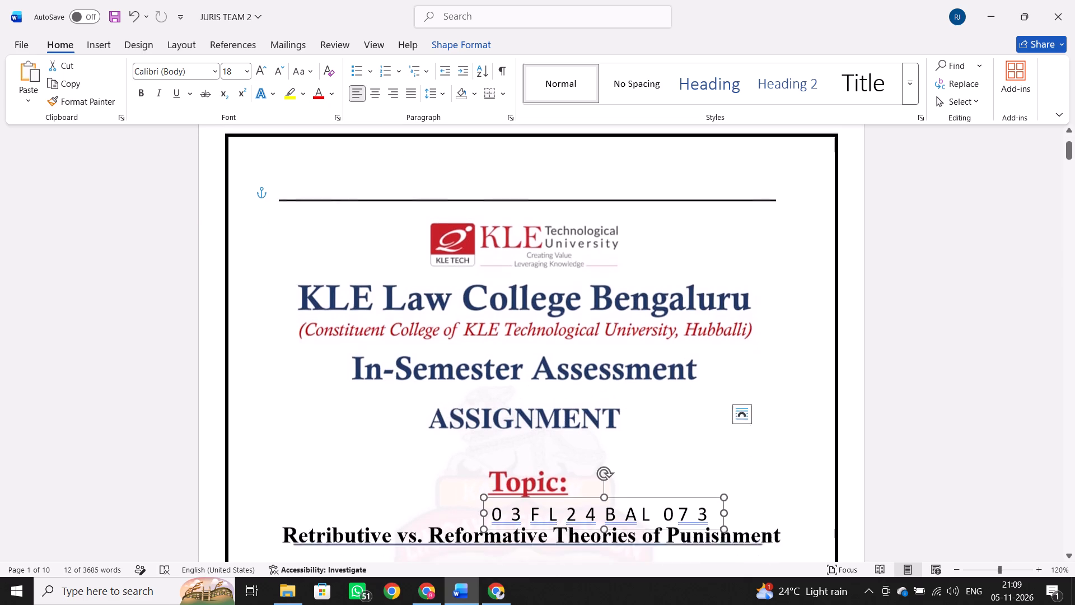
{"action": "scroll", "coordinate": [691, 447], "scroll_direction": "down", "scroll_amount": 3}
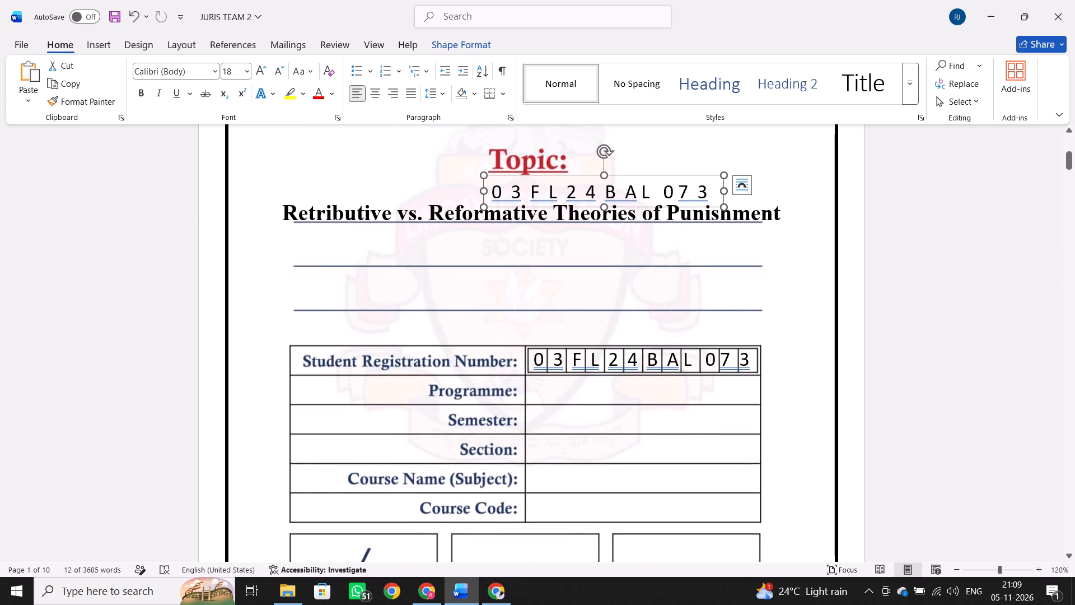
{"action": "left_click_drag", "start_coordinate": [662, 175], "coordinate": [704, 373]}
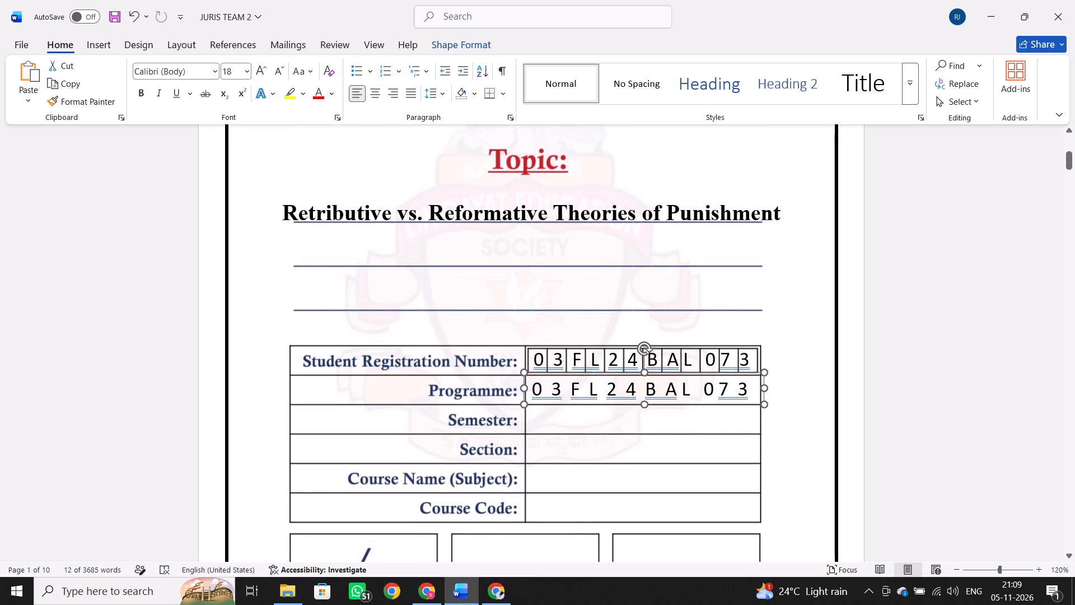
{"action": "left_click_drag", "start_coordinate": [704, 373], "coordinate": [704, 375]}
{"action": "left_click", "coordinate": [742, 402]}
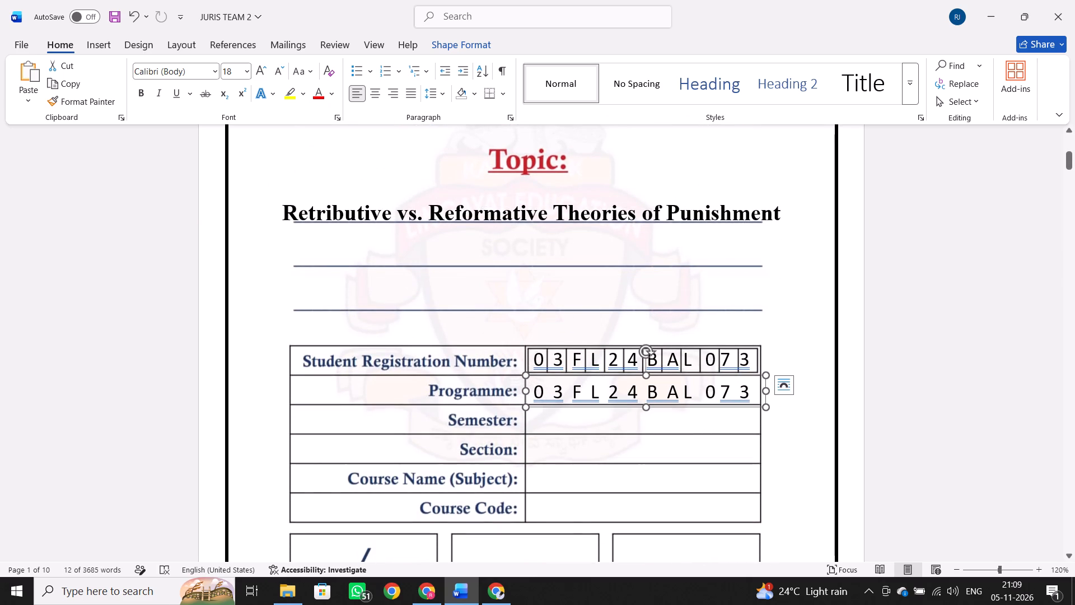
Paste another copy of the registration number text box and place it in the Semester answer cell.
{"action": "left_click", "coordinate": [699, 438]}
{"action": "key", "text": "ctrl+v"}
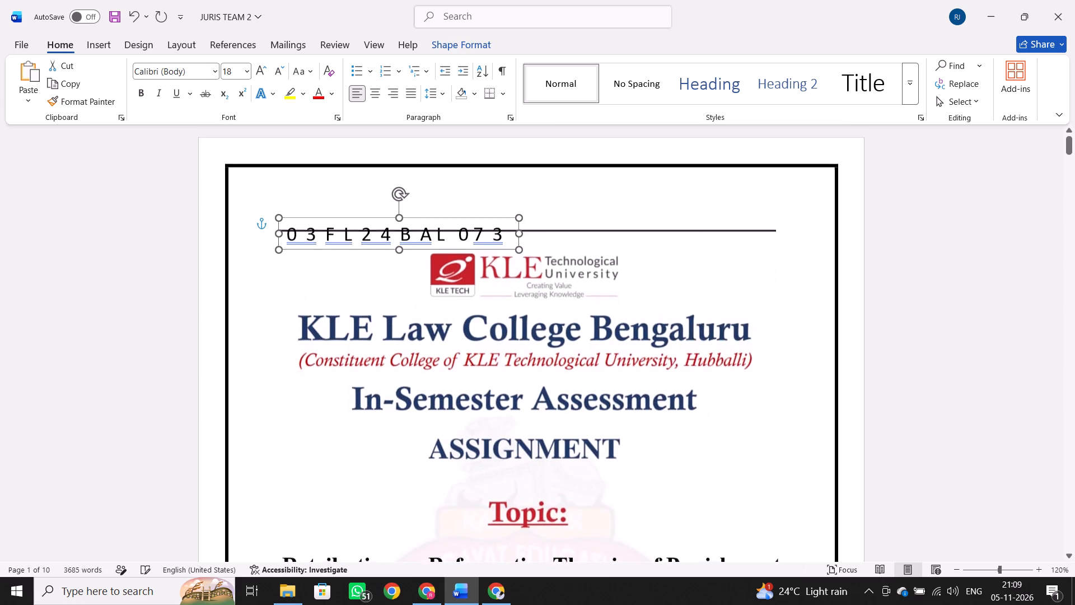
{"action": "left_click_drag", "start_coordinate": [464, 217], "coordinate": [653, 522]}
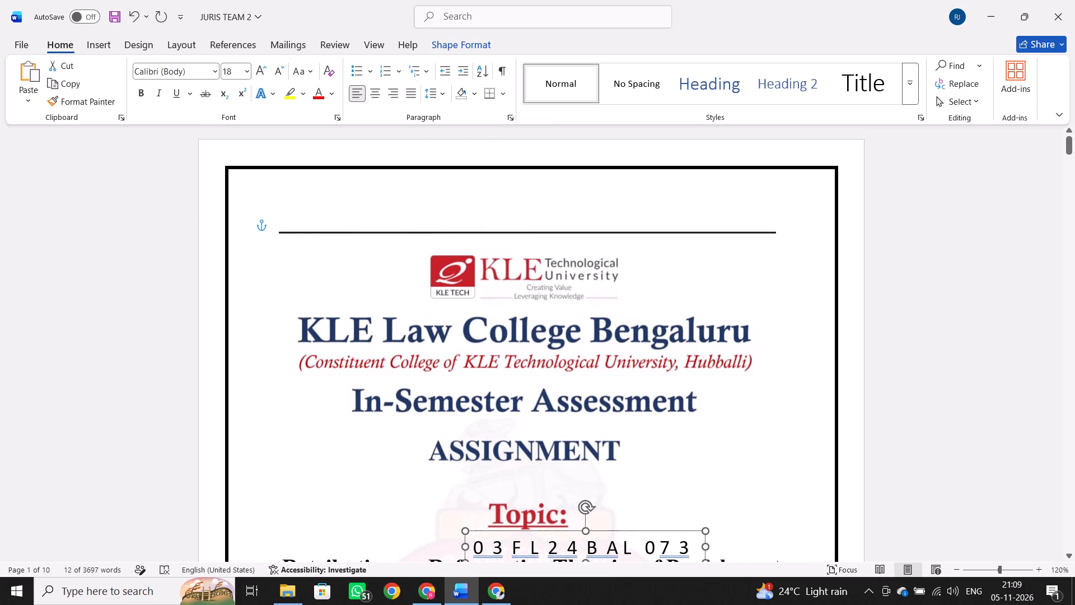
{"action": "left_click_drag", "start_coordinate": [653, 522], "coordinate": [722, 570]}
{"action": "scroll", "coordinate": [717, 505], "scroll_direction": "down", "scroll_amount": 4, "text": "ctrl"}
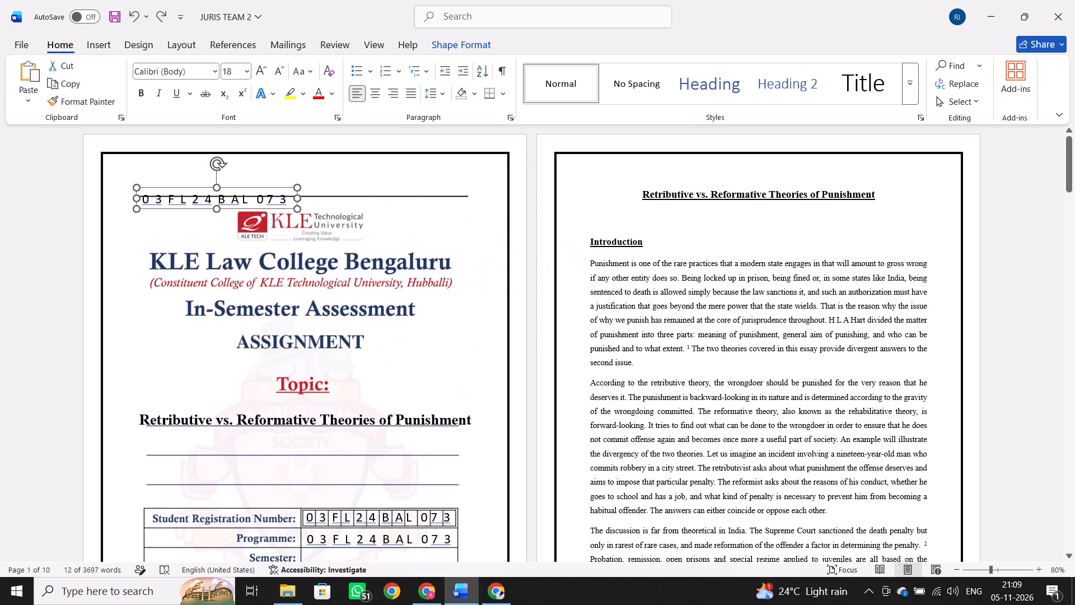
{"action": "left_click_drag", "start_coordinate": [271, 187], "coordinate": [406, 454]}
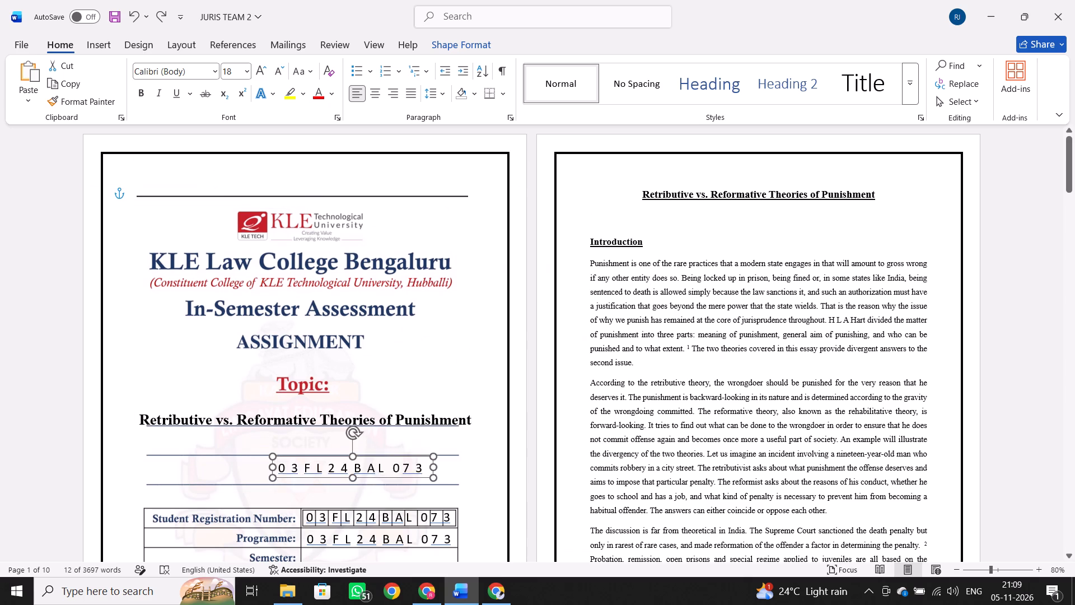
{"action": "left_click_drag", "start_coordinate": [406, 454], "coordinate": [428, 548]}
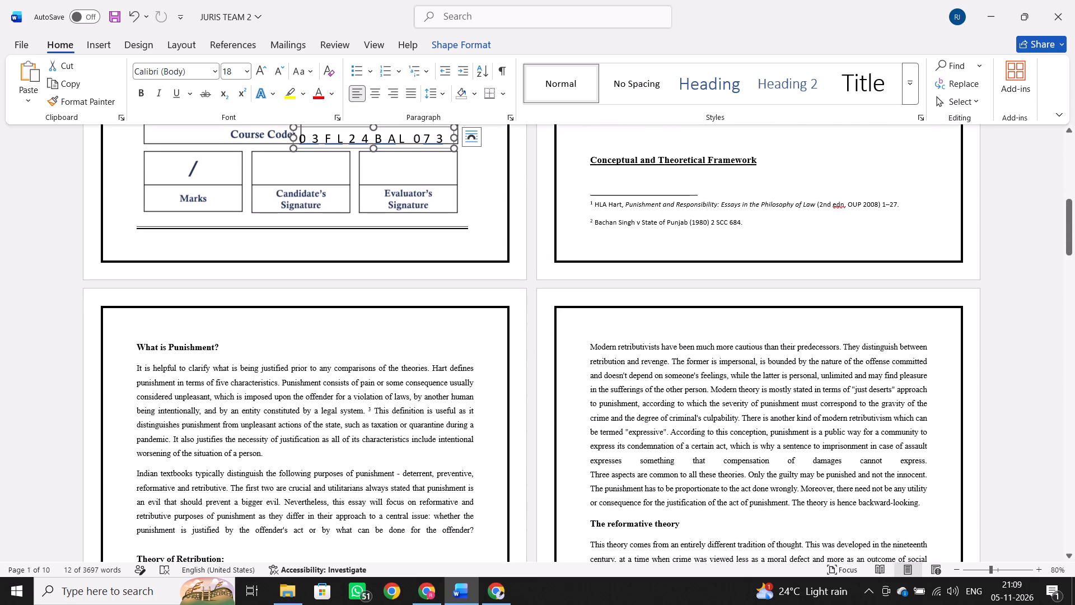
{"action": "scroll", "coordinate": [404, 226], "scroll_direction": "up", "scroll_amount": 2}
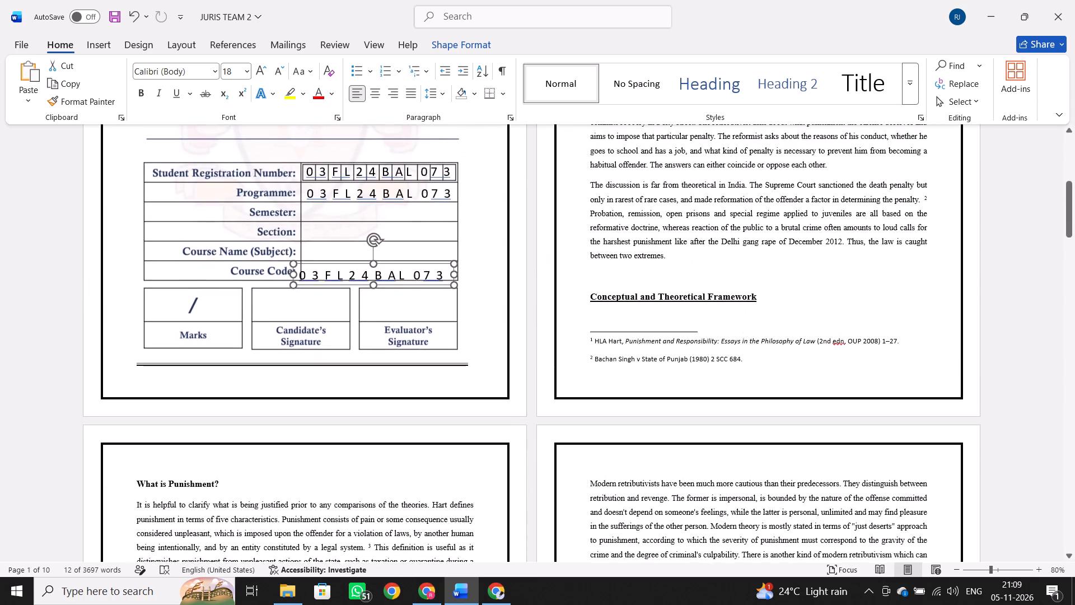
{"action": "scroll", "coordinate": [403, 250], "scroll_direction": "up", "scroll_amount": 3}
{"action": "scroll", "coordinate": [403, 250], "scroll_direction": "up", "scroll_amount": 2, "text": "ctrl"}
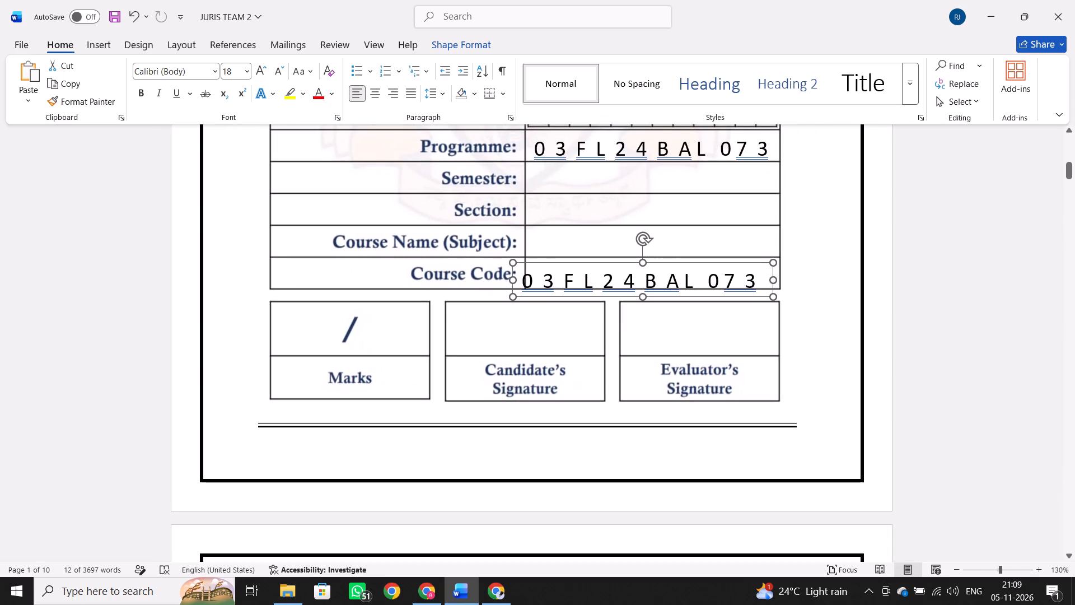
{"action": "left_click_drag", "start_coordinate": [591, 263], "coordinate": [599, 160]}
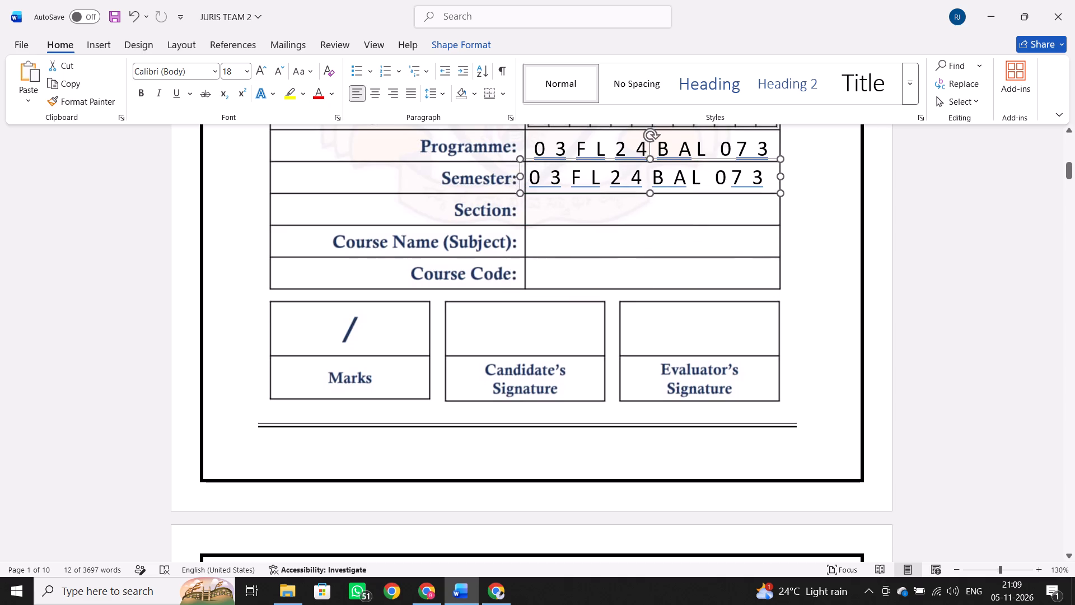
{"action": "left_click_drag", "start_coordinate": [599, 160], "coordinate": [601, 165]}
{"action": "scroll", "coordinate": [601, 165], "scroll_direction": "up", "scroll_amount": 1}
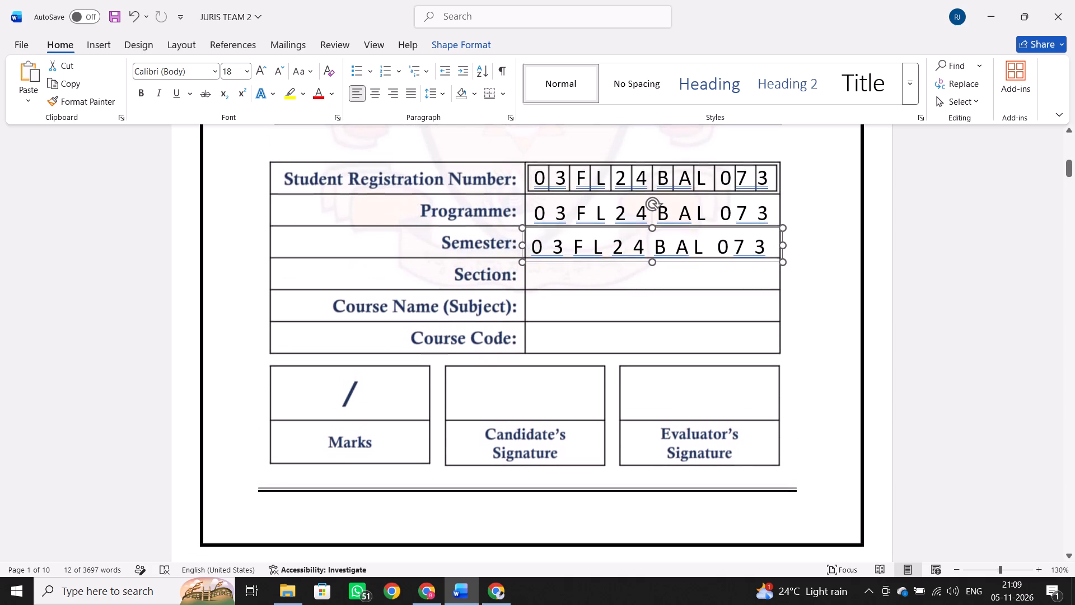
Add one extra space before the eleventh registration number character to align the last digits with their printed squares.
{"action": "left_click", "coordinate": [737, 180]}
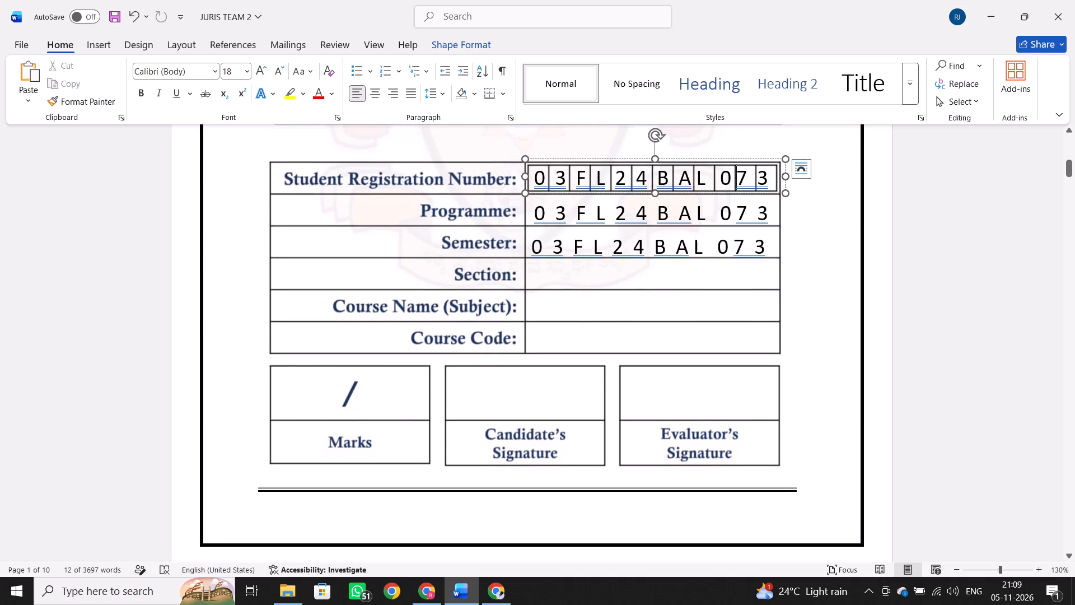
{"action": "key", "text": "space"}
{"action": "left_click", "coordinate": [866, 206]}
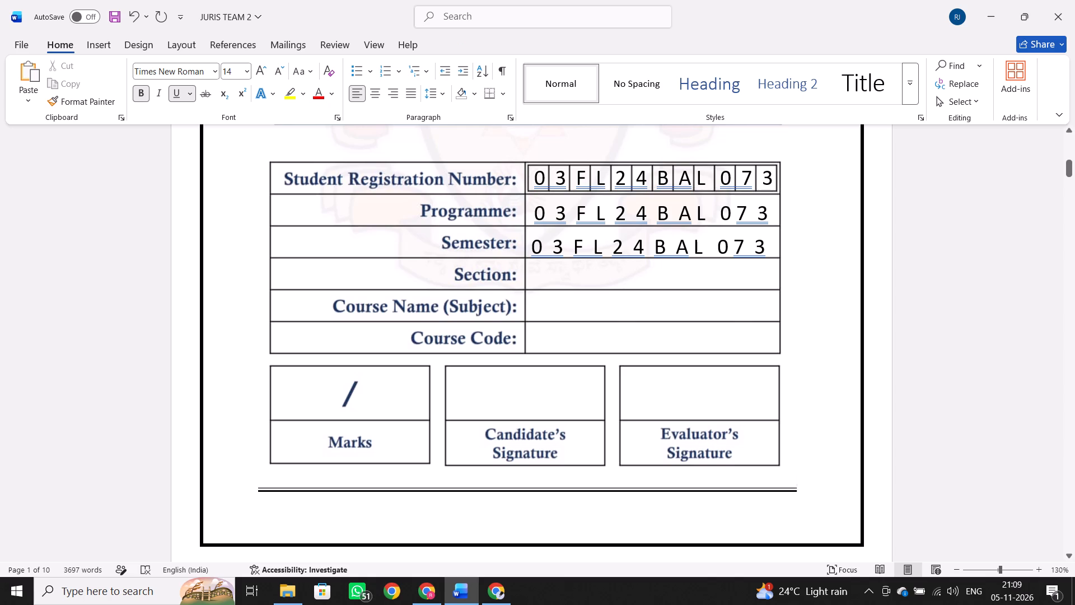
Extend the Semester text box down to the bottom edge of the Course Code row.
{"action": "left_click", "coordinate": [629, 248]}
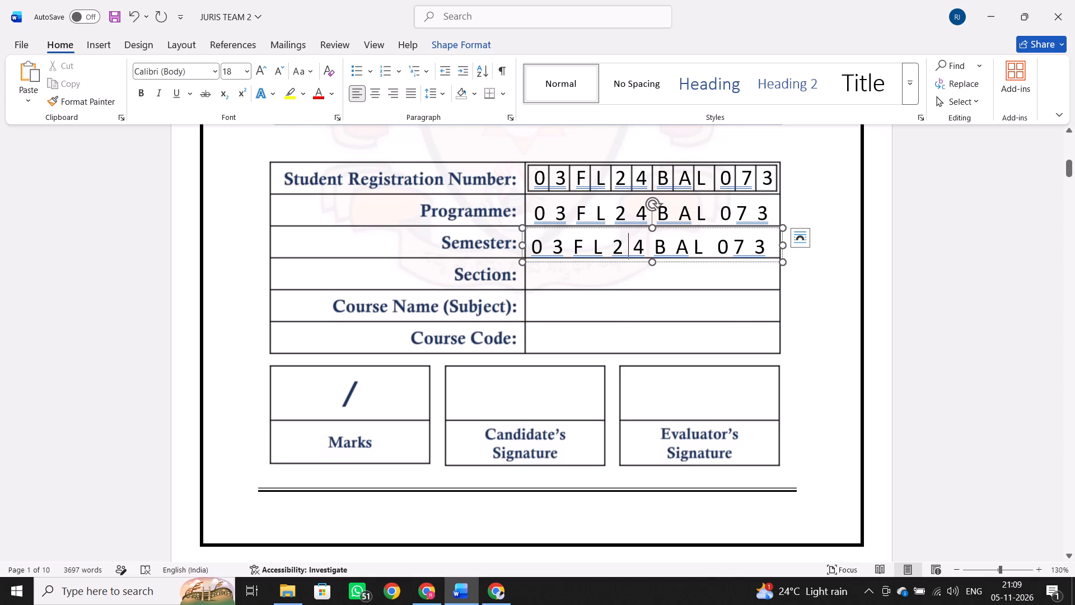
{"action": "left_click_drag", "start_coordinate": [650, 263], "coordinate": [655, 335]}
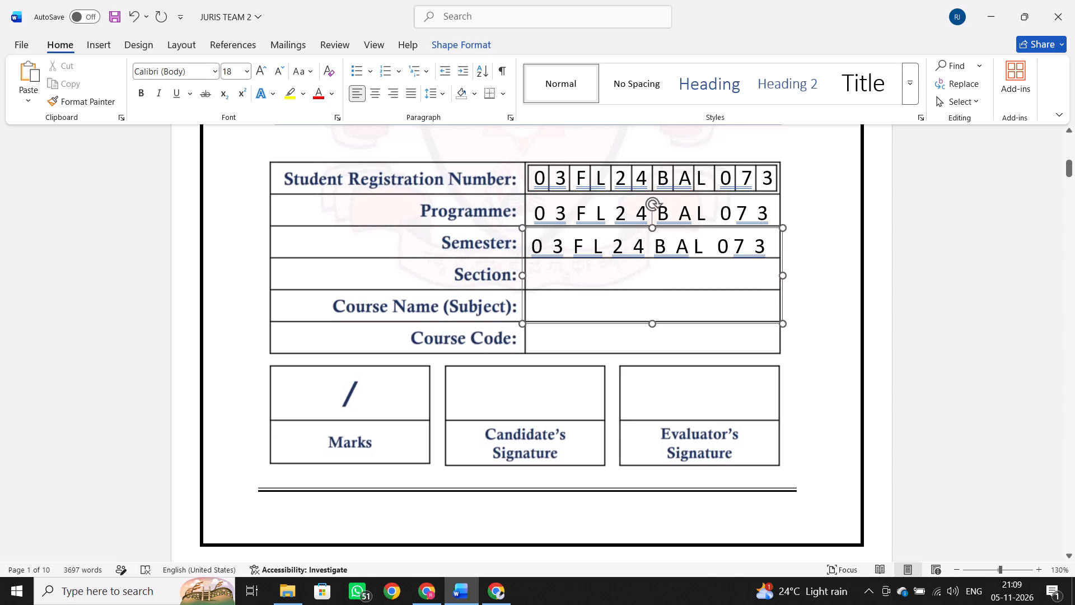
{"action": "left_click_drag", "start_coordinate": [655, 335], "coordinate": [657, 352]}
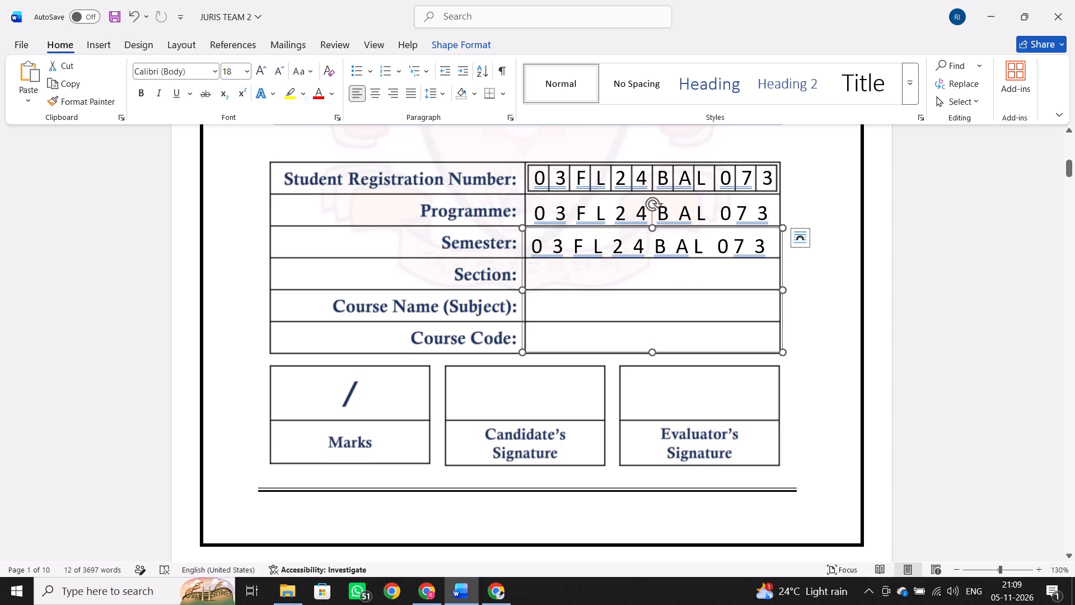
Replace the text in the Programme text box with BA LLB.
{"action": "left_click", "coordinate": [610, 209]}
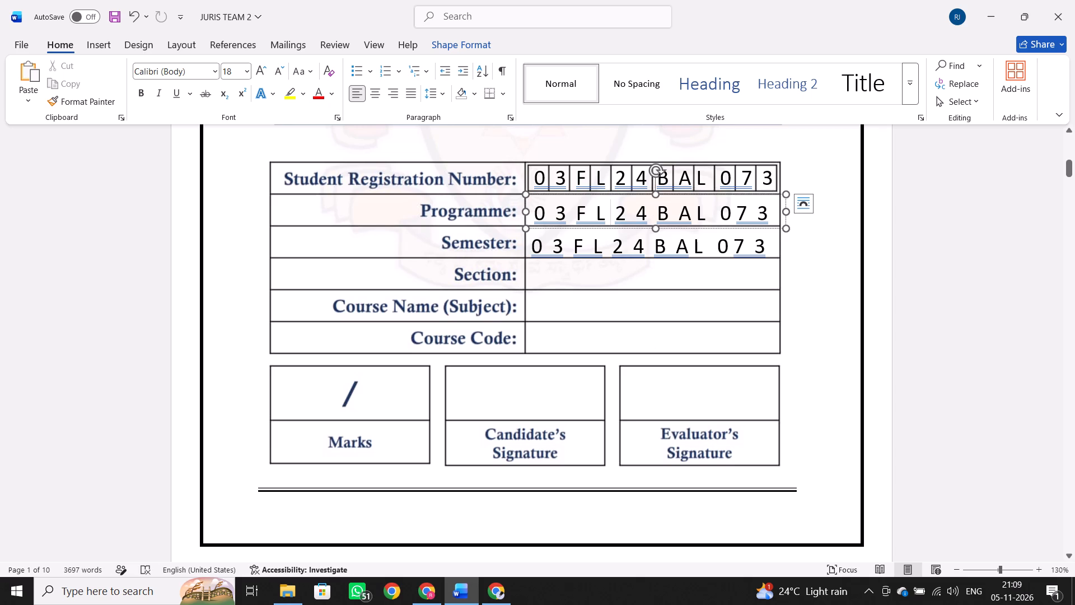
{"action": "key", "text": "ctrl+a"}
{"action": "key", "text": "ctrl+BackSpace"}
{"action": "key", "text": "BackSpace"}
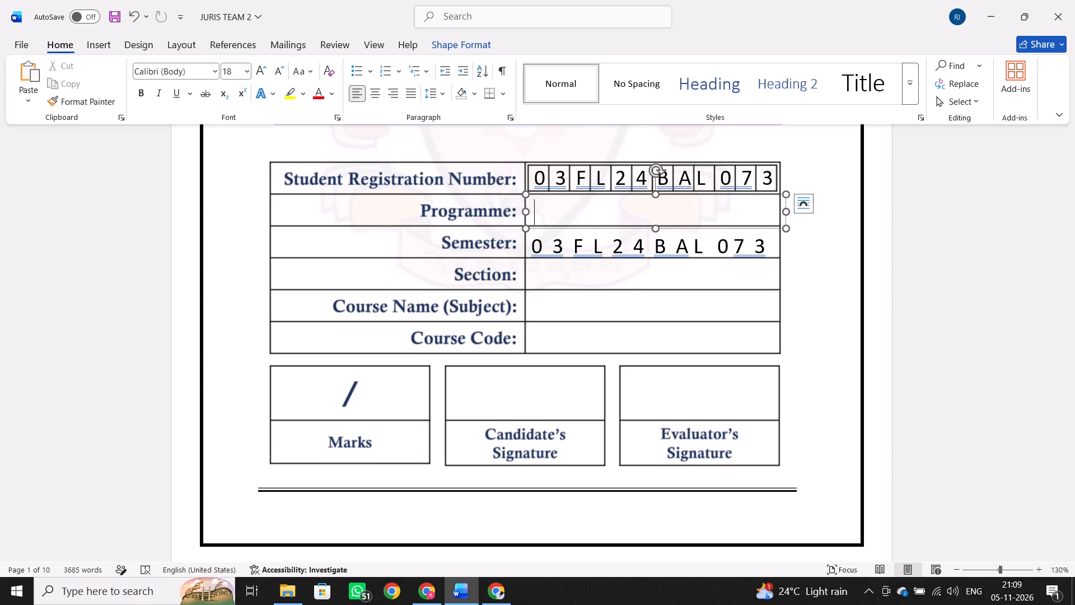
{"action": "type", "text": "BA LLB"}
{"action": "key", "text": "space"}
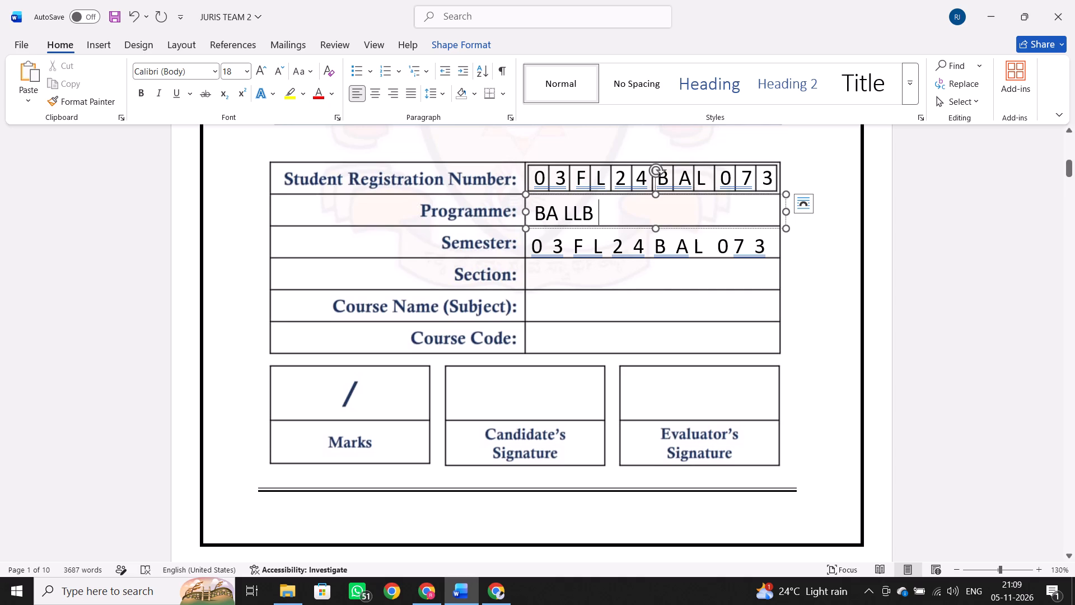
Replace the copied registration number in the Semester text box with V.
{"action": "left_click", "coordinate": [670, 250]}
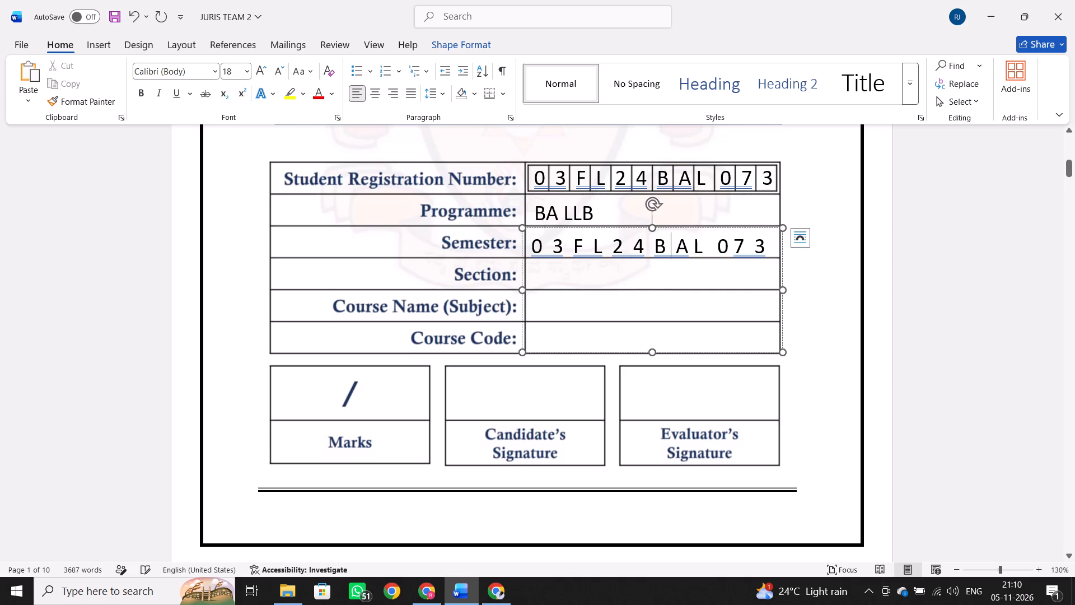
{"action": "key", "text": "ctrl+a"}
{"action": "key", "text": "BackSpace"}
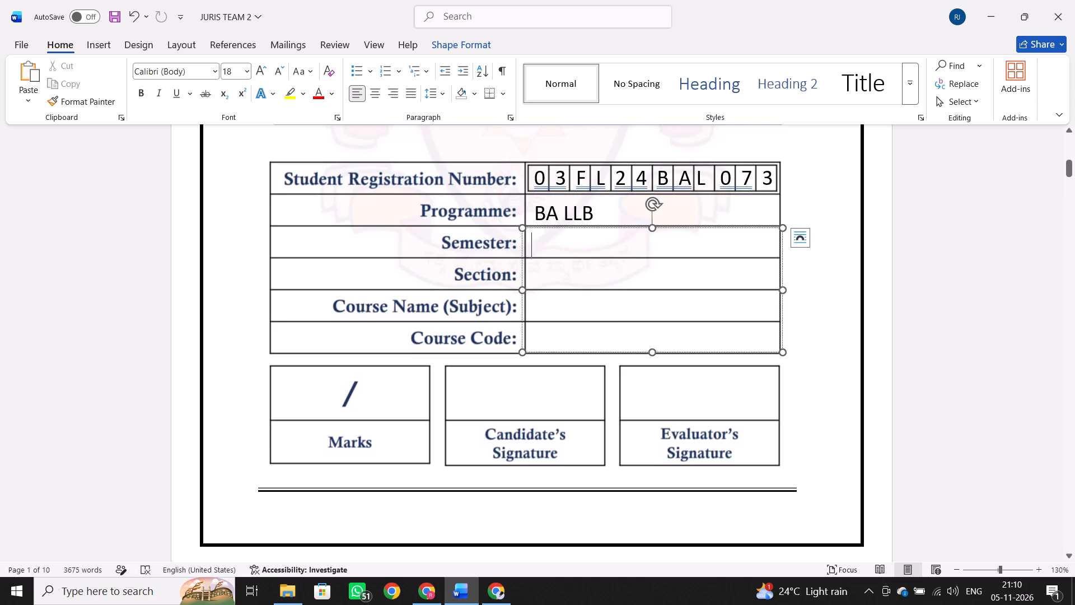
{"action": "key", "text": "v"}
Enter A in the Section row of the same text box, using a line break without paragraph spacing to align it.
{"action": "left_click", "coordinate": [595, 283]}
{"action": "key", "text": "Return"}
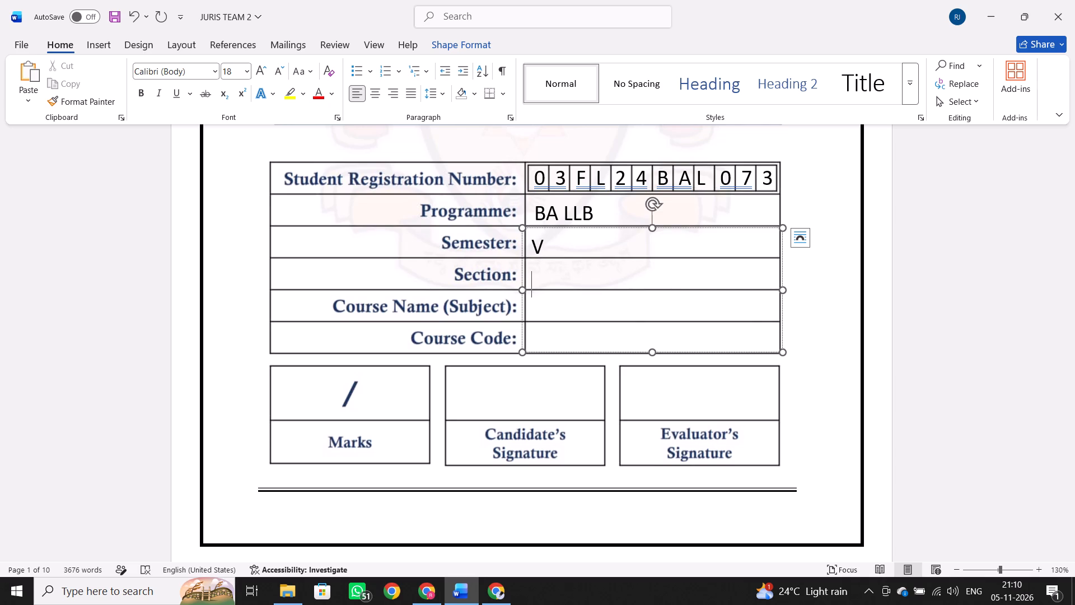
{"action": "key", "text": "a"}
{"action": "left_click_drag", "start_coordinate": [653, 355], "coordinate": [655, 341]}
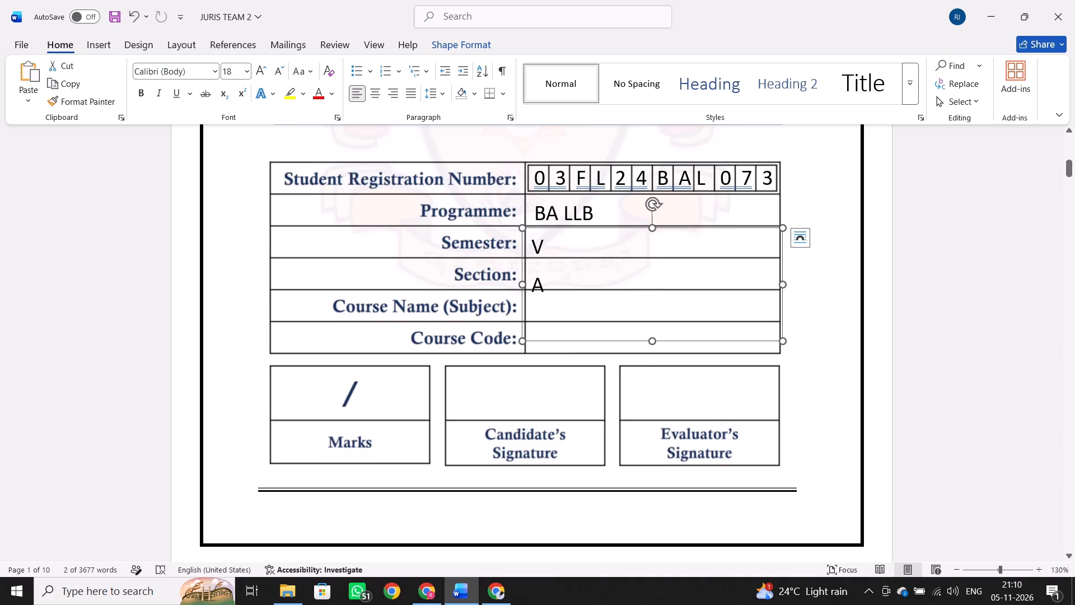
{"action": "left_click", "coordinate": [534, 288]}
{"action": "key", "text": "BackSpace"}
{"action": "key", "text": "shift+Return"}
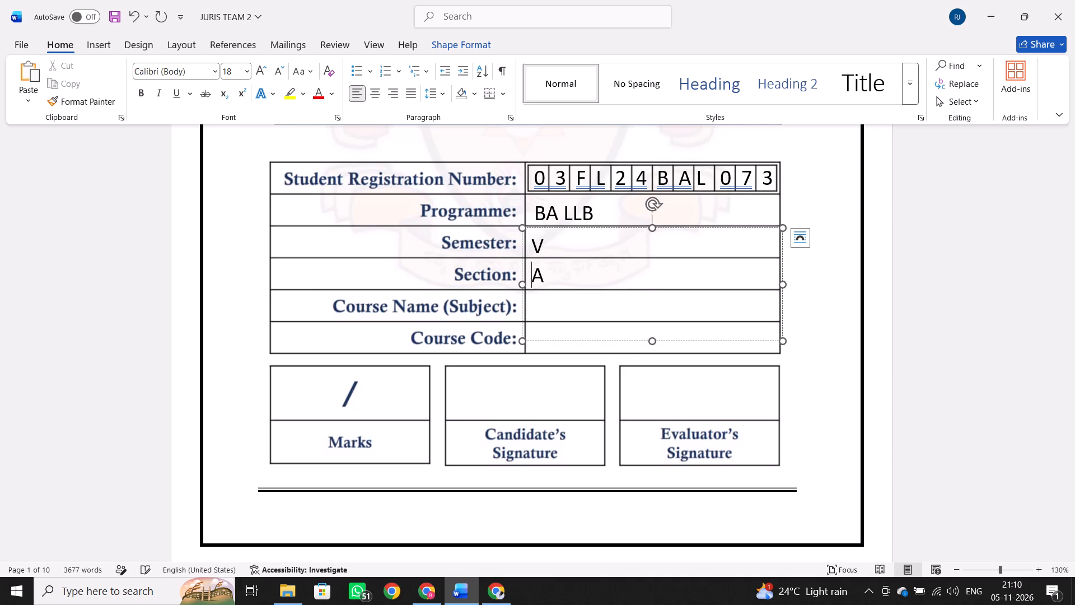
Add a line break after the section letter and enter JURISPRUDENCE in the Course Name (Subject) row.
{"action": "left_click", "coordinate": [562, 279]}
{"action": "key", "text": "shift+Return"}
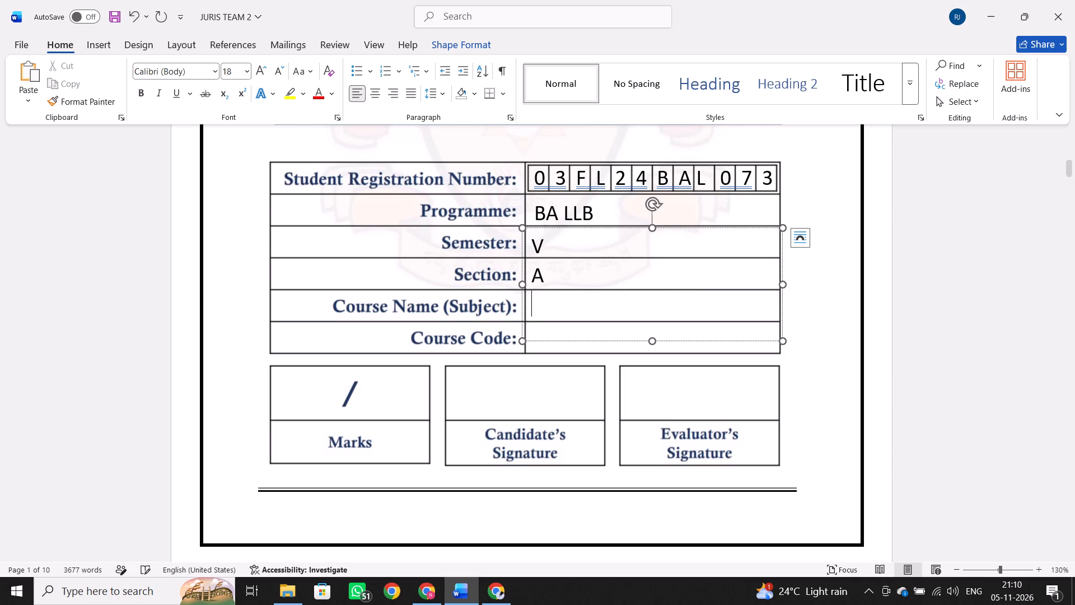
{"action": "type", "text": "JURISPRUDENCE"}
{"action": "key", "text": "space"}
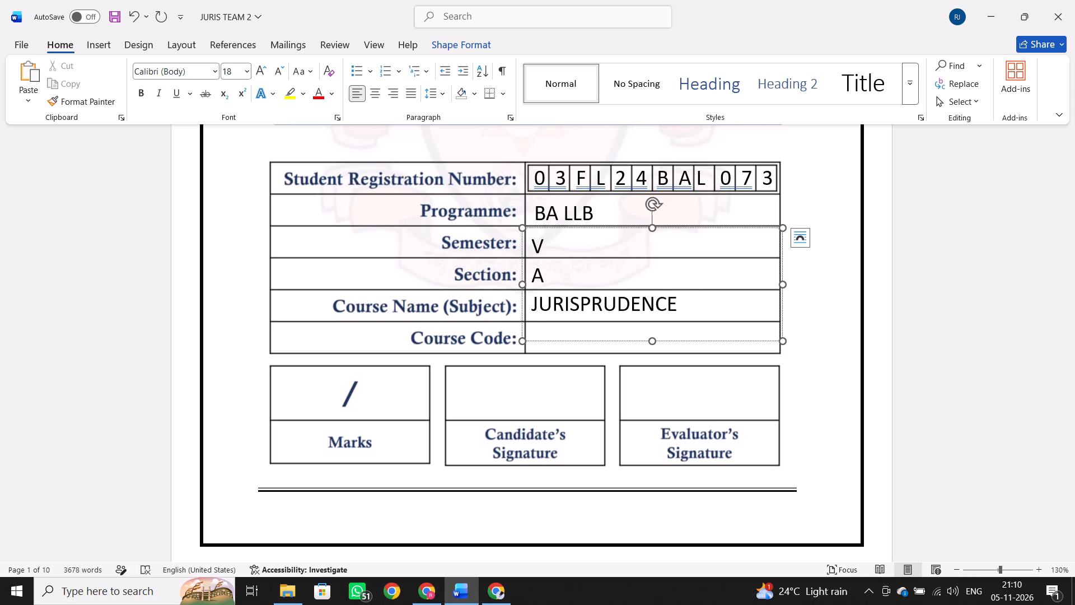
Start a line for the Course Code and extend the text box to just below the table's bottom edge.
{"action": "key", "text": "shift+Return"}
{"action": "left_click_drag", "start_coordinate": [653, 341], "coordinate": [655, 355]}
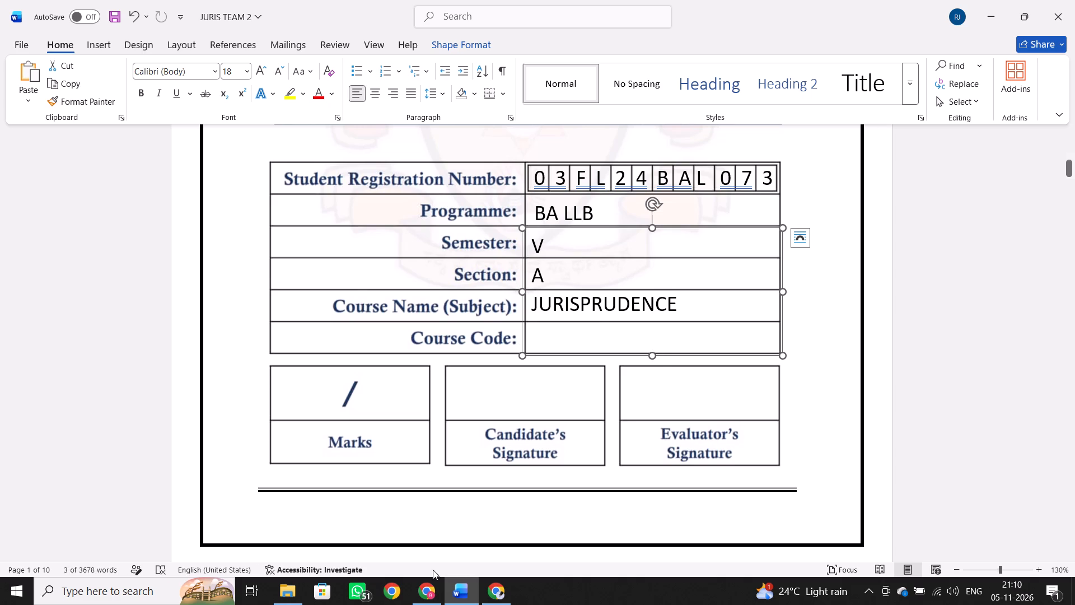
Switch to Google Classroom in Chrome, open Jurisprudence Course Plan 2026.docx and copy the course code 21LALC303.
{"action": "left_click", "coordinate": [487, 598]}
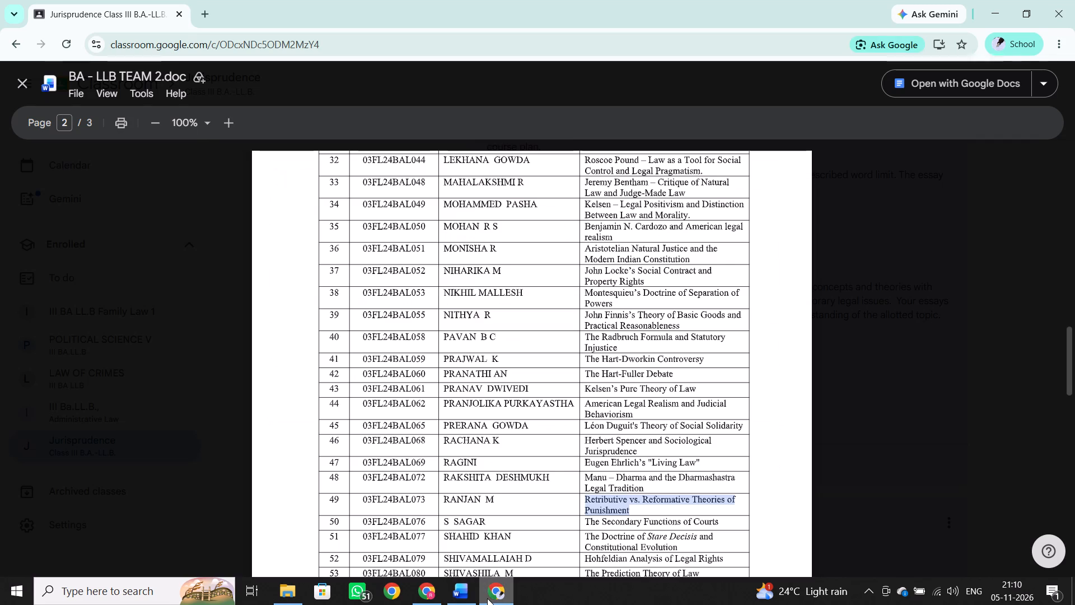
{"action": "left_click", "coordinate": [21, 80]}
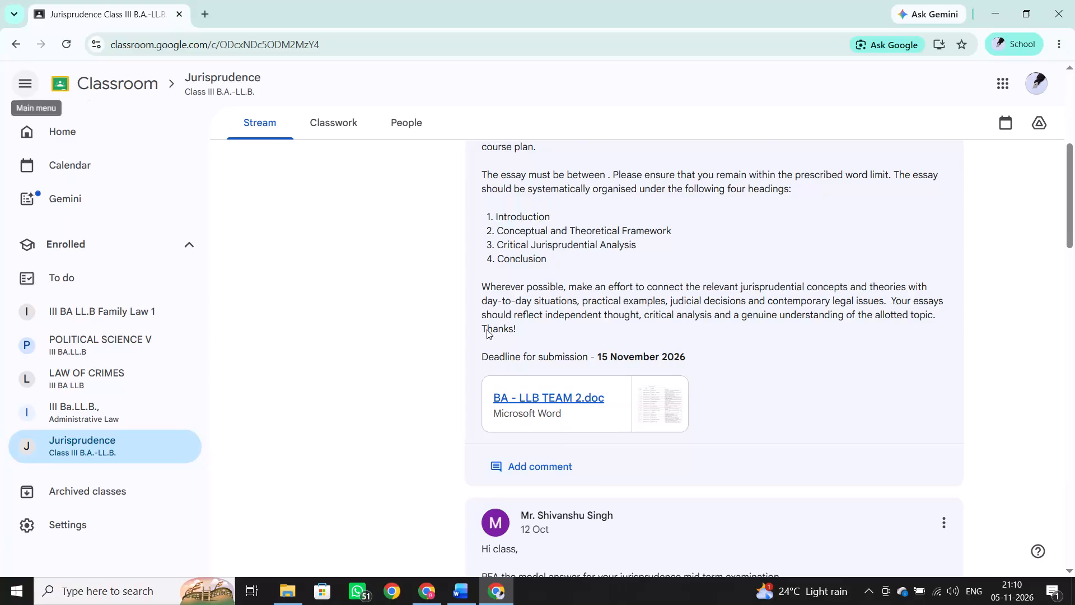
{"action": "scroll", "coordinate": [587, 488], "scroll_direction": "down", "scroll_amount": 17}
{"action": "left_click", "coordinate": [572, 473]}
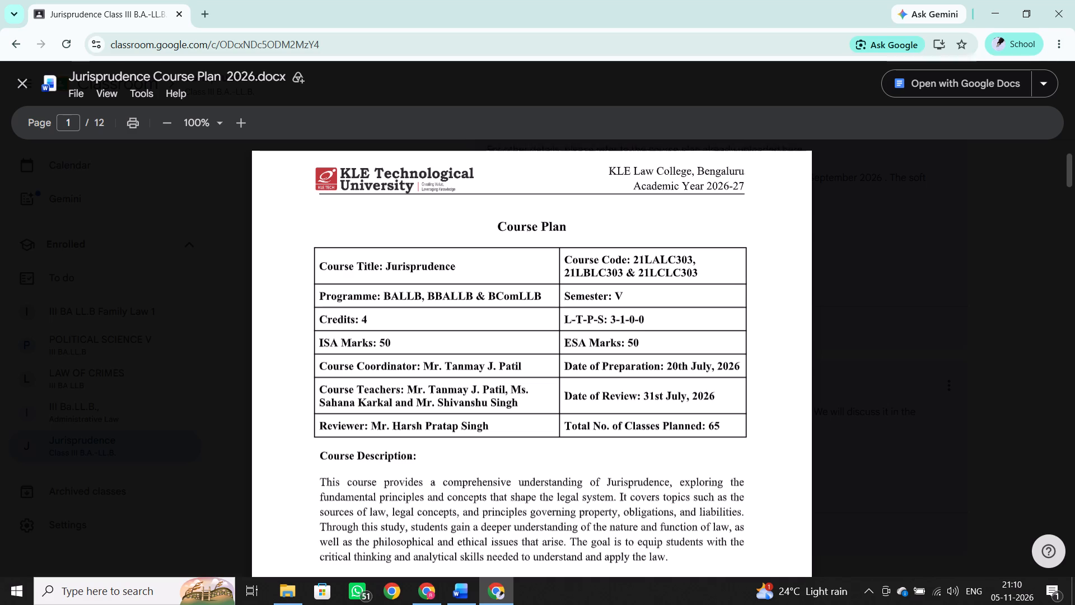
{"action": "left_click_drag", "start_coordinate": [633, 258], "coordinate": [698, 258]}
{"action": "key", "text": "ctrl+c"}
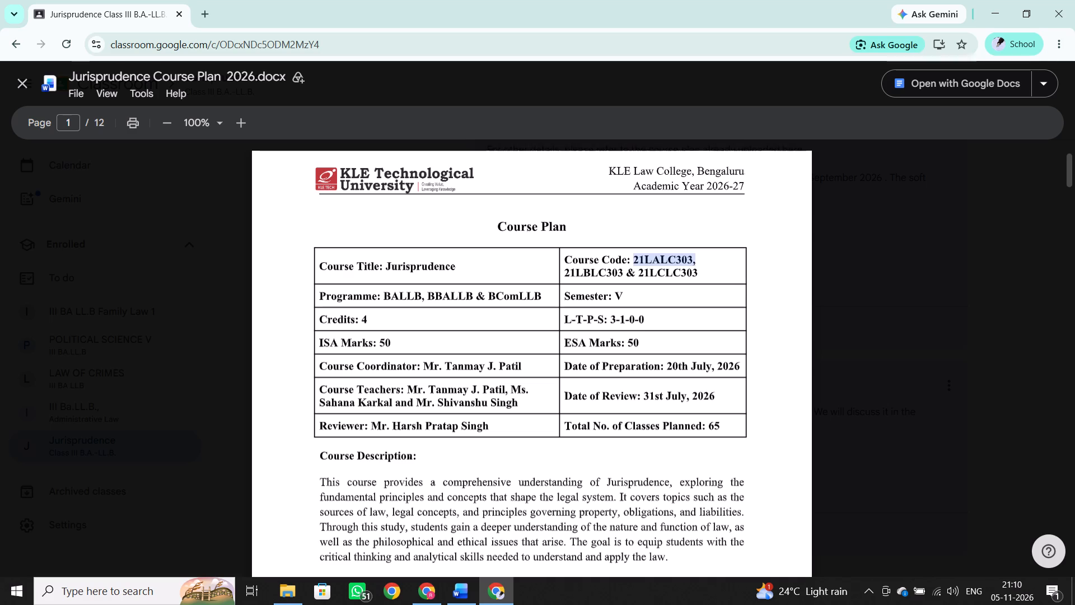
{"action": "left_click", "coordinate": [433, 597]}
{"action": "left_click", "coordinate": [439, 597]}
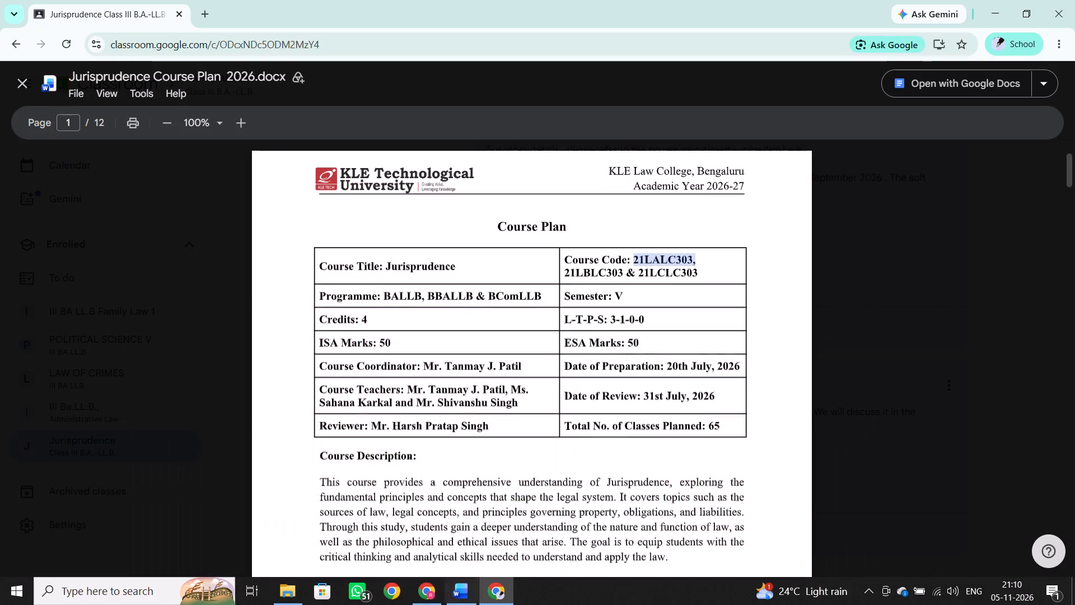
Return to the Word cover page, enter 21LALC303 in the Course Code row without the trailing comma, and fine-tune the text box height.
{"action": "left_click", "coordinate": [462, 593]}
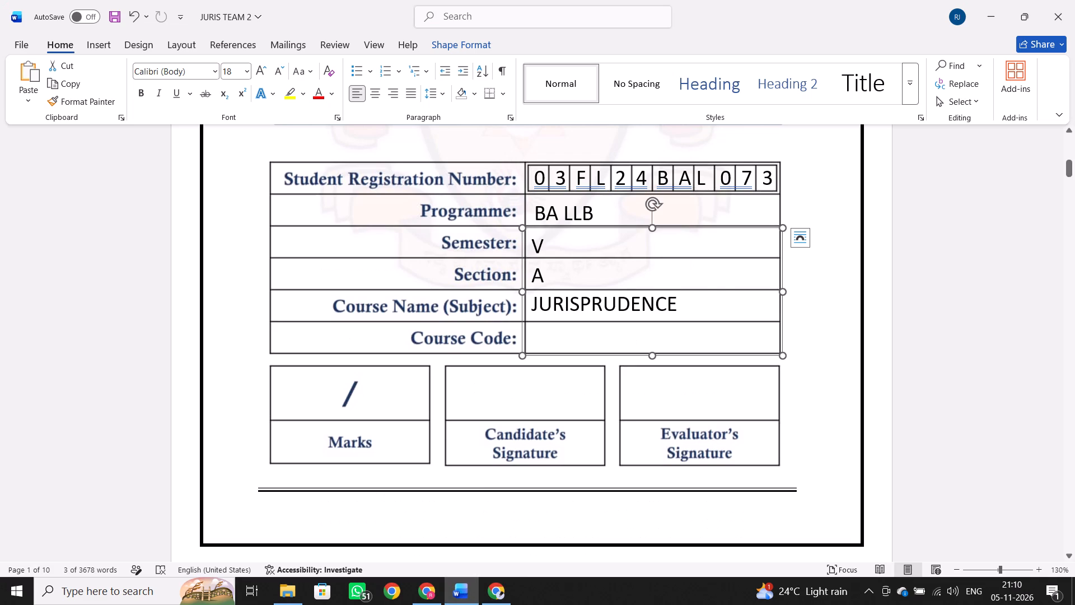
{"action": "left_click", "coordinate": [574, 341]}
{"action": "key", "text": "ctrl+v"}
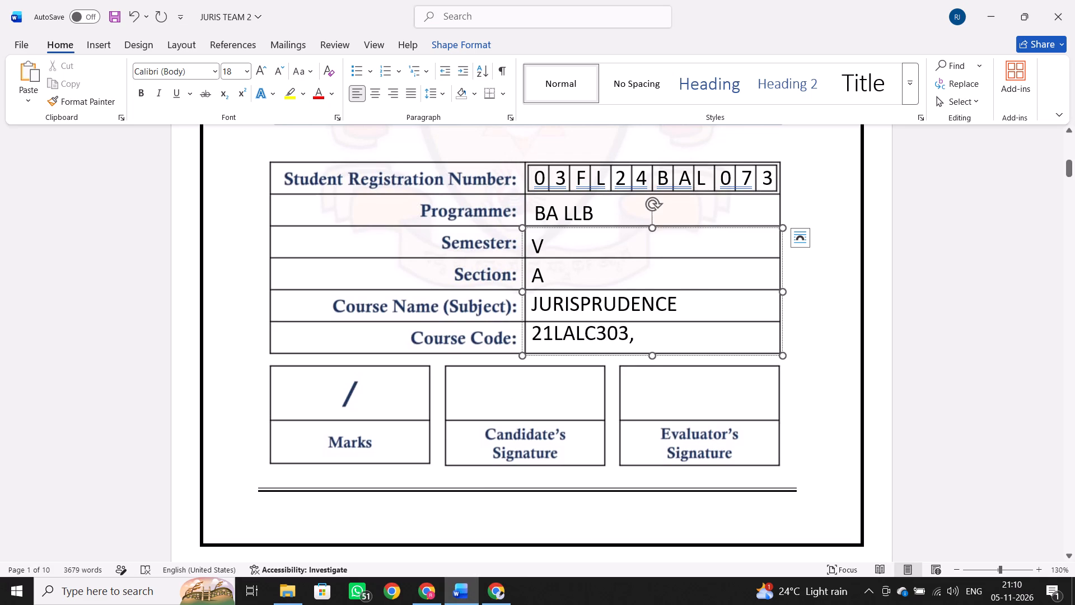
{"action": "key", "text": "BackSpace"}
{"action": "left_click_drag", "start_coordinate": [652, 358], "coordinate": [656, 357]}
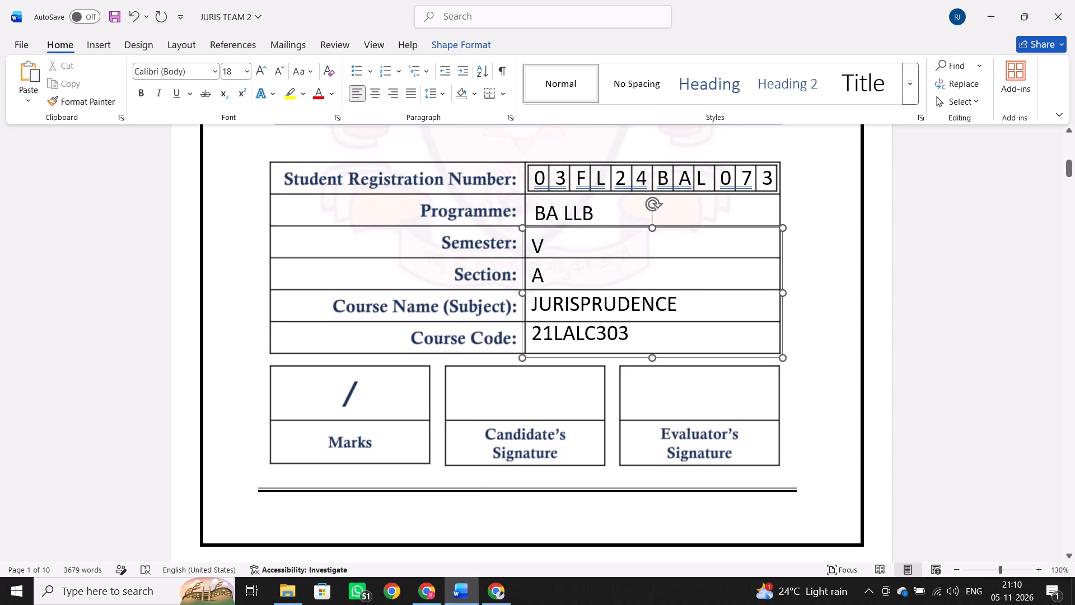
{"action": "left_click_drag", "start_coordinate": [656, 357], "coordinate": [661, 356]}
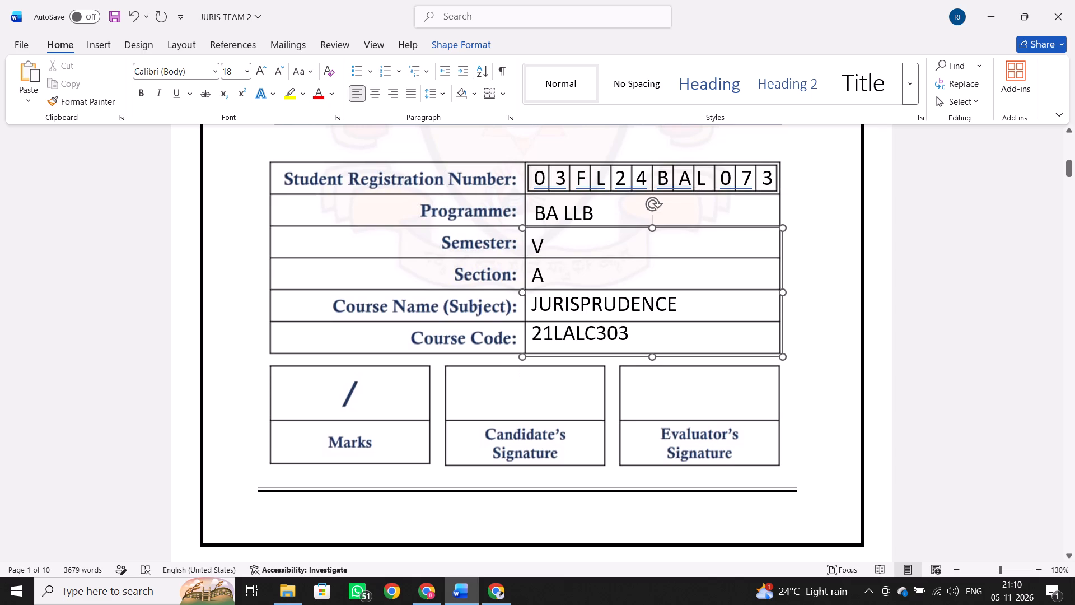
{"action": "left_click_drag", "start_coordinate": [661, 356], "coordinate": [661, 356]}
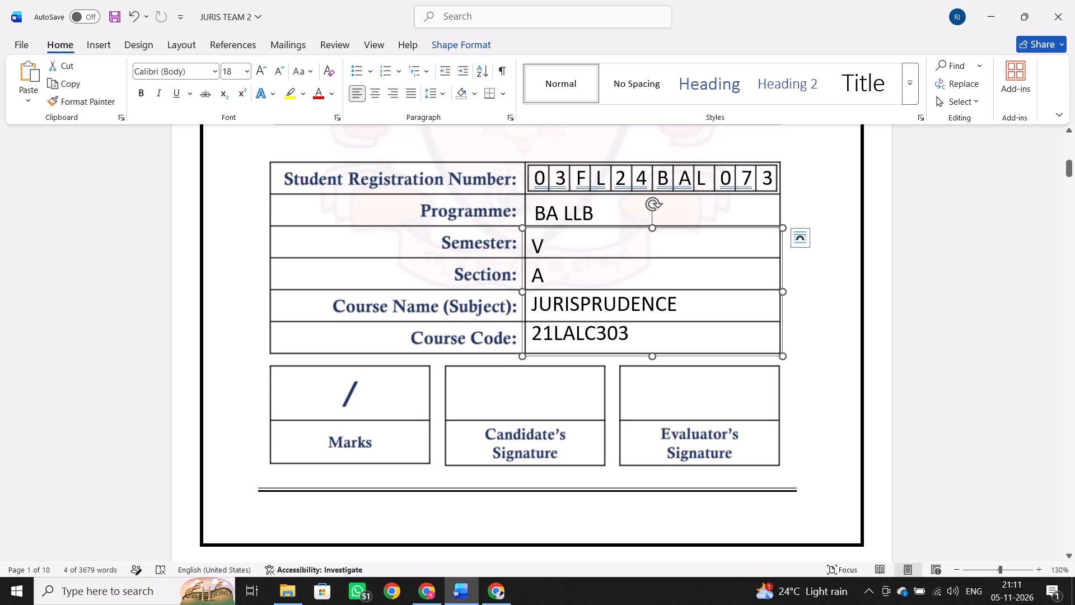
Make the student registration number and the Programme entry BA LLB bold.
{"action": "left_click_drag", "start_coordinate": [536, 181], "coordinate": [740, 174]}
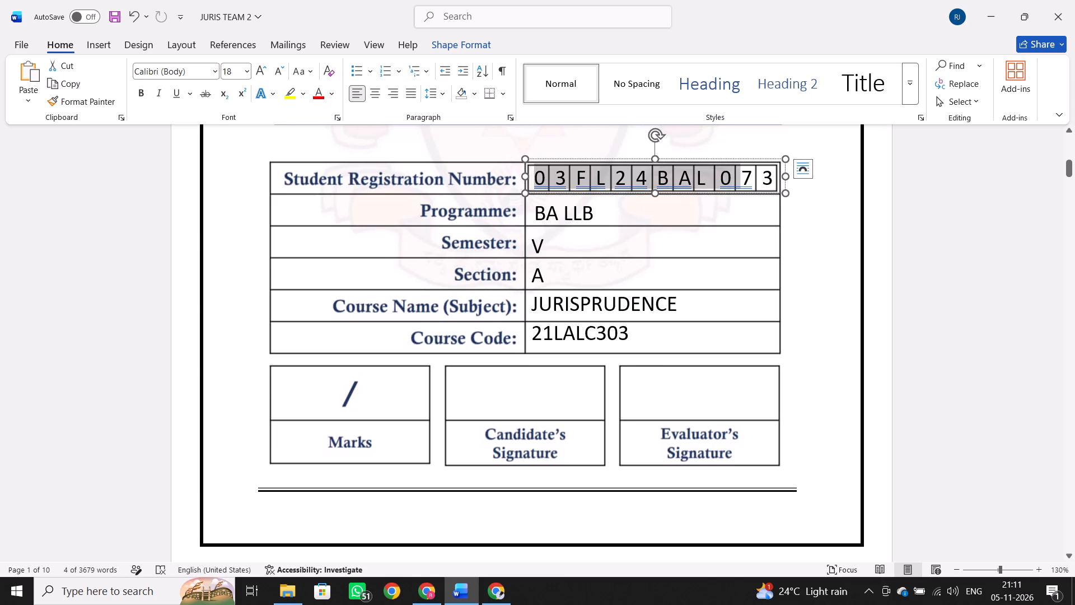
{"action": "left_click_drag", "start_coordinate": [740, 174], "coordinate": [769, 175]}
{"action": "key", "text": "ctrl+b"}
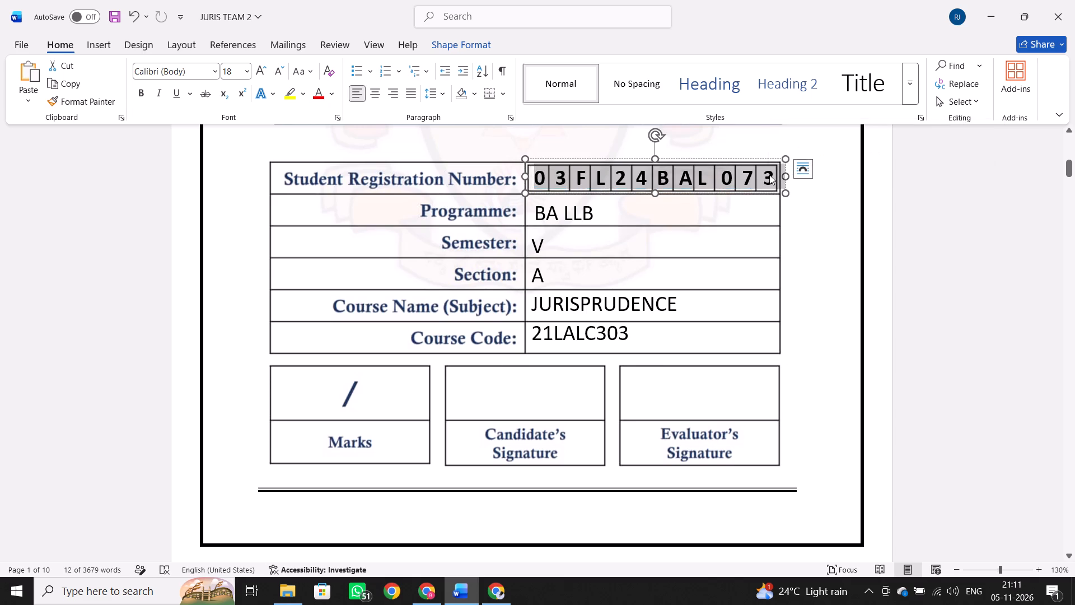
{"action": "left_click", "coordinate": [560, 215]}
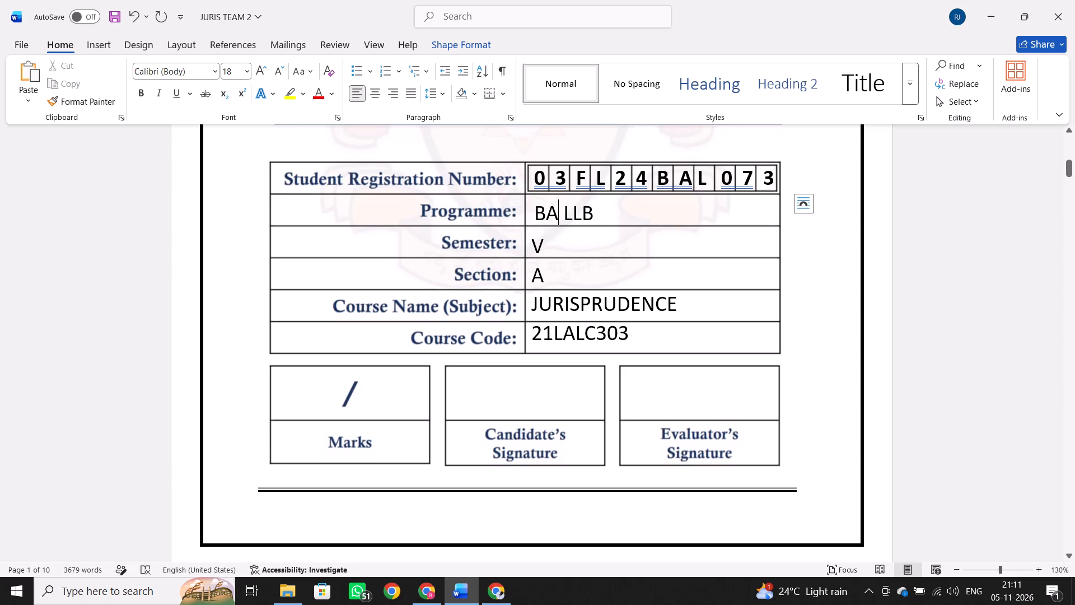
{"action": "key", "text": "ctrl+a"}
{"action": "key", "text": "ctrl+b"}
Make the semester, section, course name and course code entries bold, undoing any accidental replacement of their text.
{"action": "left_click", "coordinate": [561, 236]}
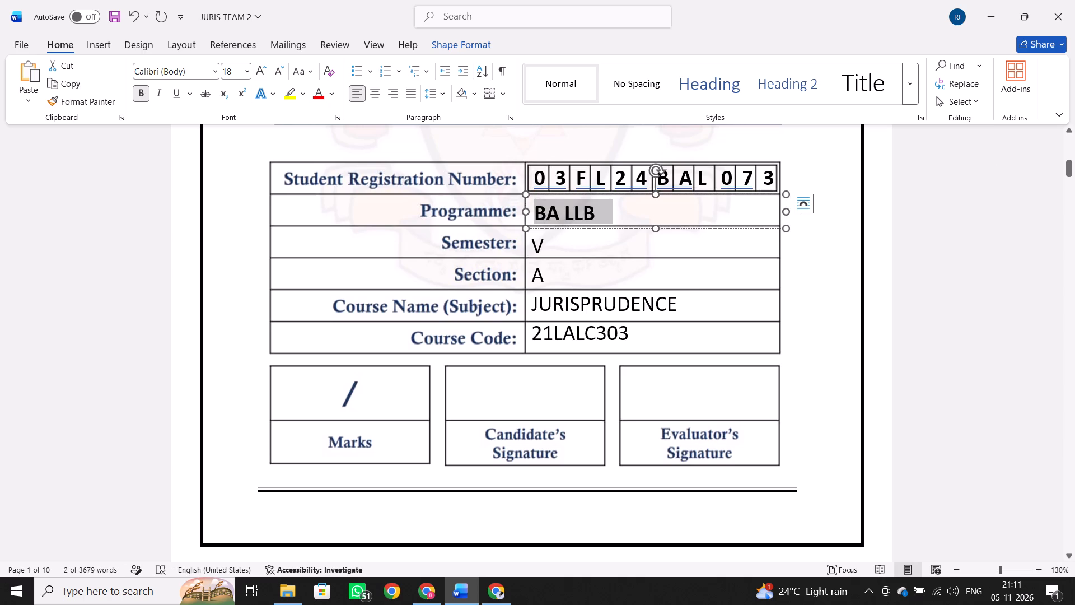
{"action": "key", "text": "ctrl+a"}
{"action": "key", "text": "ctrl+v"}
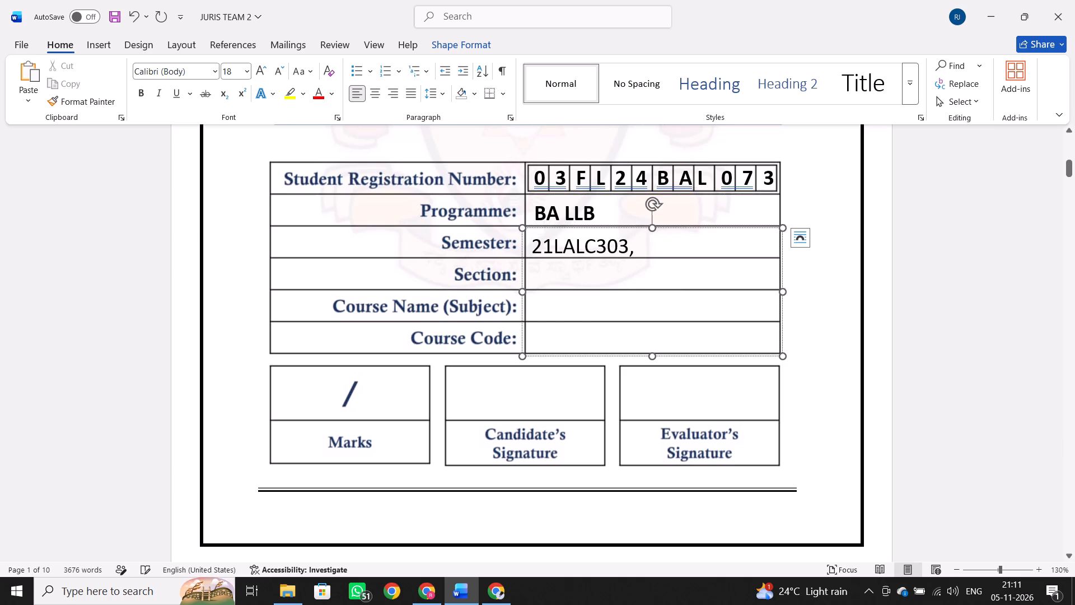
{"action": "left_click", "coordinate": [128, 18]}
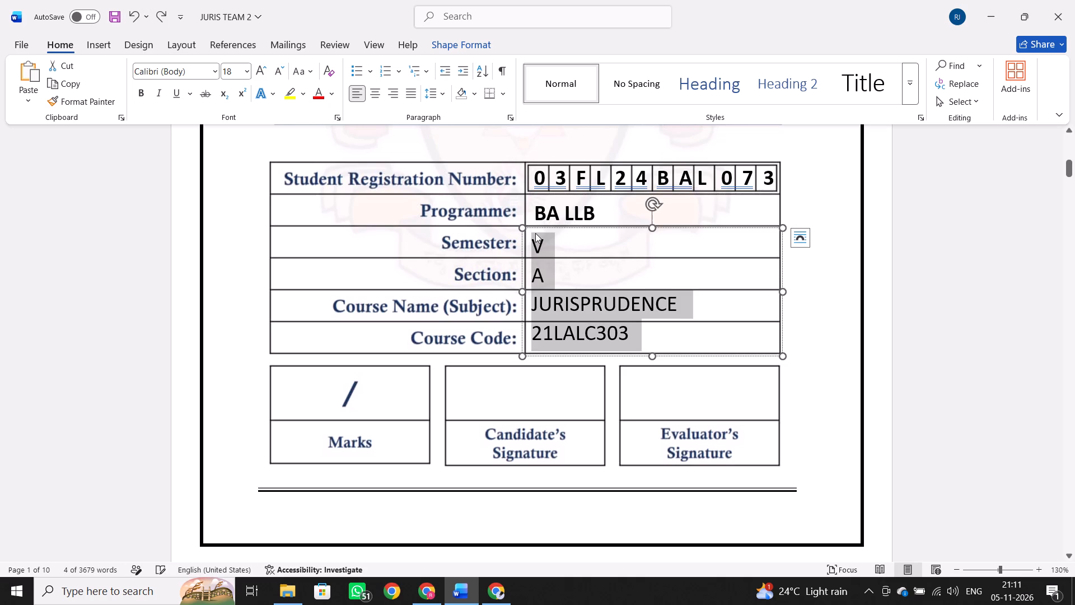
{"action": "key", "text": "ctrl+b"}
{"action": "left_click", "coordinate": [601, 274]}
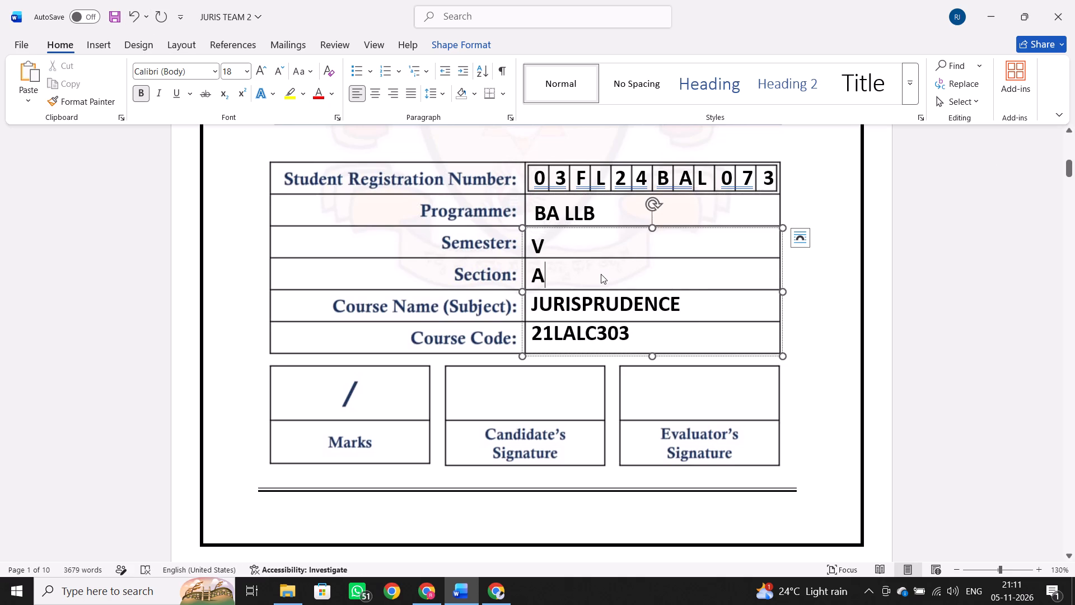
Review the filled cover page at different zoom levels, from the topic title down to the signature boxes.
{"action": "scroll", "coordinate": [601, 274], "scroll_direction": "down", "scroll_amount": 7, "text": "ctrl"}
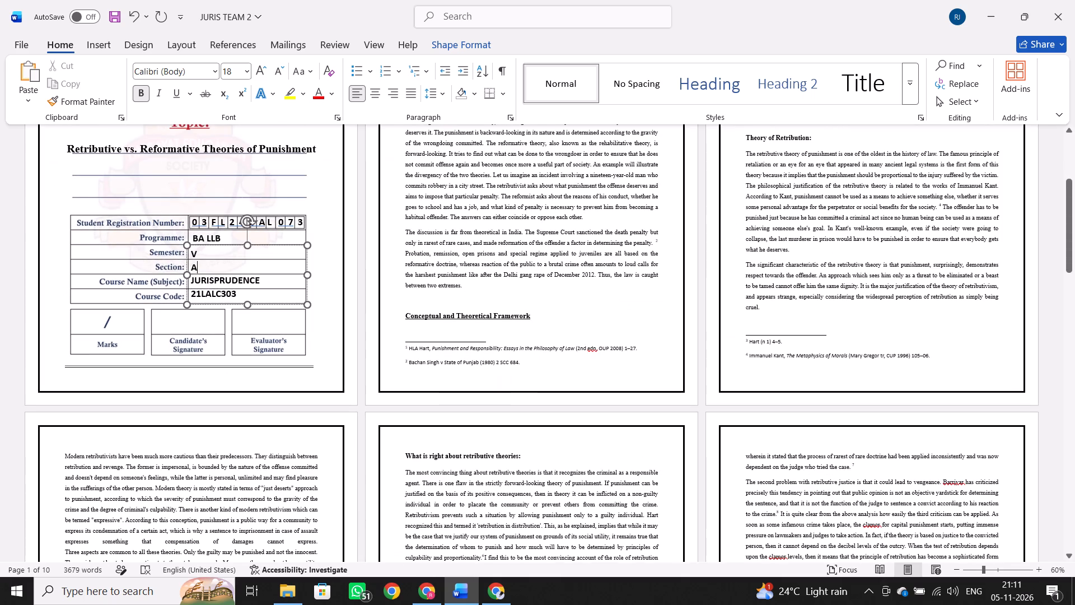
{"action": "left_click", "coordinate": [363, 287]}
{"action": "scroll", "coordinate": [363, 287], "scroll_direction": "up", "scroll_amount": 1}
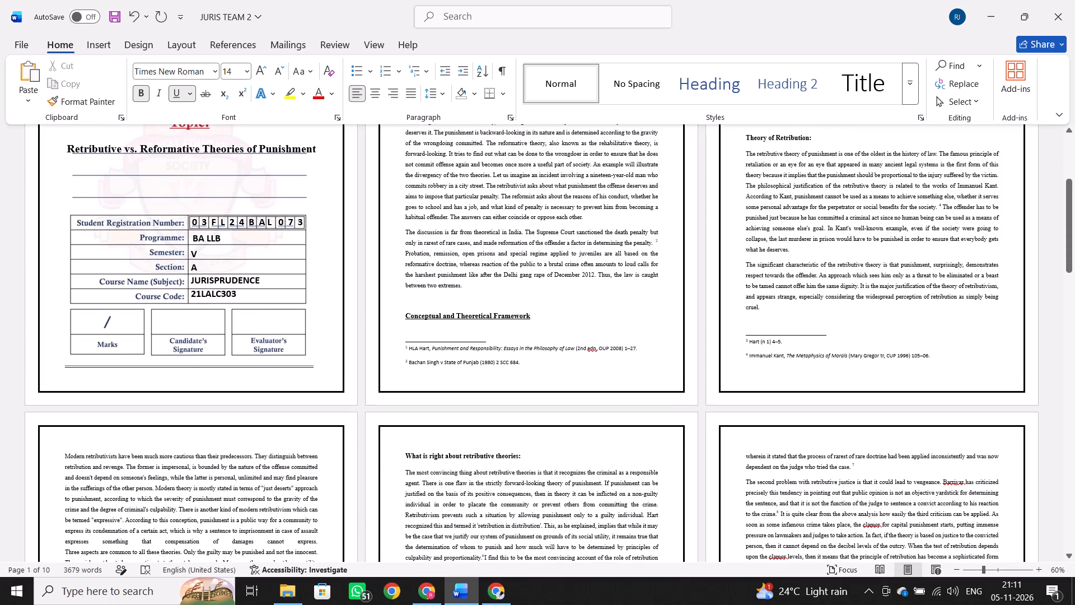
{"action": "scroll", "coordinate": [363, 287], "scroll_direction": "up", "scroll_amount": 2}
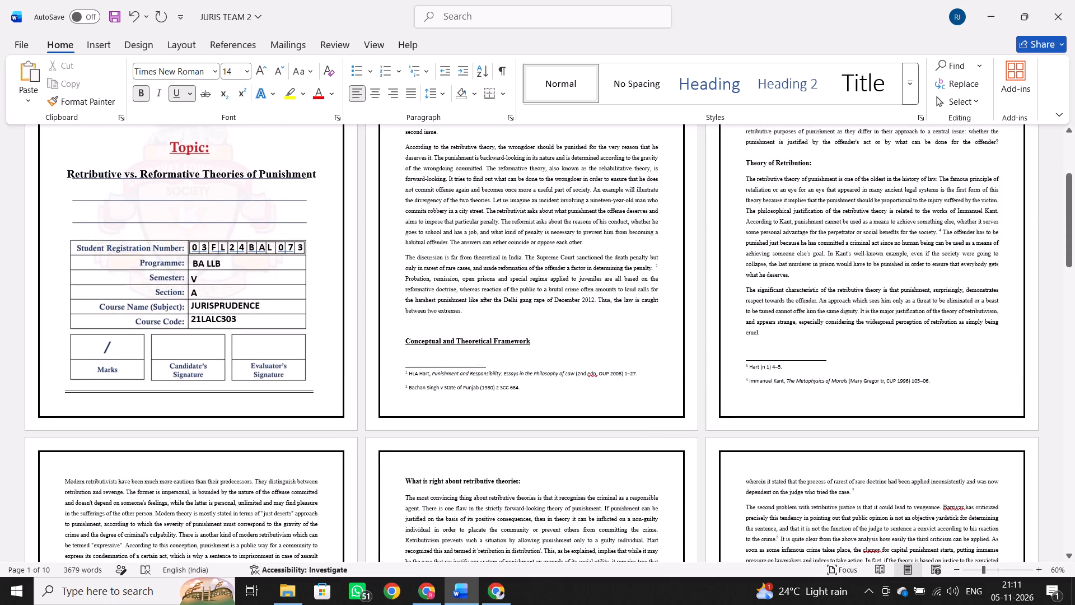
{"action": "scroll", "coordinate": [188, 408], "scroll_direction": "up", "scroll_amount": 6, "text": "ctrl"}
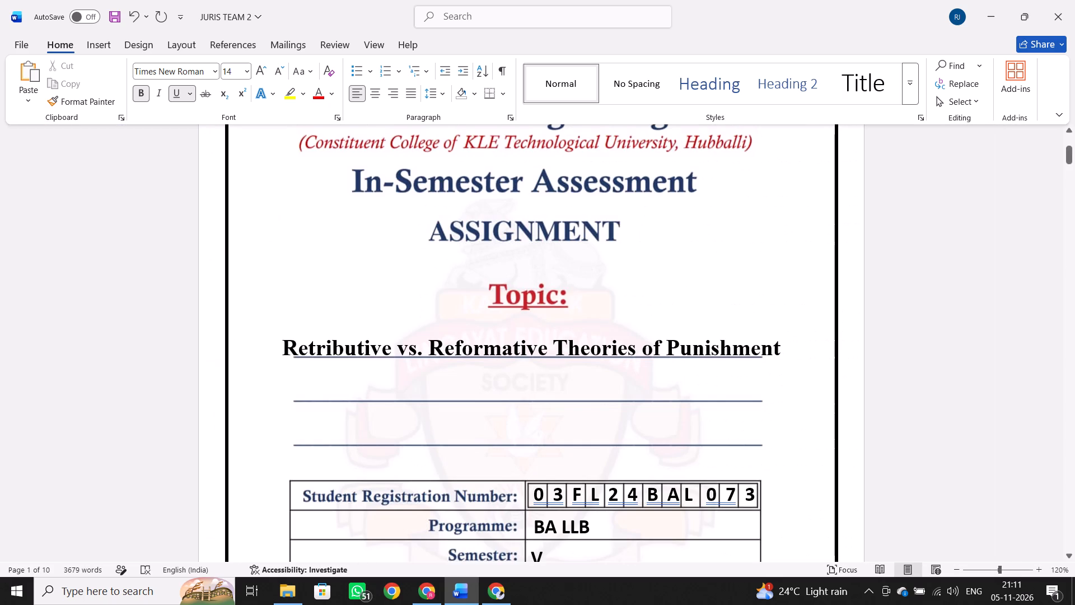
{"action": "left_click_drag", "start_coordinate": [404, 411], "coordinate": [421, 234]}
{"action": "scroll", "coordinate": [401, 373], "scroll_direction": "down", "scroll_amount": 1}
{"action": "scroll", "coordinate": [421, 234], "scroll_direction": "down", "scroll_amount": 1, "text": "ctrl"}
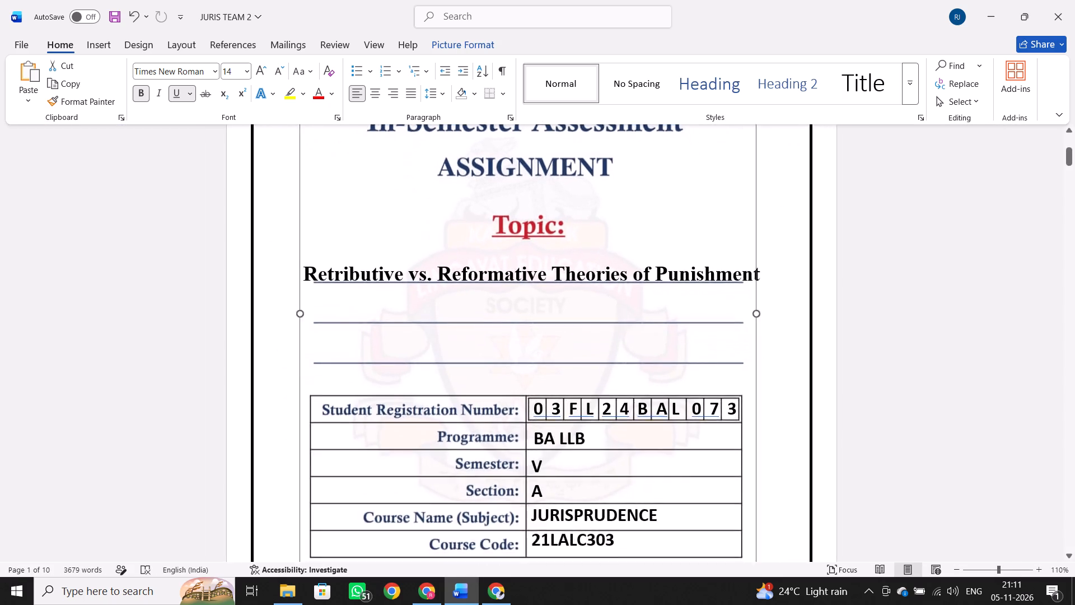
{"action": "scroll", "coordinate": [421, 234], "scroll_direction": "down", "scroll_amount": 1, "text": "ctrl"}
{"action": "left_click_drag", "start_coordinate": [812, 355], "coordinate": [816, 221]}
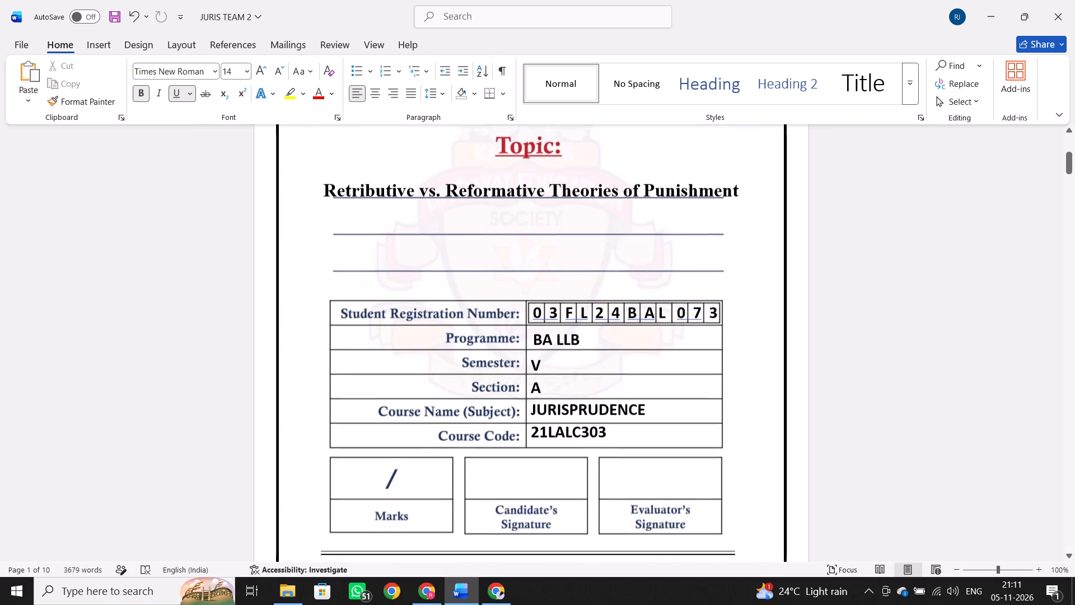
{"action": "scroll", "coordinate": [816, 221], "scroll_direction": "down", "scroll_amount": 1}
{"action": "scroll", "coordinate": [497, 365], "scroll_direction": "up", "scroll_amount": 5, "text": "ctrl"}
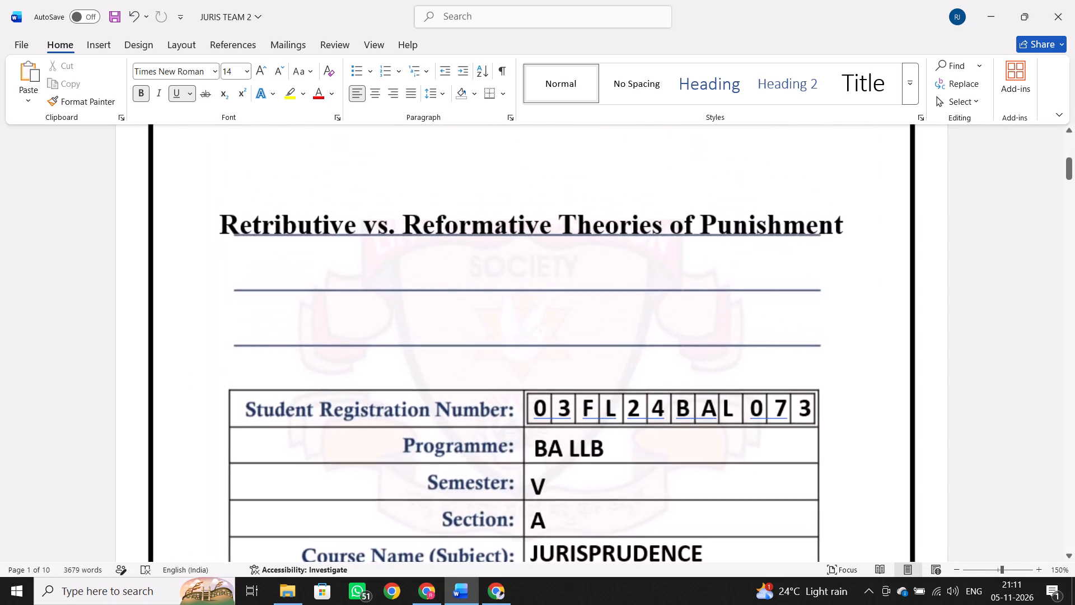
{"action": "scroll", "coordinate": [497, 365], "scroll_direction": "down", "scroll_amount": 3}
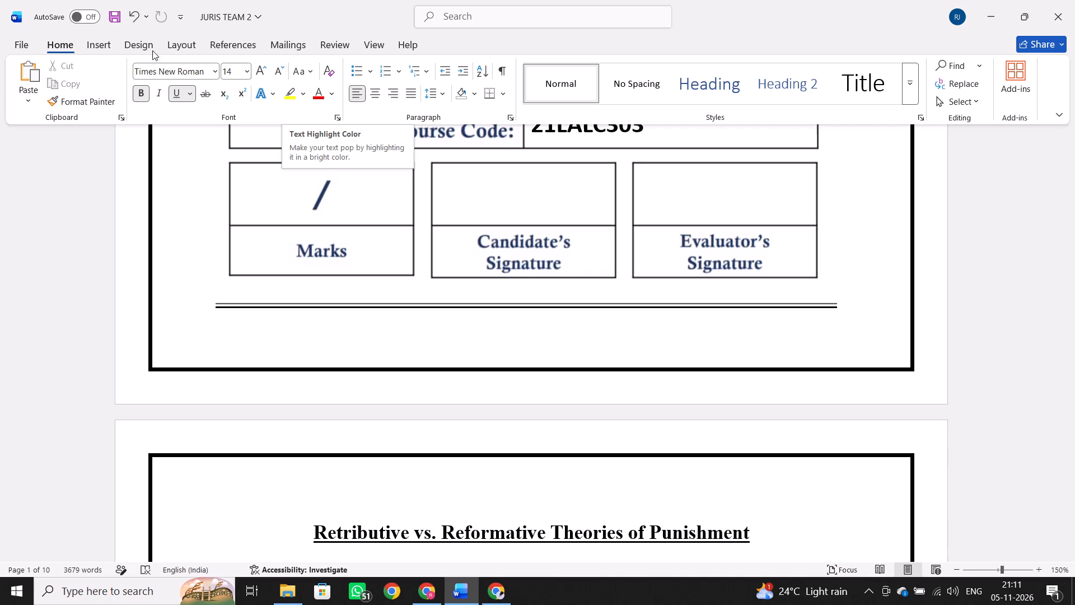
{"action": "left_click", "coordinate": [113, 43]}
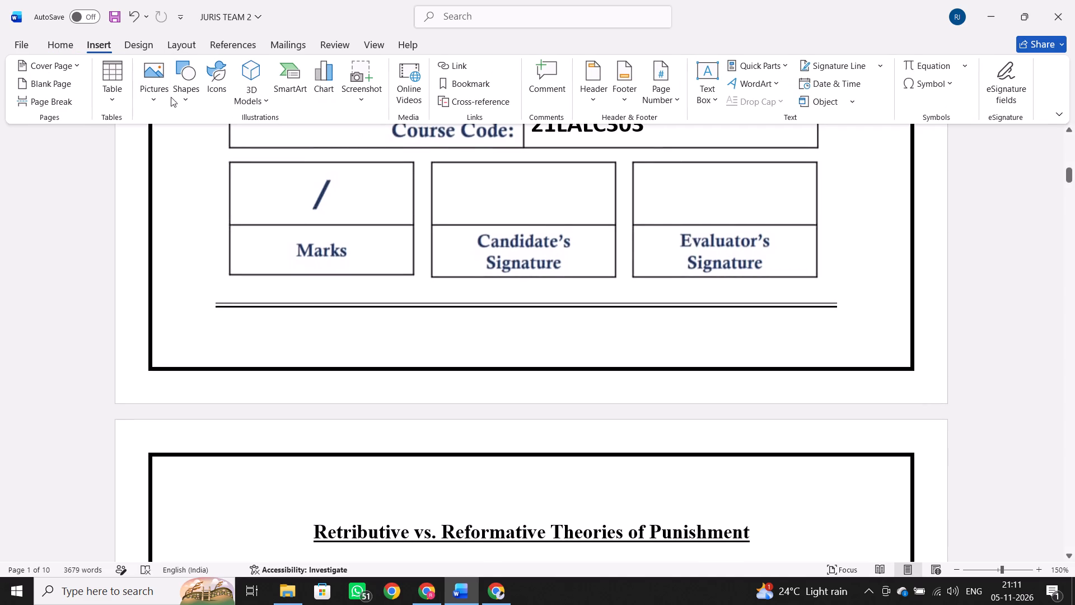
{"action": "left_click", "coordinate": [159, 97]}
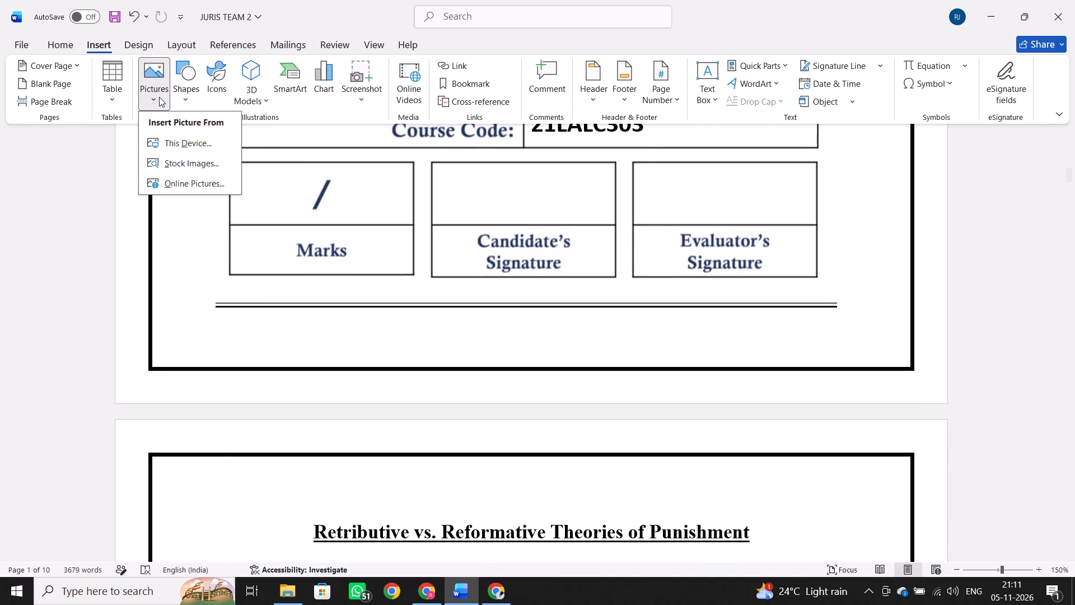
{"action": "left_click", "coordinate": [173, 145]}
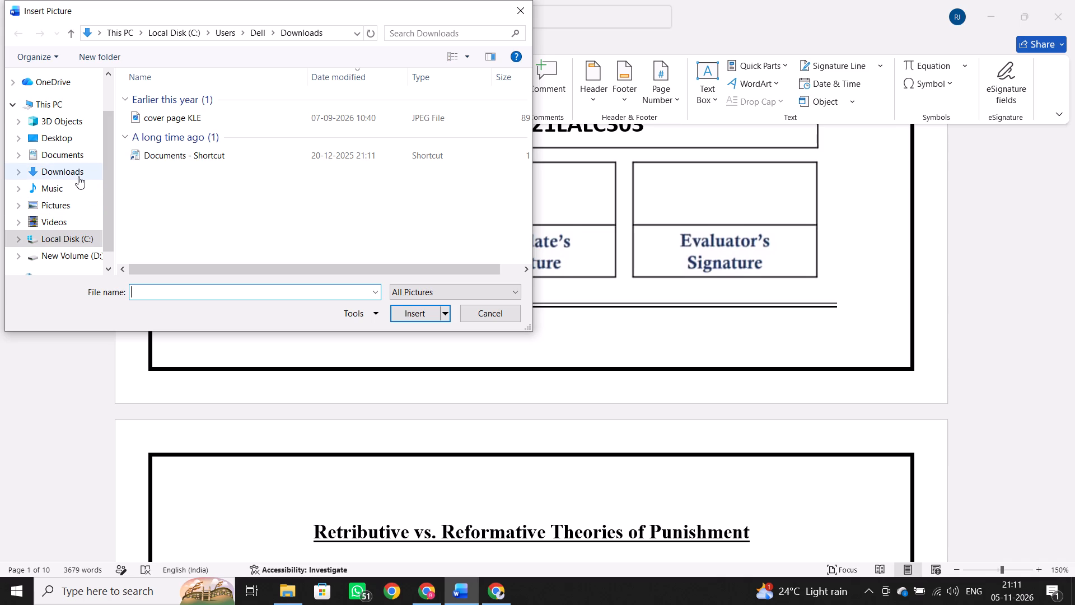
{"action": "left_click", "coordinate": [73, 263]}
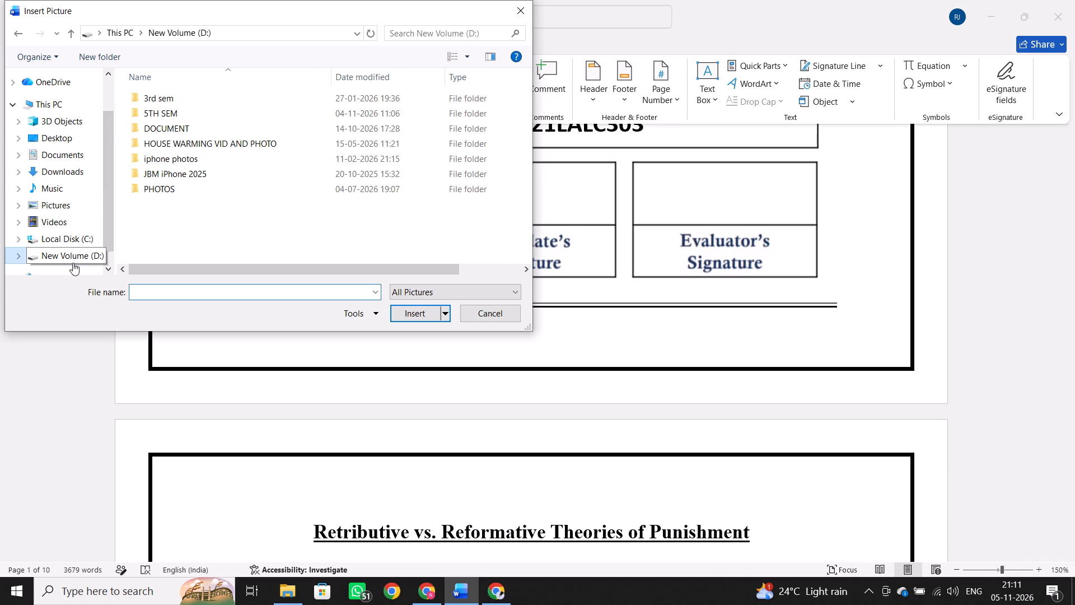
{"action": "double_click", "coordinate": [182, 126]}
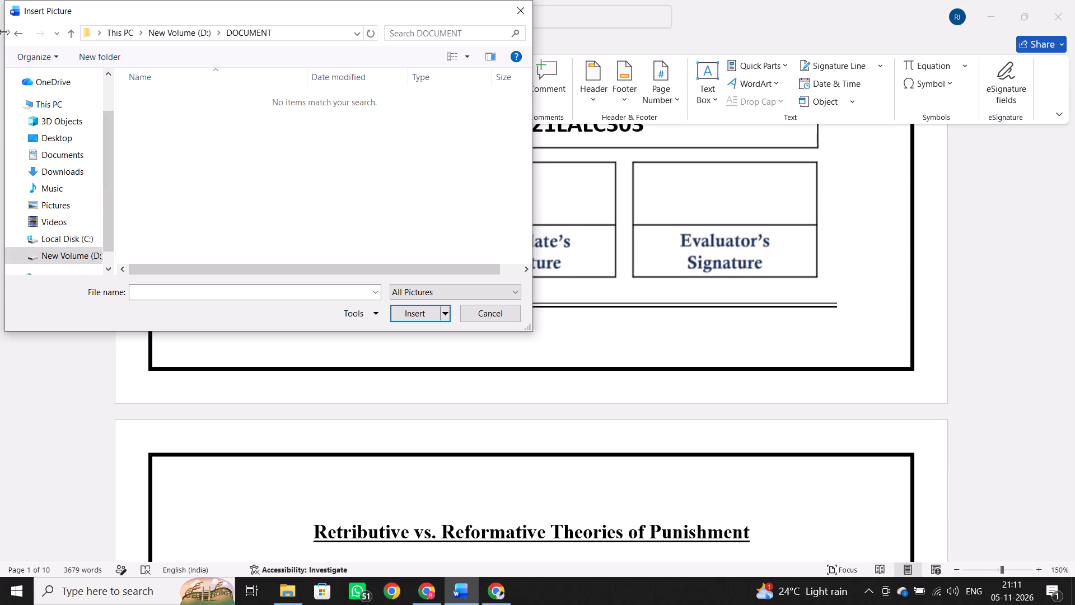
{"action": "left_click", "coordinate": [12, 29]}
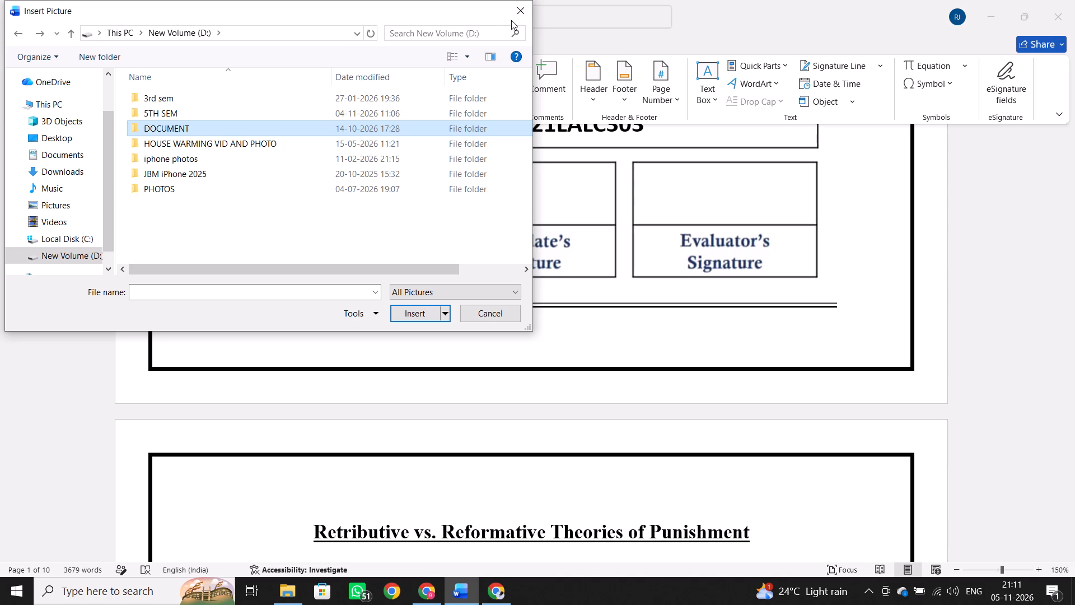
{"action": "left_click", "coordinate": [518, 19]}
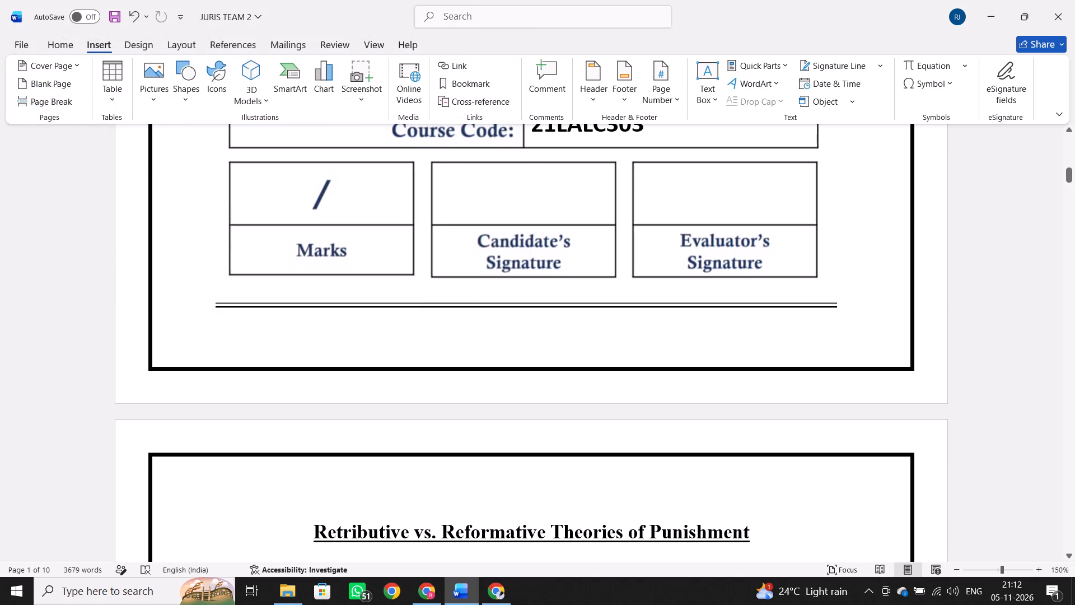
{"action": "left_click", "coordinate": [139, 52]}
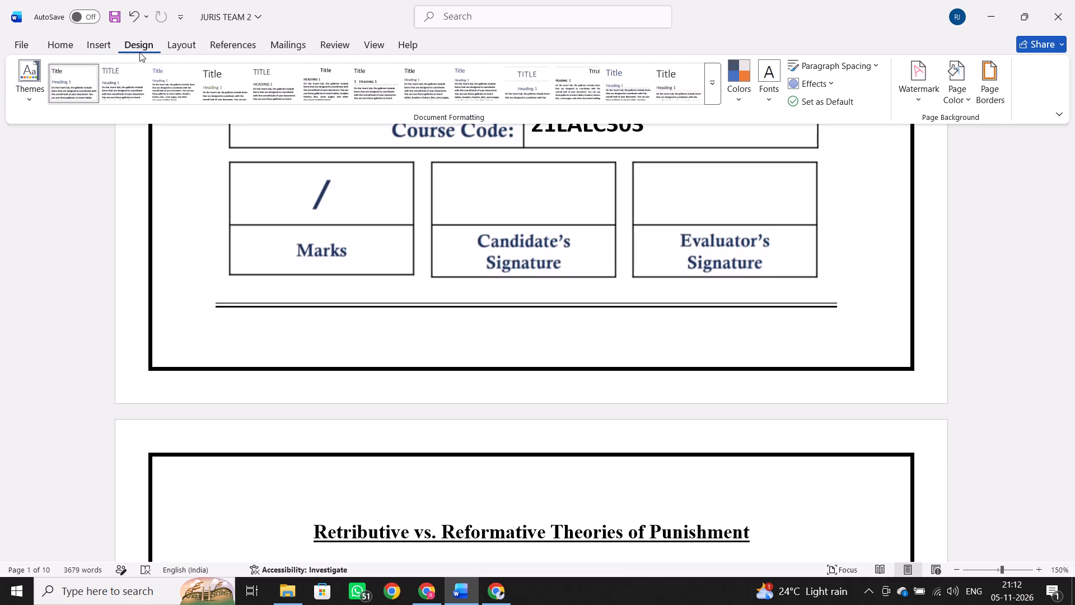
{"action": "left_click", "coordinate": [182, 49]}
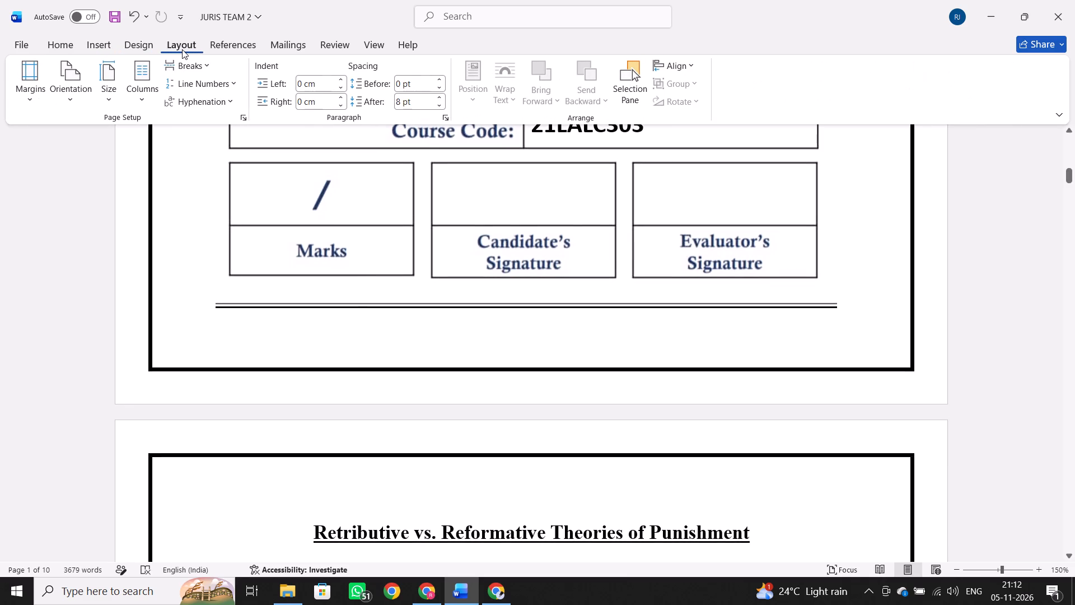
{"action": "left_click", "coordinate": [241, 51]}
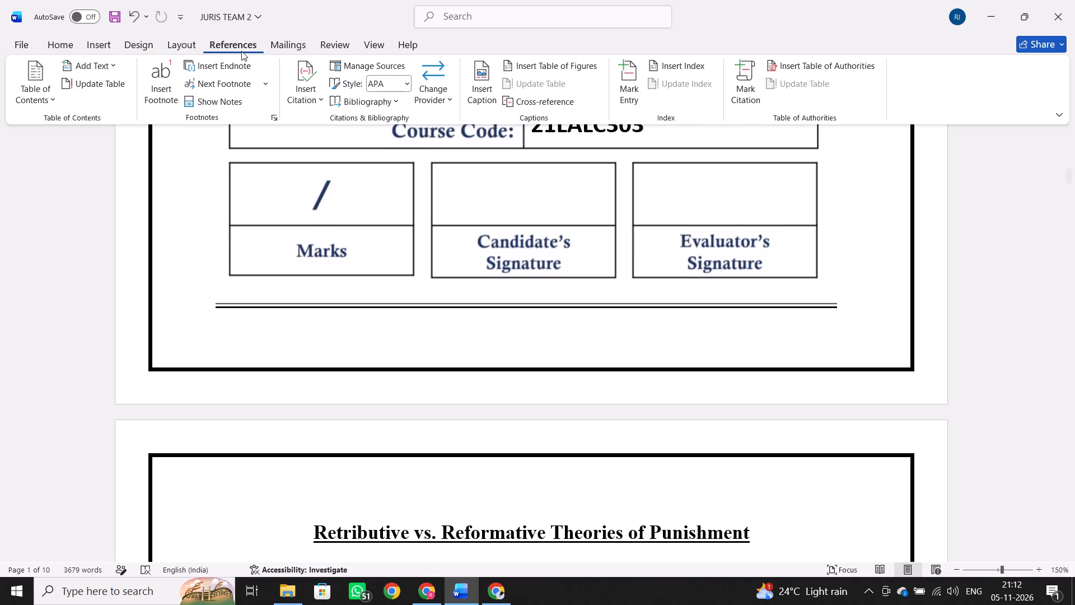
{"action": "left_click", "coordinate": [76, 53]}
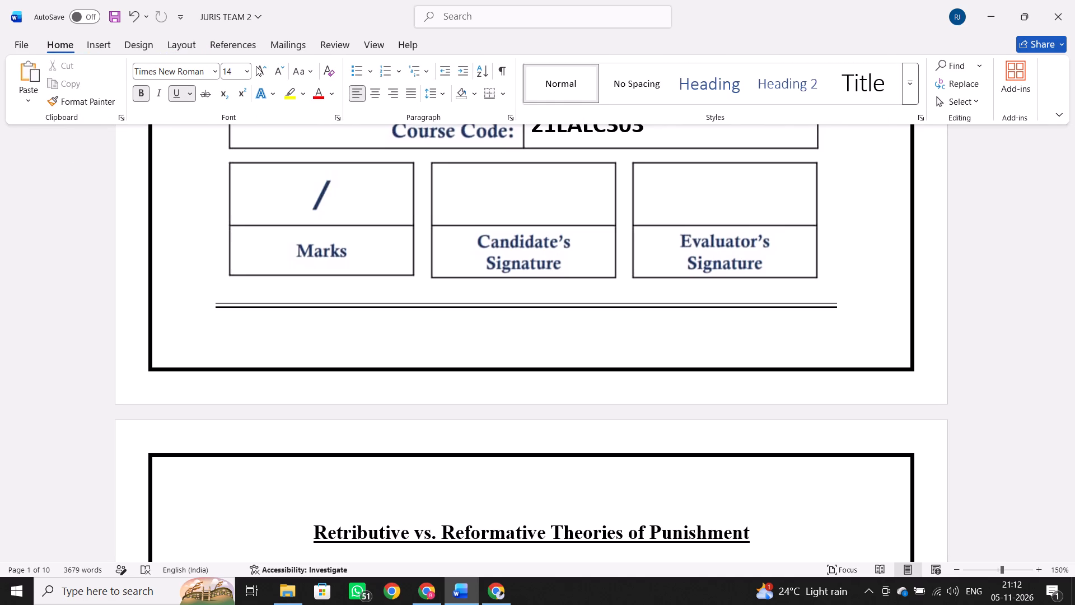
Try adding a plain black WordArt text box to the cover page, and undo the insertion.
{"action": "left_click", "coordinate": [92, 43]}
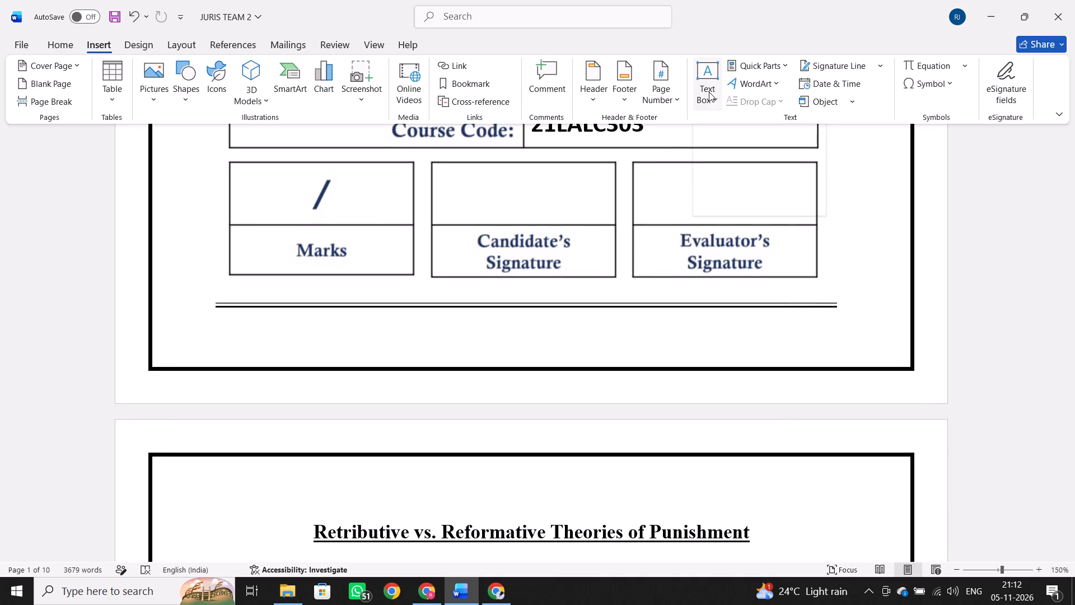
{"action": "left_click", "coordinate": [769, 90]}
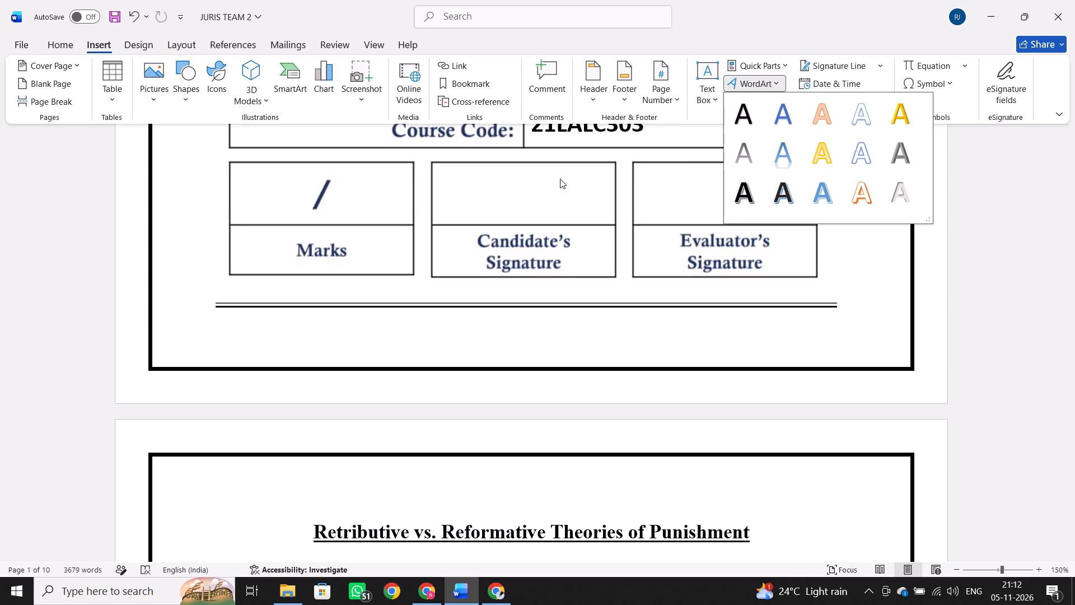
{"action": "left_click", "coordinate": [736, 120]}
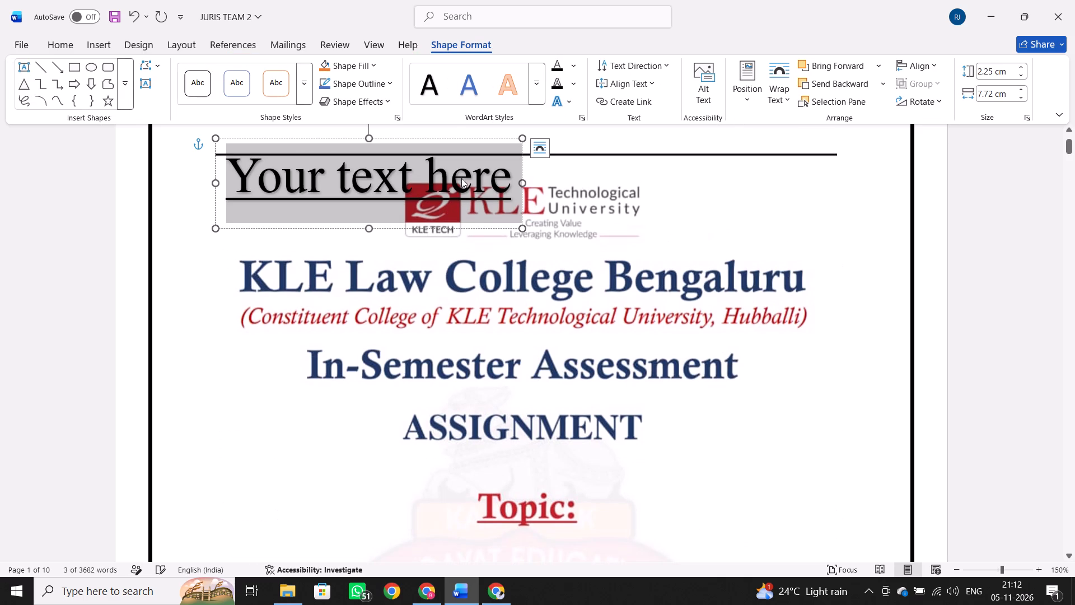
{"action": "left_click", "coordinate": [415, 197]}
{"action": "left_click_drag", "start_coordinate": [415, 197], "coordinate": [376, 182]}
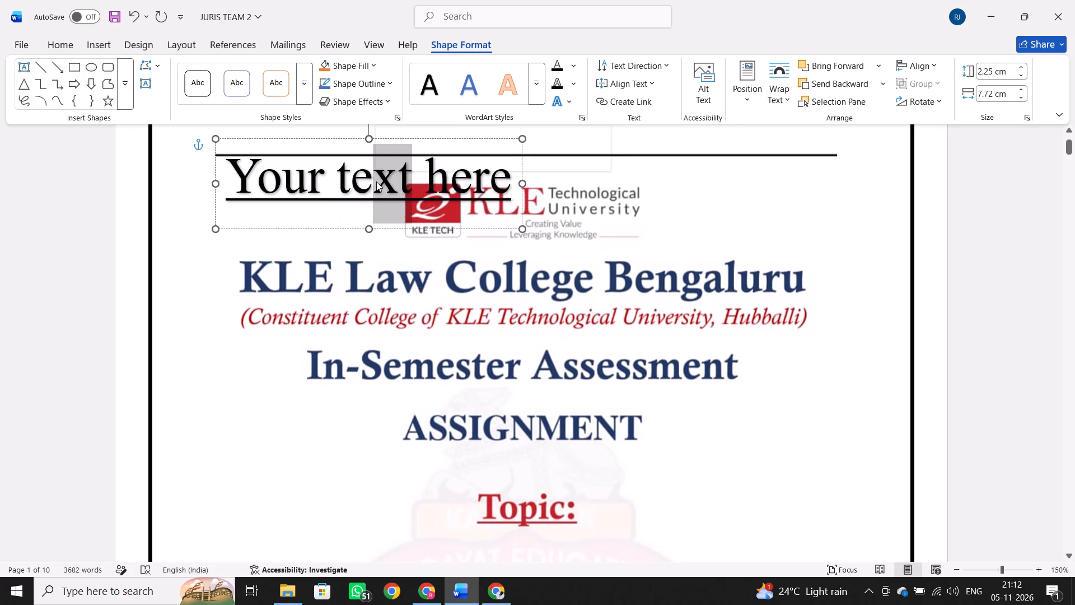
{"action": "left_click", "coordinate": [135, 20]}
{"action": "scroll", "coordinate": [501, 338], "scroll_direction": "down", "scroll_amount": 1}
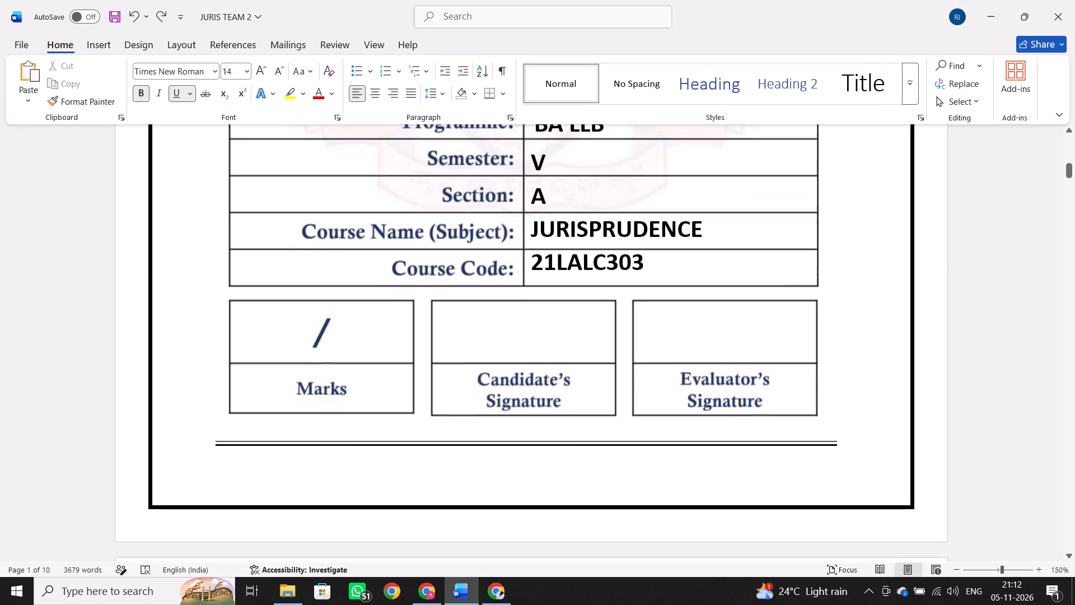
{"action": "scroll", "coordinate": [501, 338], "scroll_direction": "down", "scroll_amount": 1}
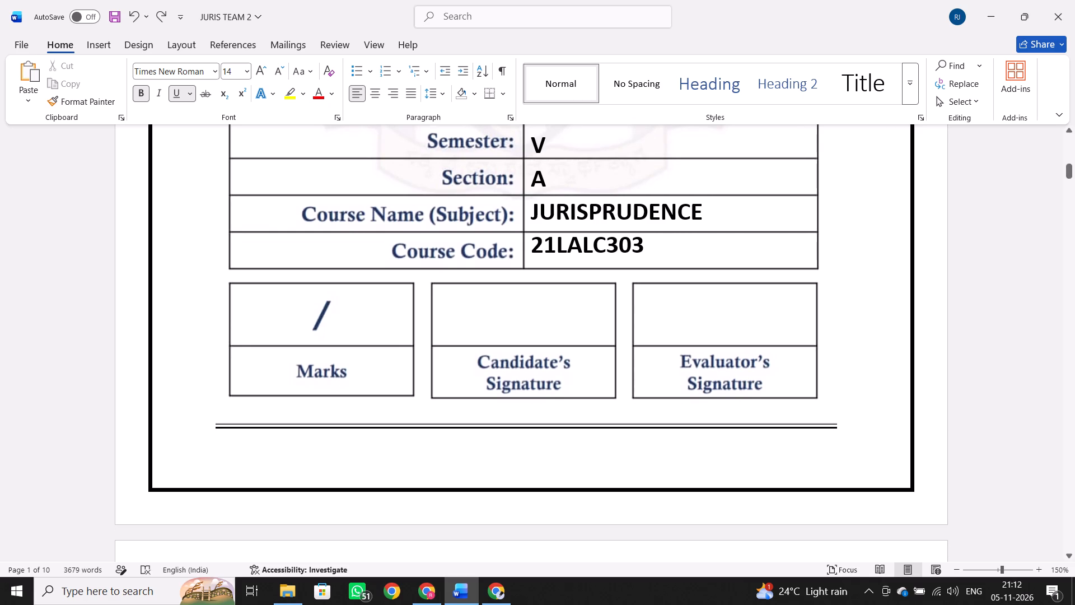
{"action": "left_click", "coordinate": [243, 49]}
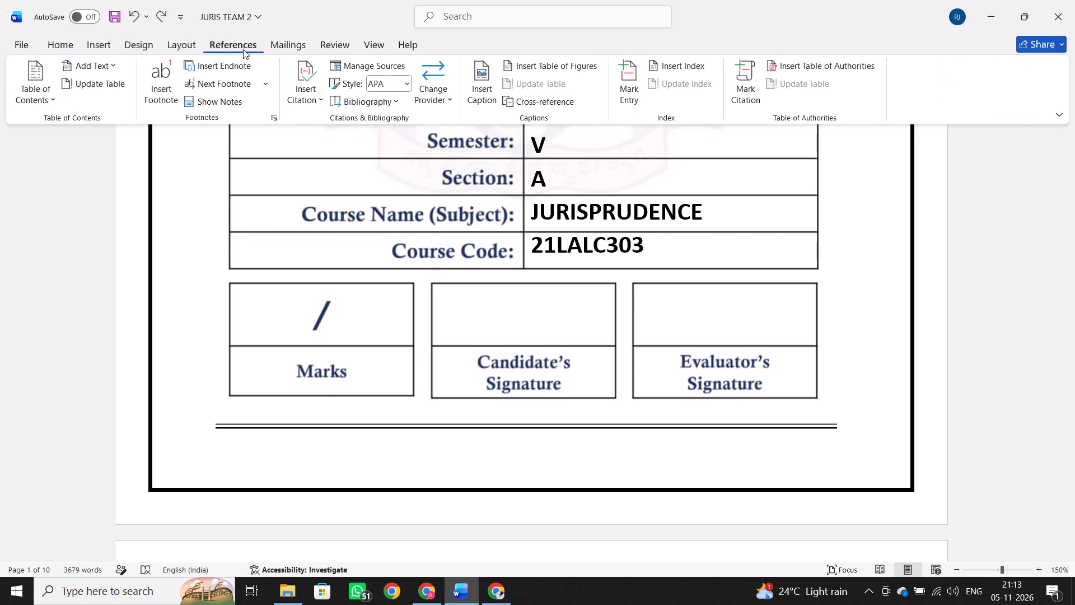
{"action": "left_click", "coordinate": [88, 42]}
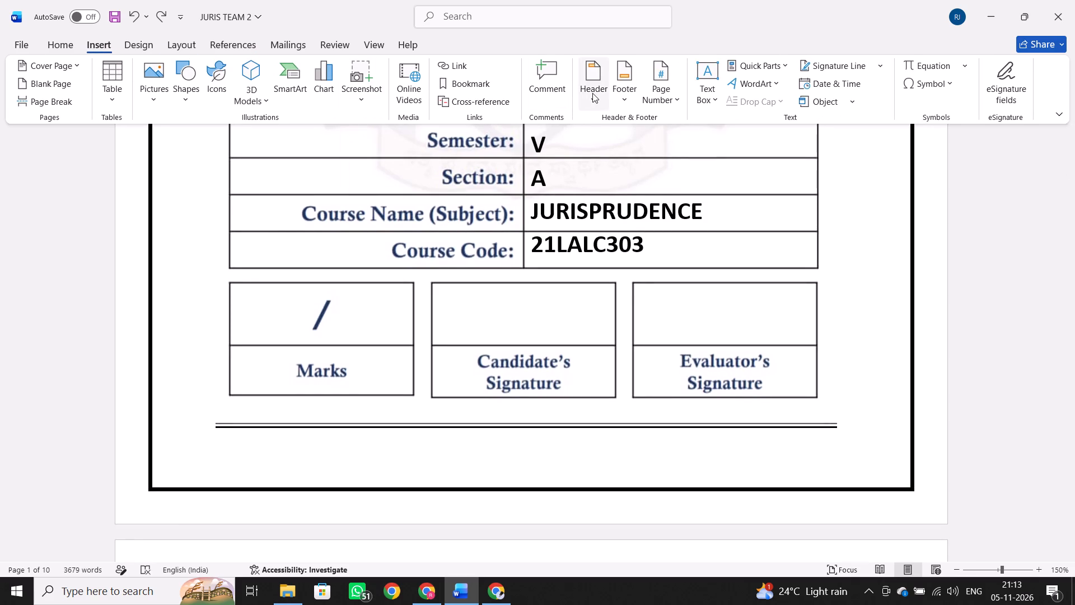
Save the JURIS TEAM 2 document with its completed cover page.
{"action": "scroll", "coordinate": [606, 246], "scroll_direction": "down", "scroll_amount": 3, "text": "ctrl"}
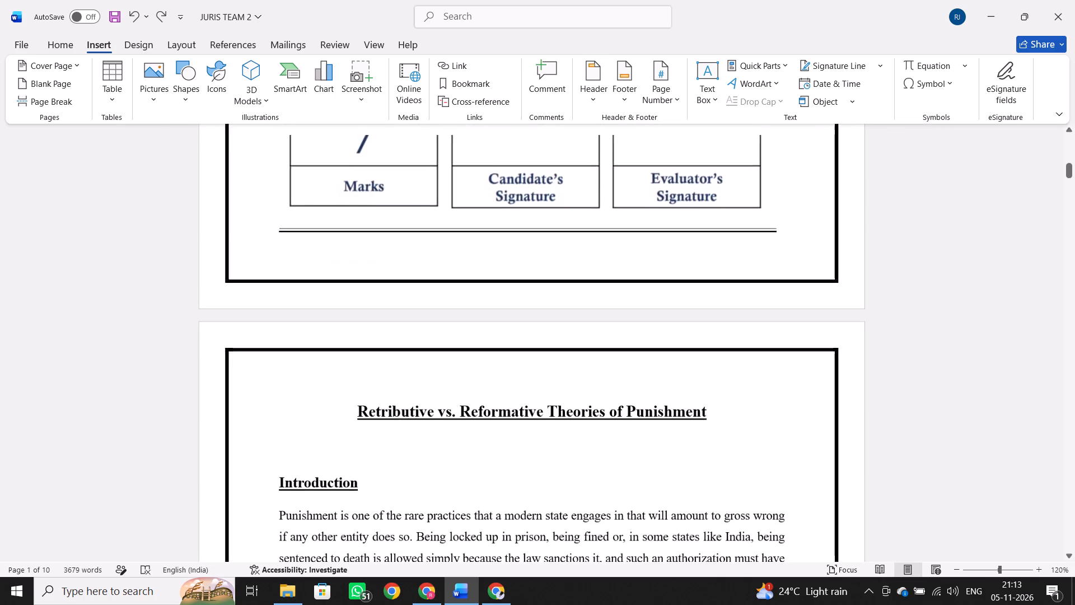
{"action": "scroll", "coordinate": [606, 246], "scroll_direction": "up", "scroll_amount": 9}
{"action": "scroll", "coordinate": [606, 246], "scroll_direction": "down", "scroll_amount": 2}
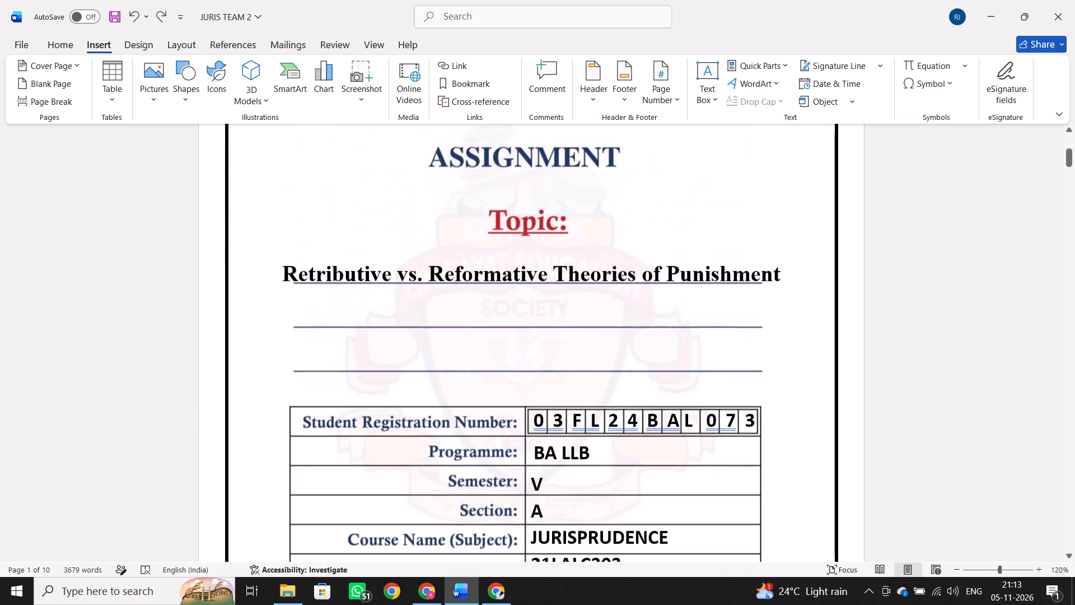
{"action": "left_click", "coordinate": [112, 18]}
Review the essay pages from the Introduction to the What is Punishment? section, and check the body text's line spacing options.
{"action": "scroll", "coordinate": [542, 322], "scroll_direction": "down", "scroll_amount": 5}
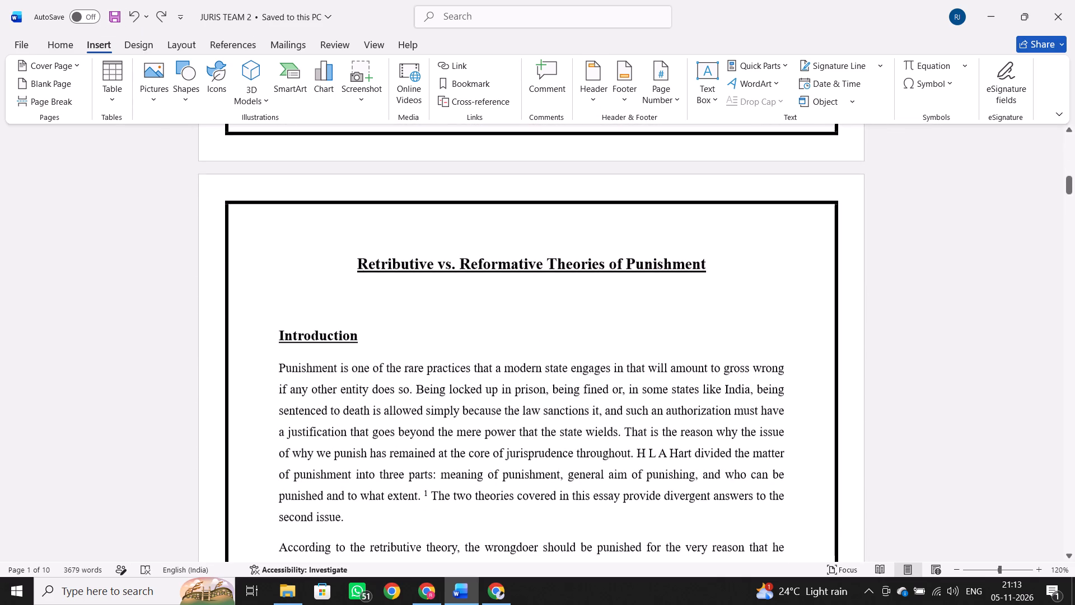
{"action": "scroll", "coordinate": [542, 322], "scroll_direction": "down", "scroll_amount": 5}
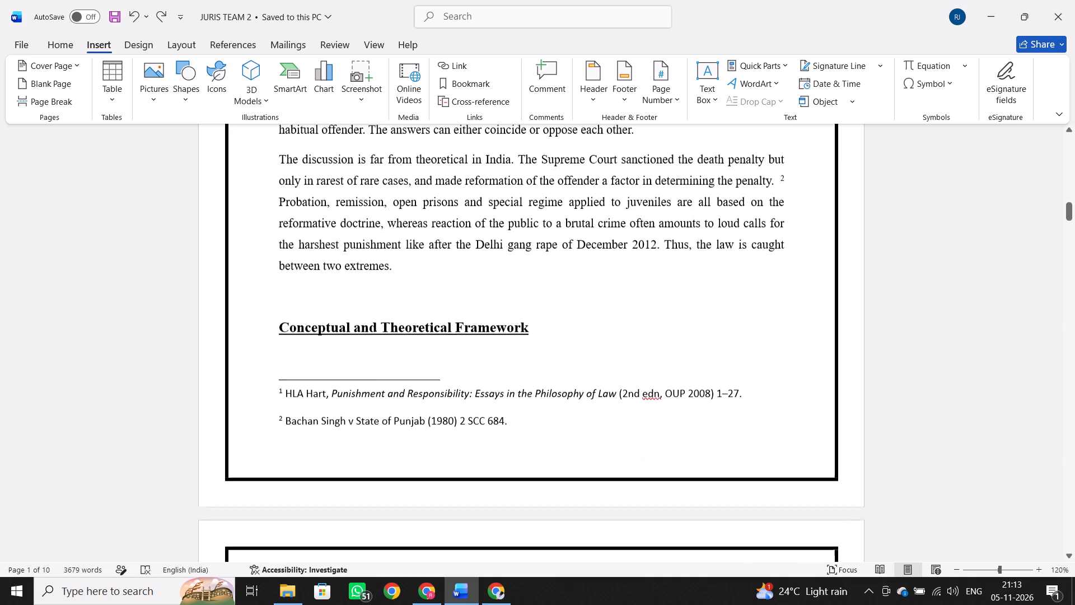
{"action": "scroll", "coordinate": [542, 322], "scroll_direction": "down", "scroll_amount": 2}
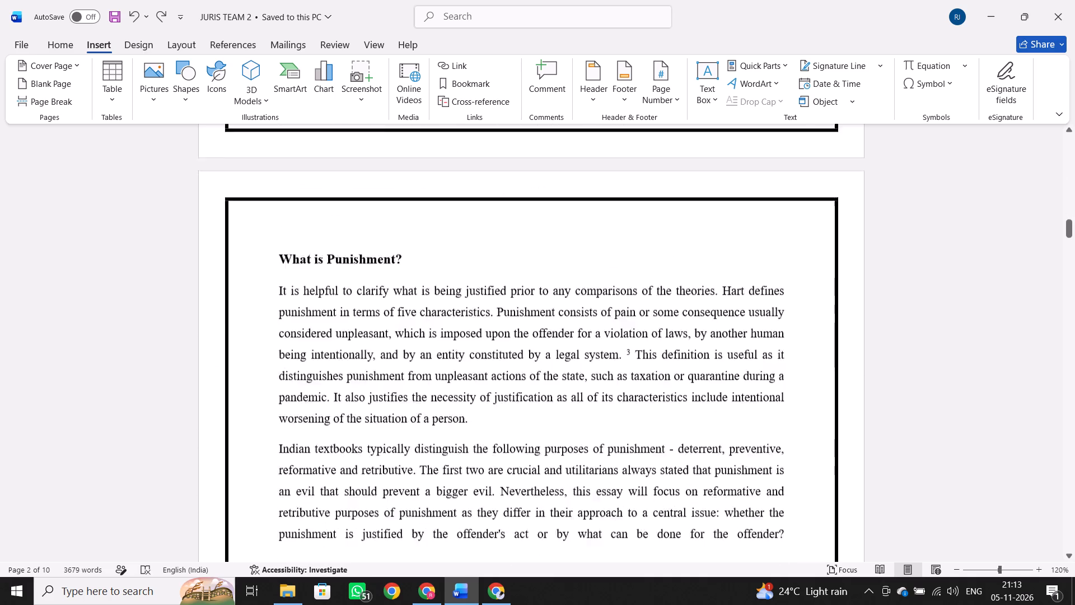
{"action": "scroll", "coordinate": [542, 322], "scroll_direction": "down", "scroll_amount": 1}
{"action": "left_click", "coordinate": [542, 322]}
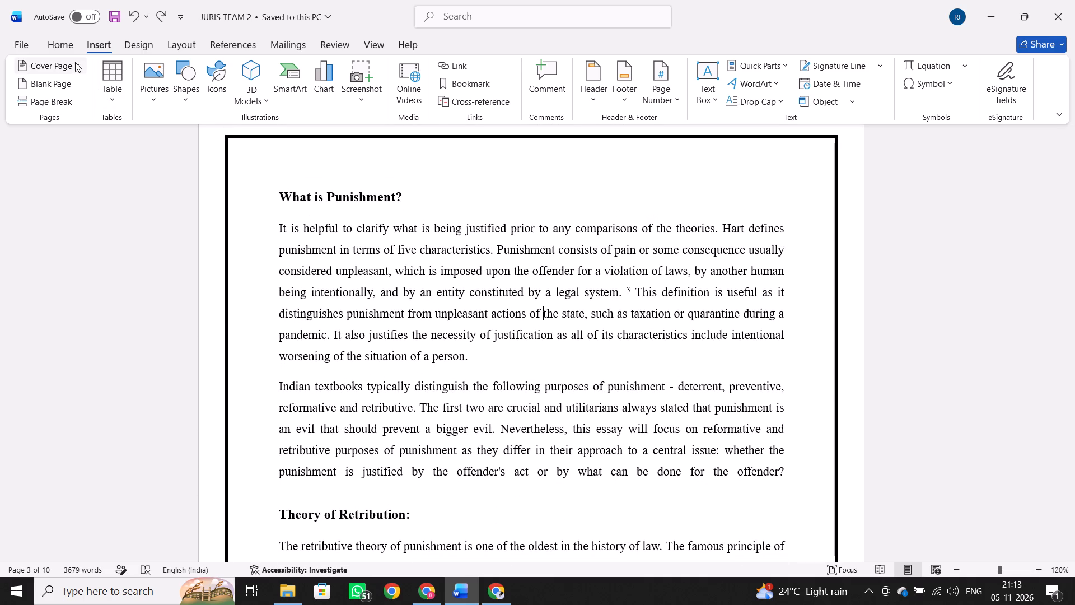
{"action": "left_click", "coordinate": [67, 52]}
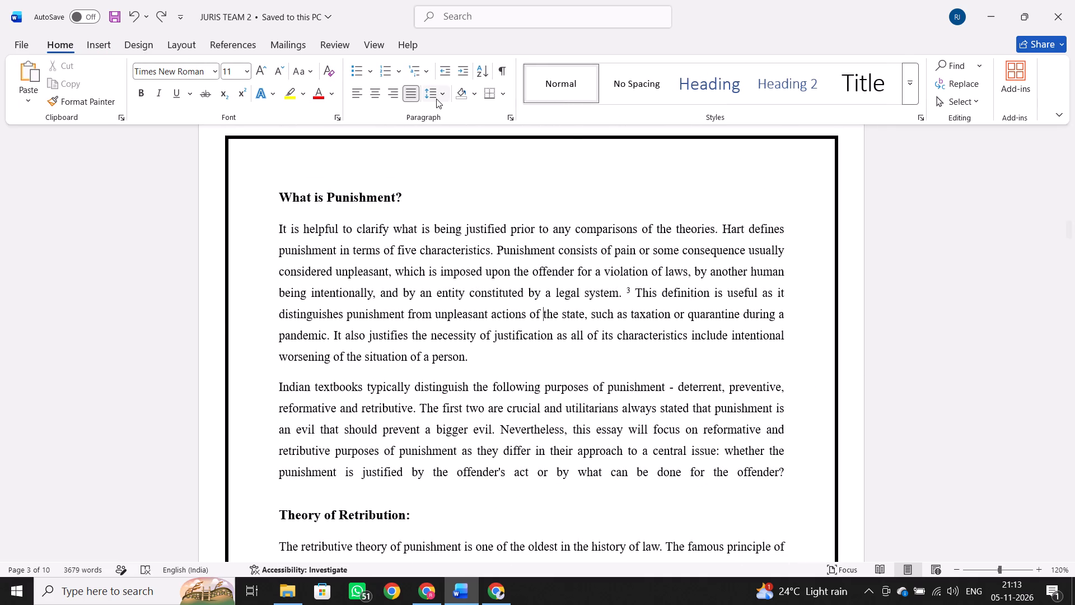
{"action": "left_click", "coordinate": [436, 99]}
{"action": "left_click", "coordinate": [361, 270]}
{"action": "left_click", "coordinate": [105, 11]}
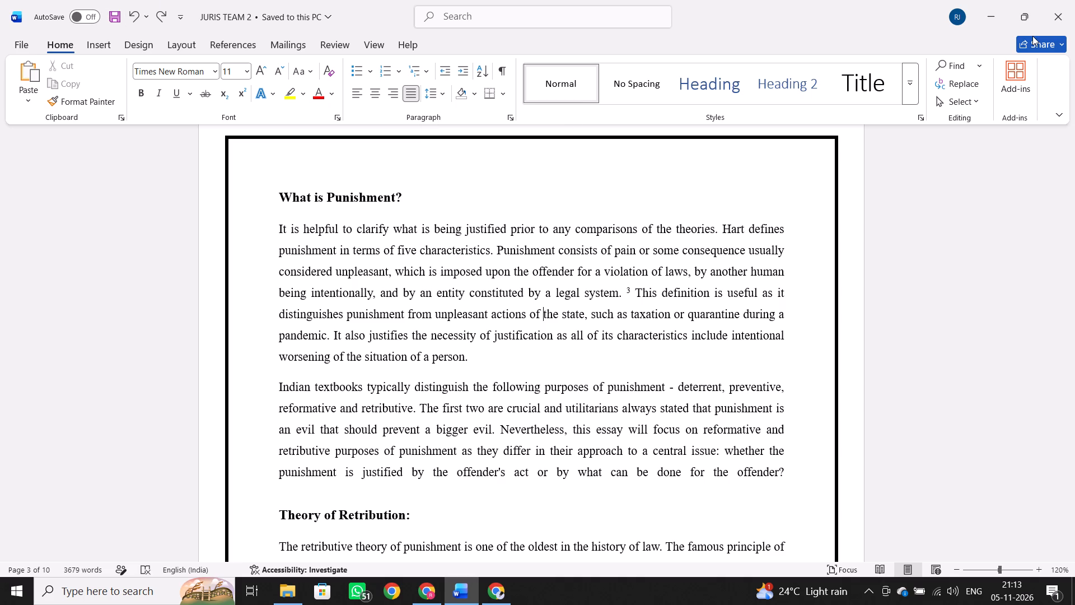
{"action": "left_click", "coordinate": [988, 4]}
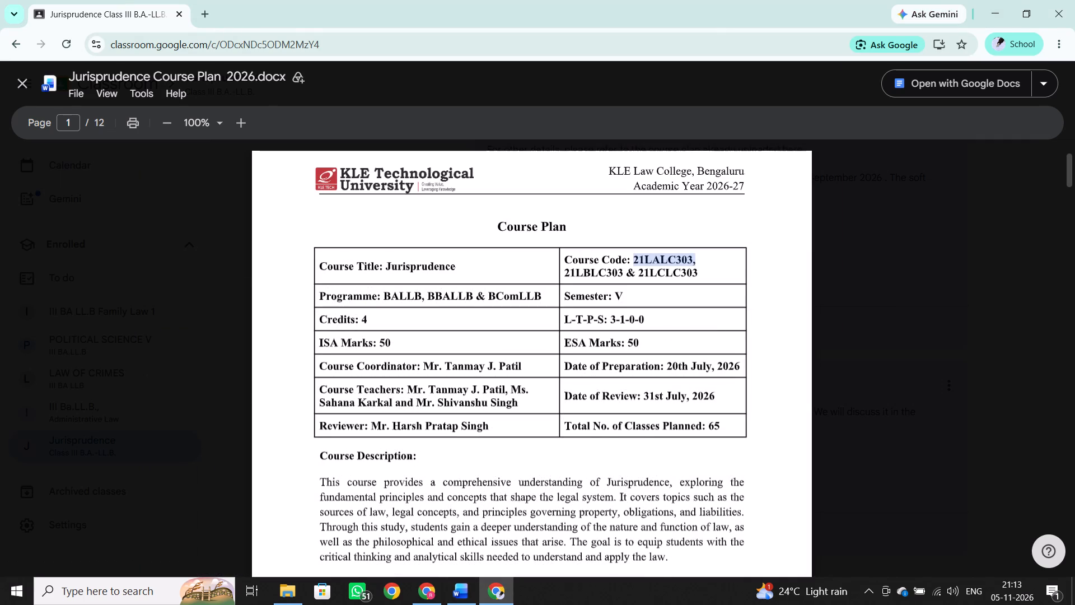
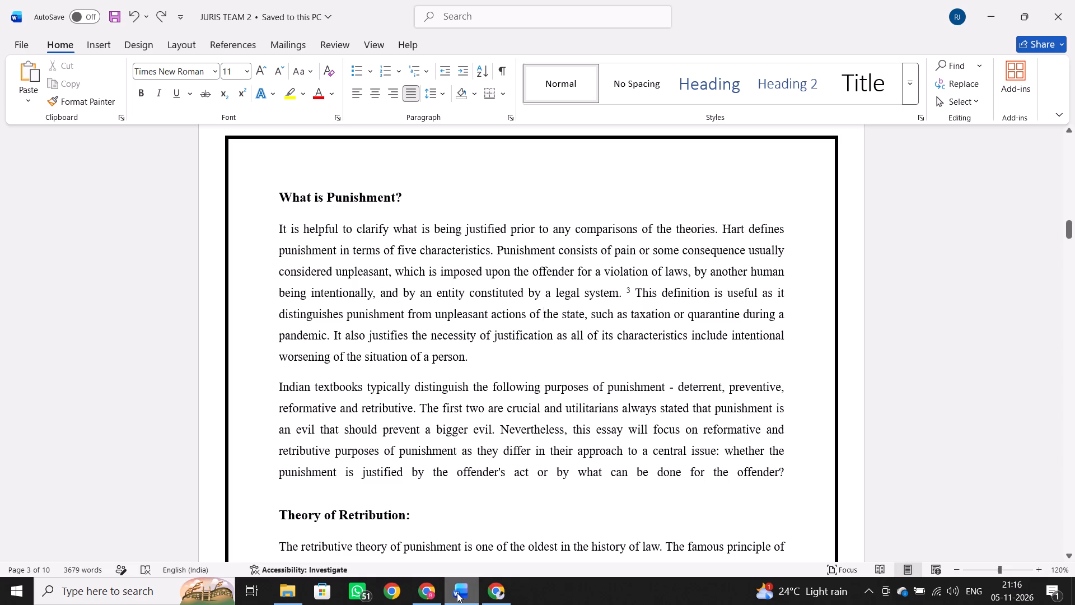
{"action": "scroll", "coordinate": [441, 445], "scroll_direction": "down", "scroll_amount": 1}
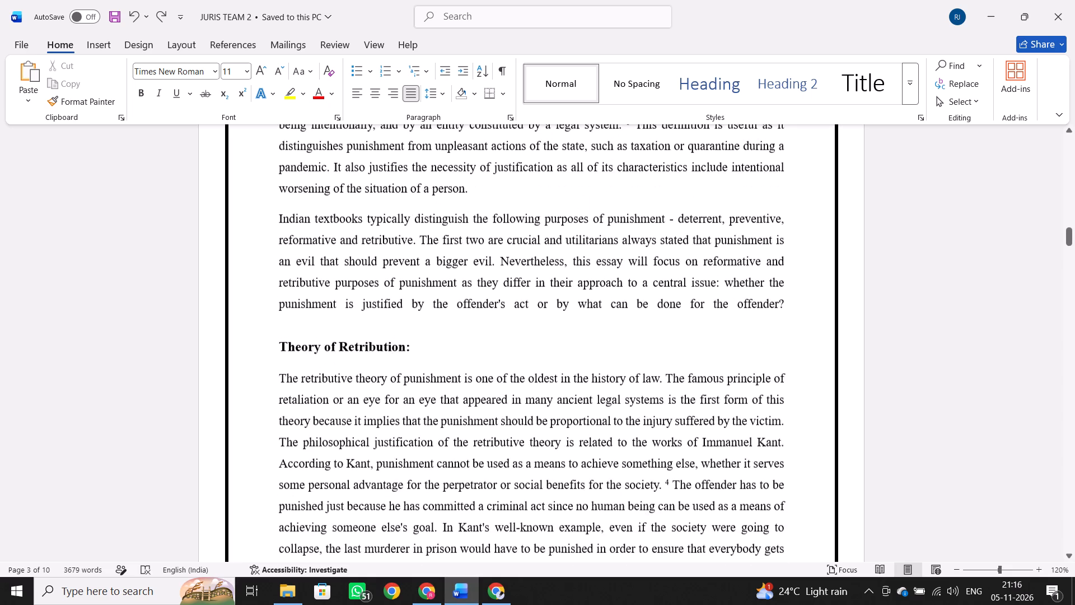
{"action": "scroll", "coordinate": [441, 445], "scroll_direction": "down", "scroll_amount": 1}
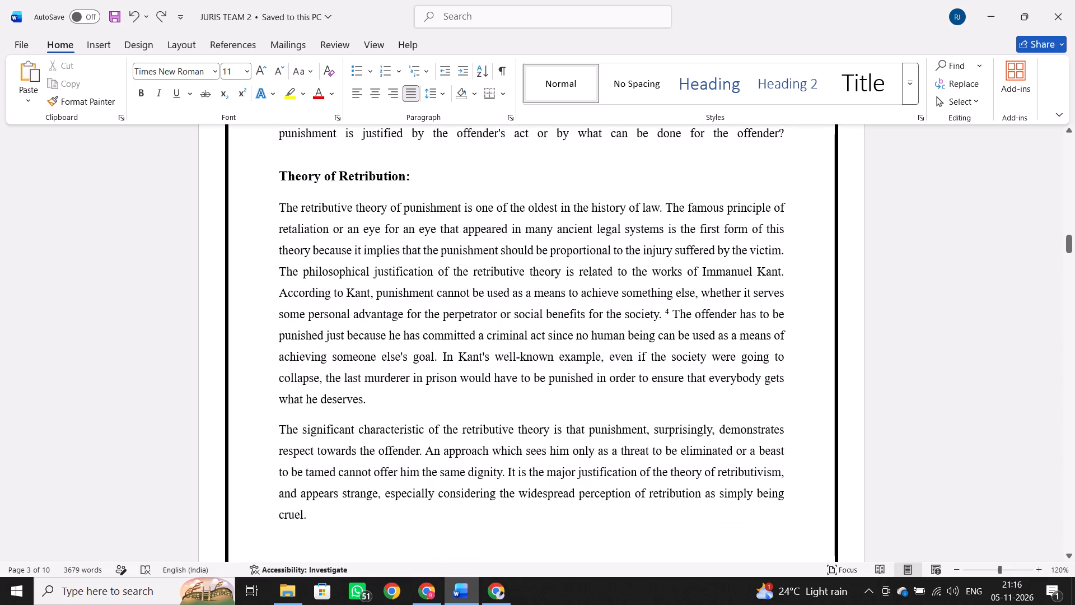
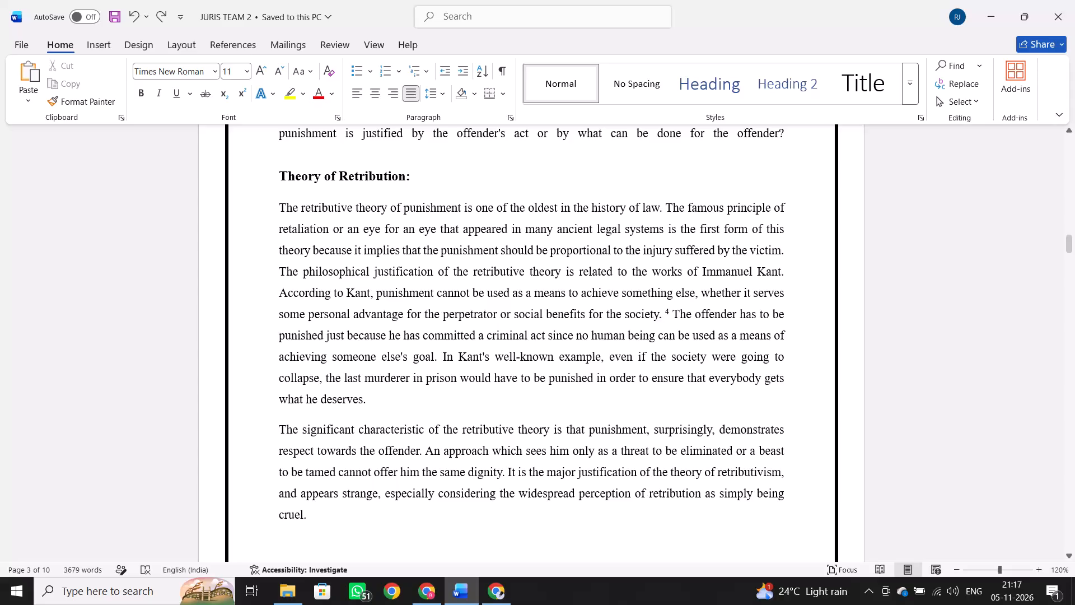
Review the rest of the JURIS TEAM 2 essay, from Theory of Retribution through its footnotes to the bibliography.
{"action": "scroll", "coordinate": [479, 317], "scroll_direction": "down", "scroll_amount": 2}
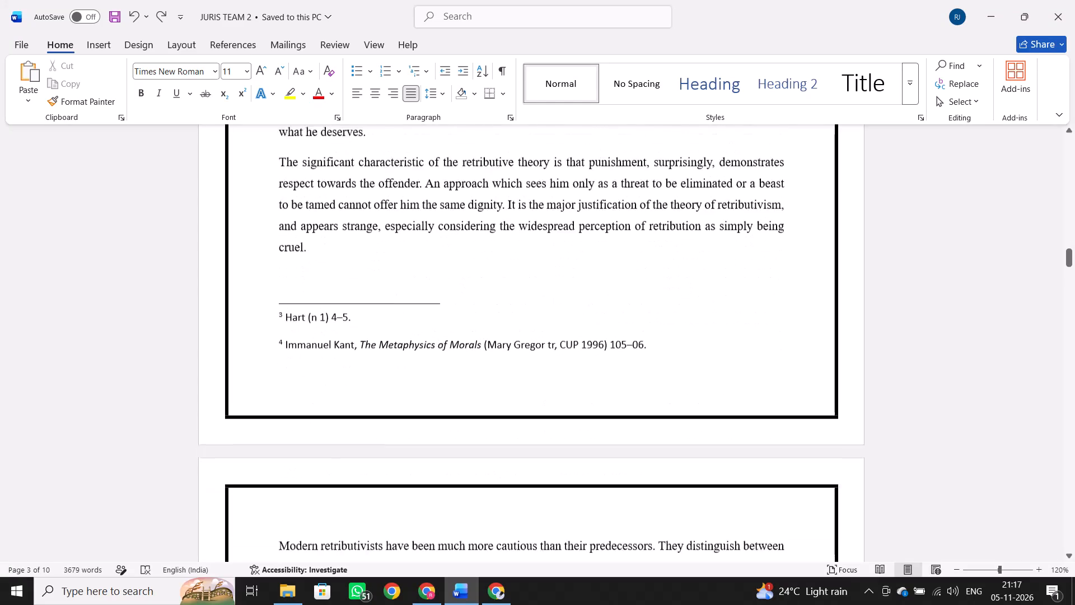
{"action": "scroll", "coordinate": [479, 317], "scroll_direction": "down", "scroll_amount": 1}
{"action": "right_click", "coordinate": [479, 317]}
{"action": "scroll", "coordinate": [479, 317], "scroll_direction": "down", "scroll_amount": 1}
{"action": "left_click", "coordinate": [427, 380]}
{"action": "scroll", "coordinate": [427, 380], "scroll_direction": "down", "scroll_amount": 2}
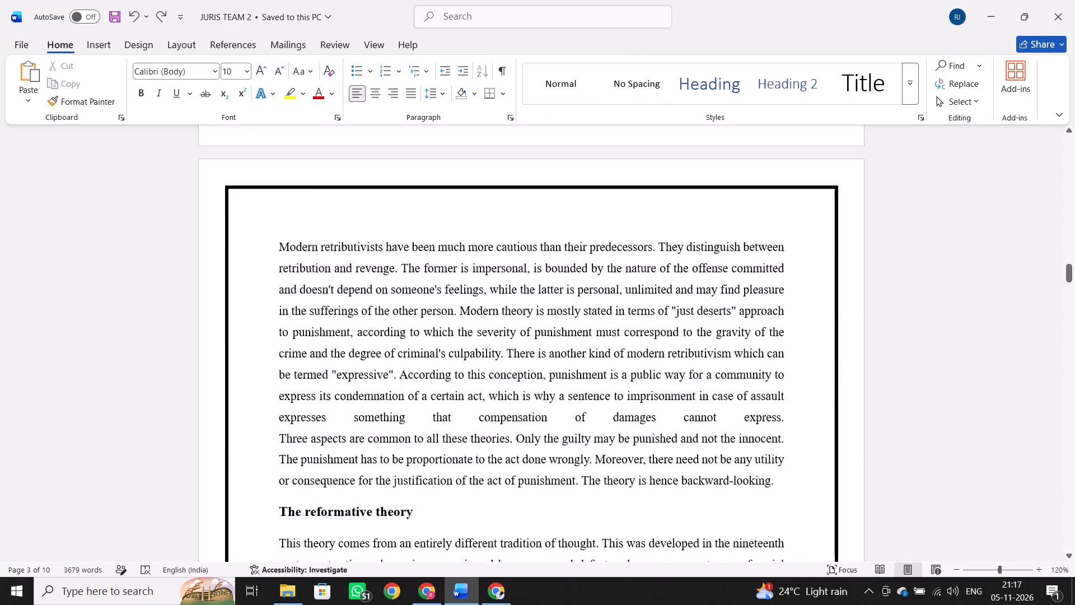
{"action": "scroll", "coordinate": [427, 380], "scroll_direction": "down", "scroll_amount": 10}
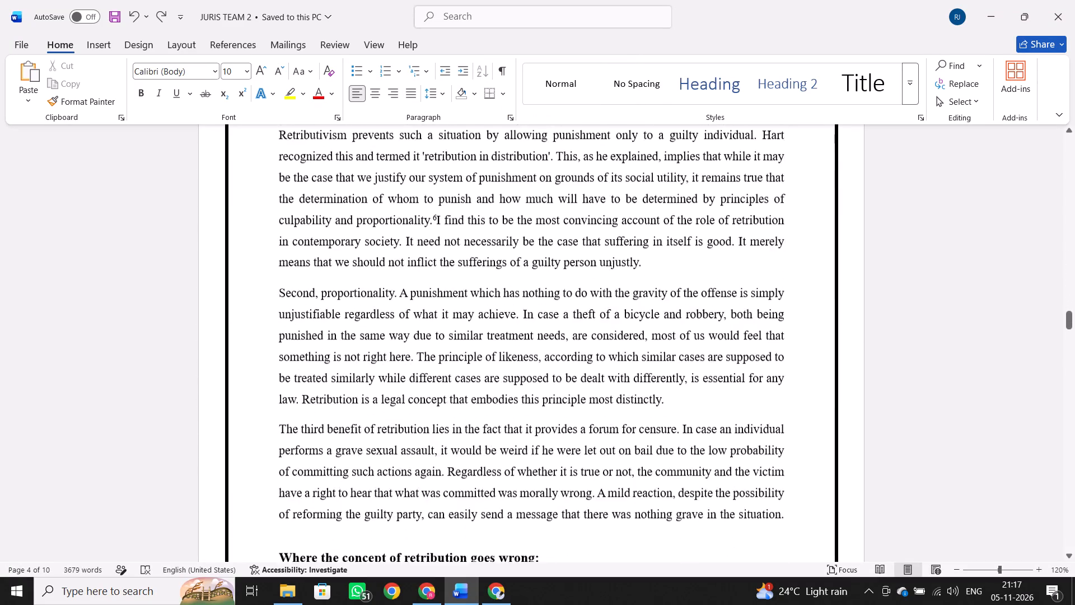
{"action": "scroll", "coordinate": [427, 380], "scroll_direction": "down", "scroll_amount": 5}
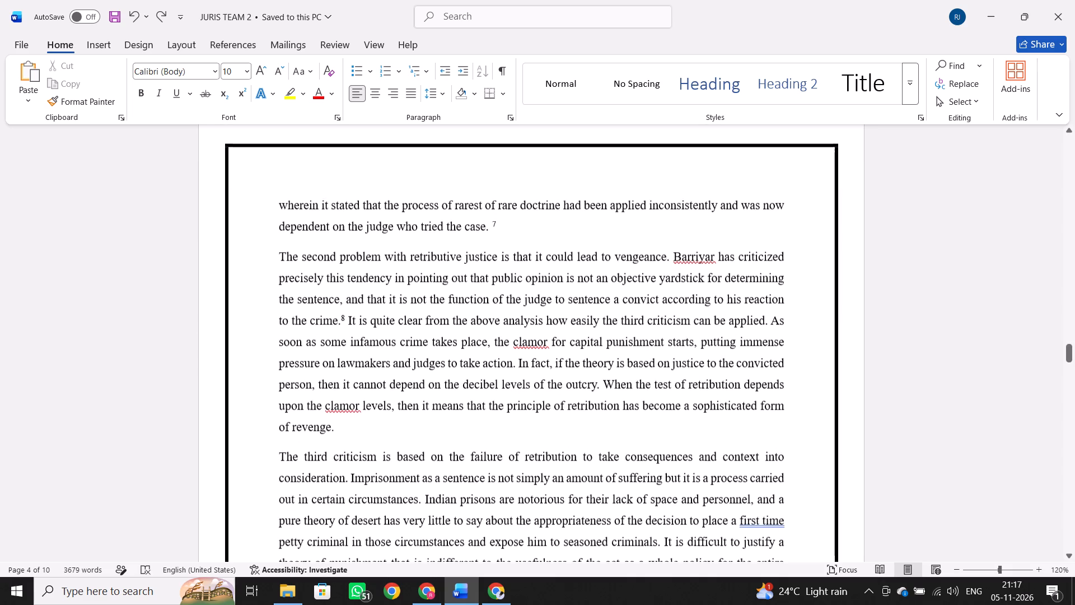
{"action": "scroll", "coordinate": [427, 380], "scroll_direction": "down", "scroll_amount": 3}
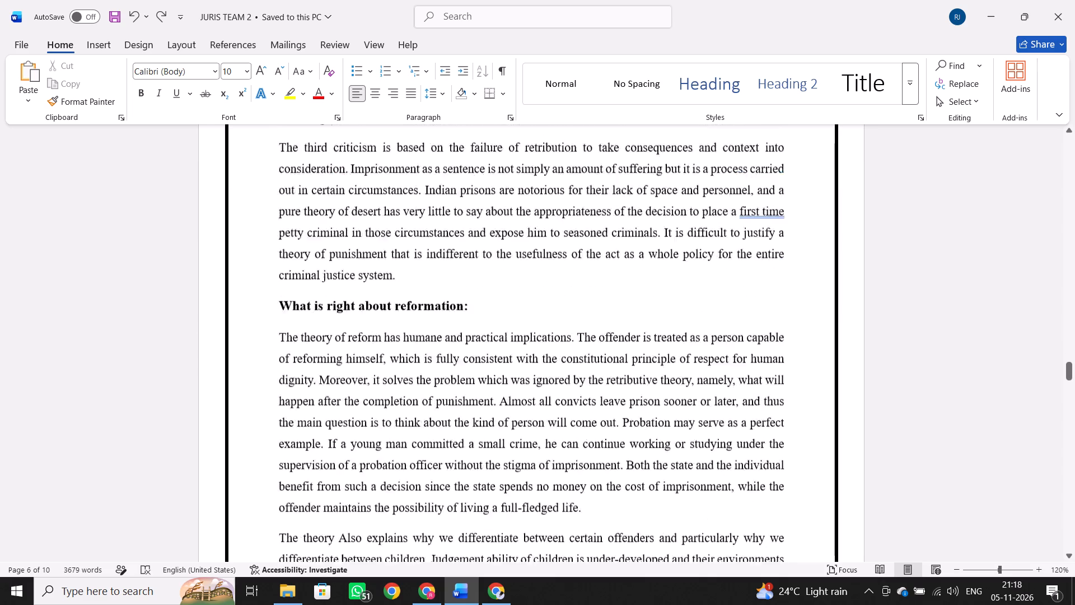
{"action": "scroll", "coordinate": [427, 380], "scroll_direction": "down", "scroll_amount": 8}
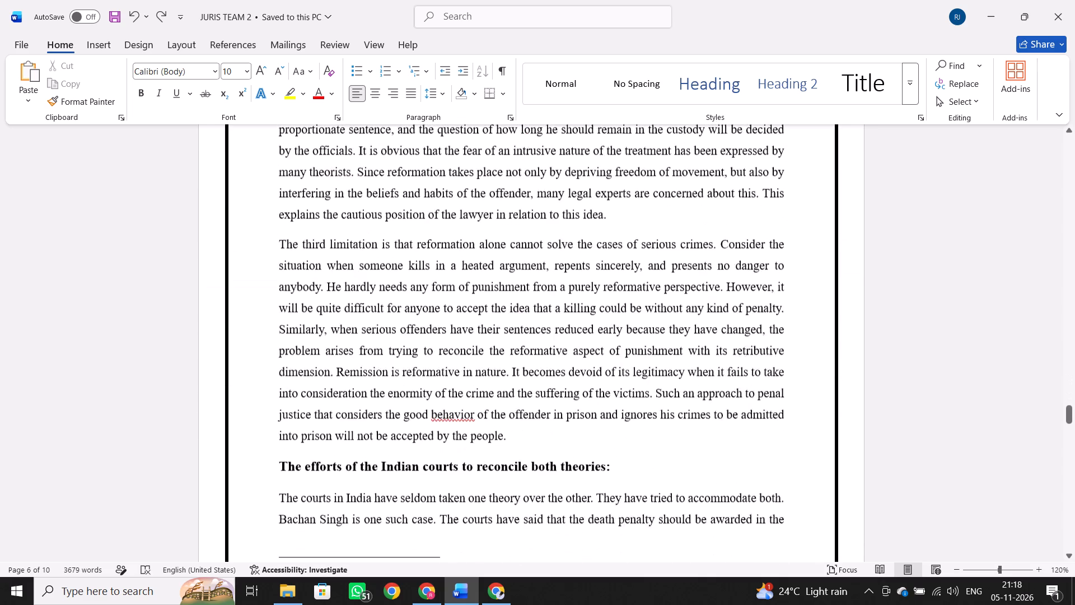
{"action": "scroll", "coordinate": [427, 380], "scroll_direction": "down", "scroll_amount": 8}
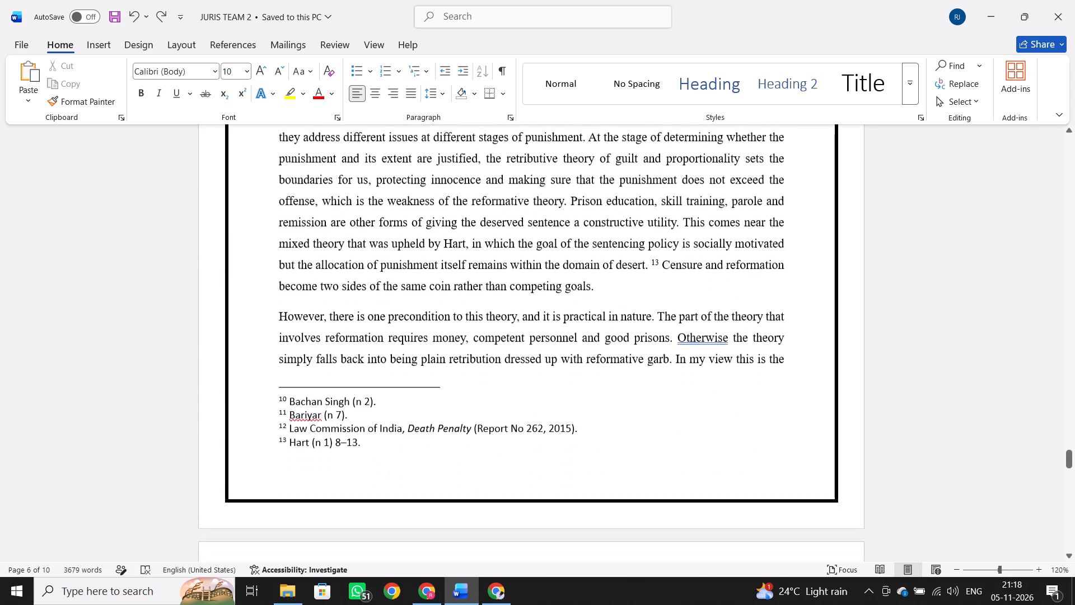
{"action": "scroll", "coordinate": [427, 380], "scroll_direction": "down", "scroll_amount": 6}
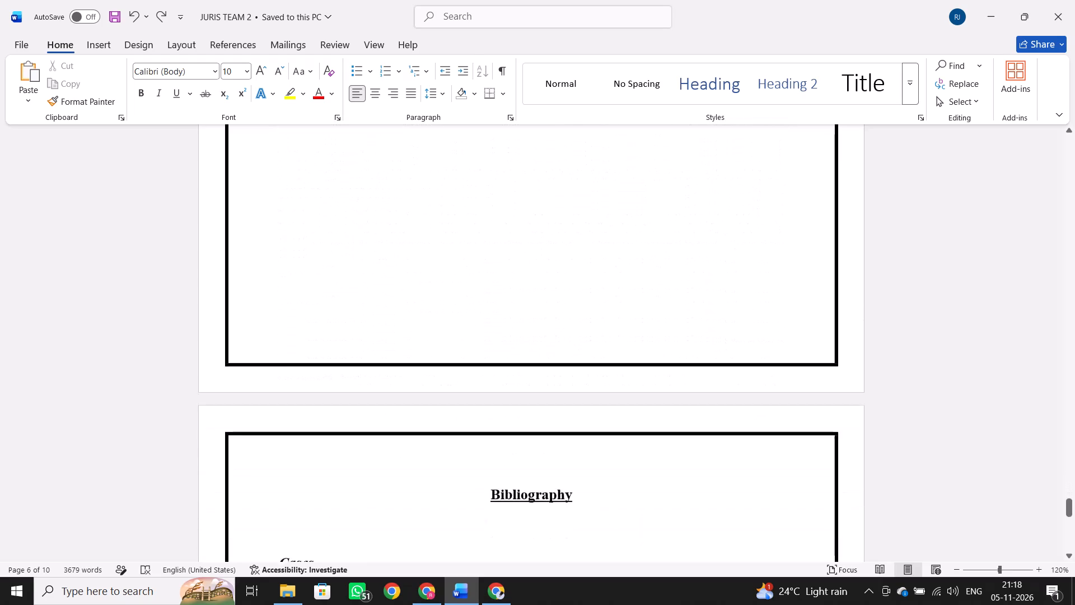
{"action": "scroll", "coordinate": [427, 380], "scroll_direction": "down", "scroll_amount": 5}
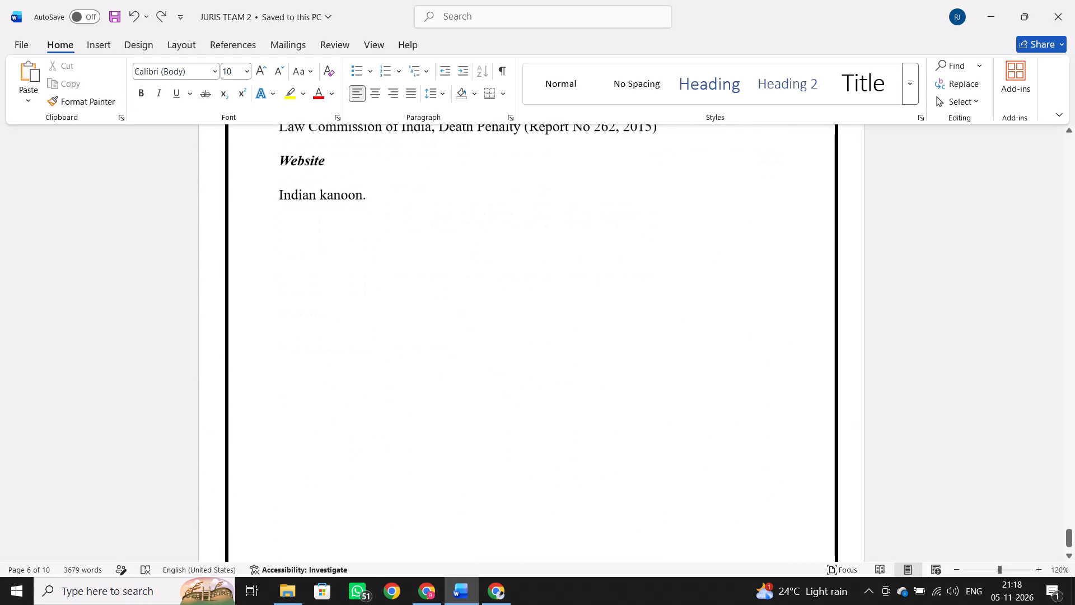
{"action": "scroll", "coordinate": [427, 380], "scroll_direction": "up", "scroll_amount": 1}
Switch to Chrome and open a new browser window under the profile that has Claude bookmarked.
{"action": "left_click", "coordinate": [497, 595]}
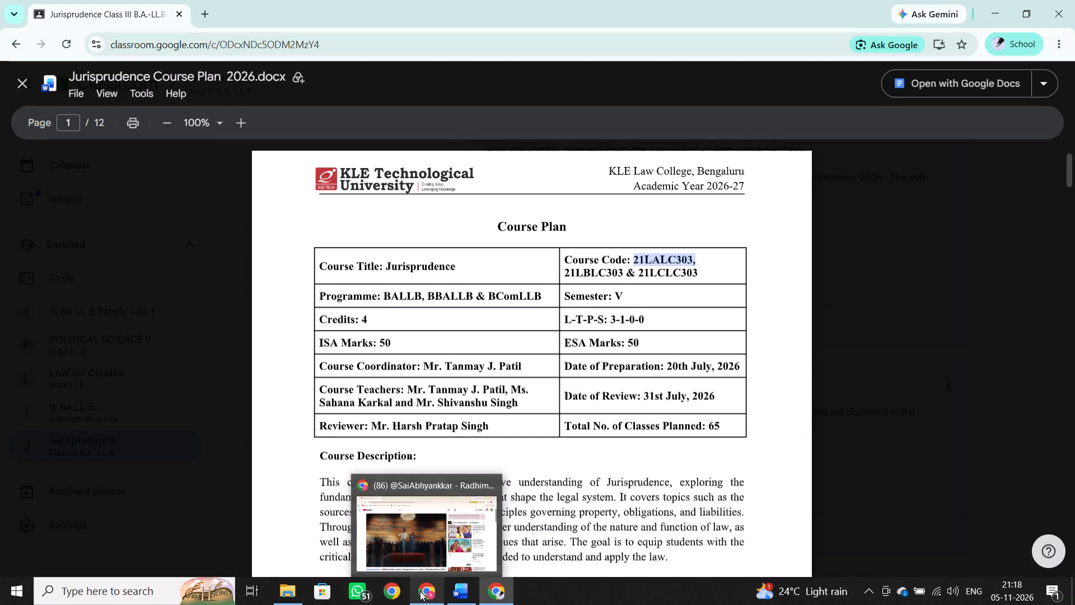
{"action": "double_click", "coordinate": [387, 596]}
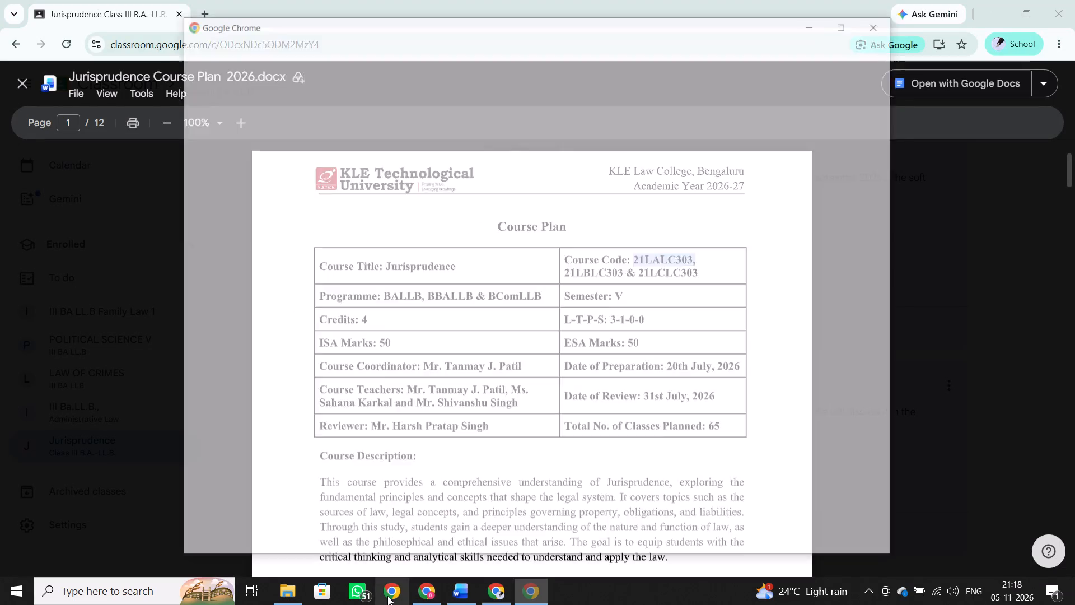
{"action": "left_click", "coordinate": [626, 378]}
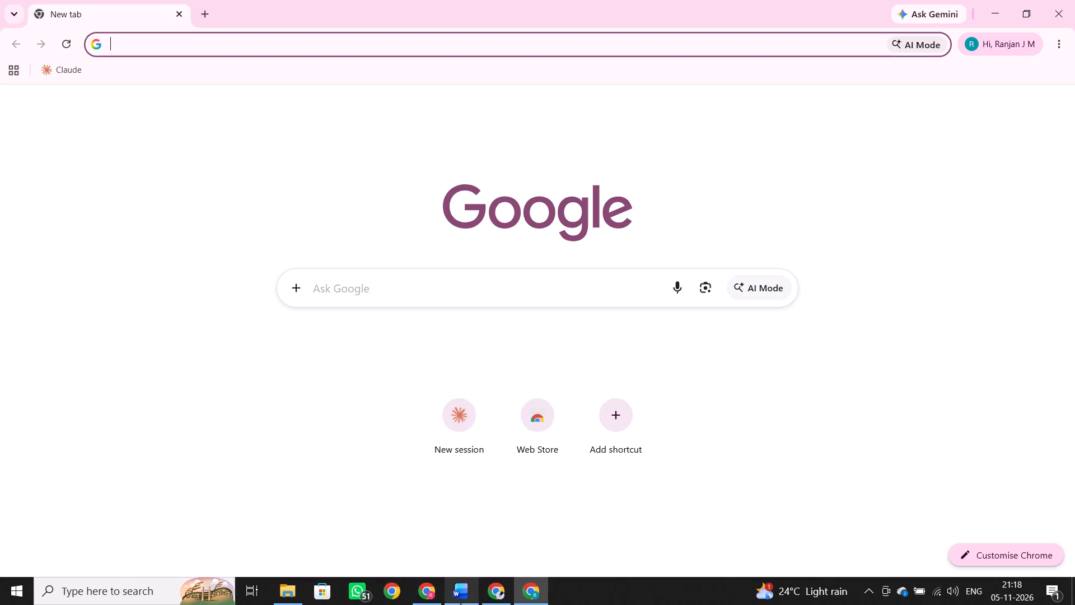
Switch to the YouTube window and skip back to an earlier point in the Radhimaa music video.
{"action": "left_click", "coordinate": [428, 589]}
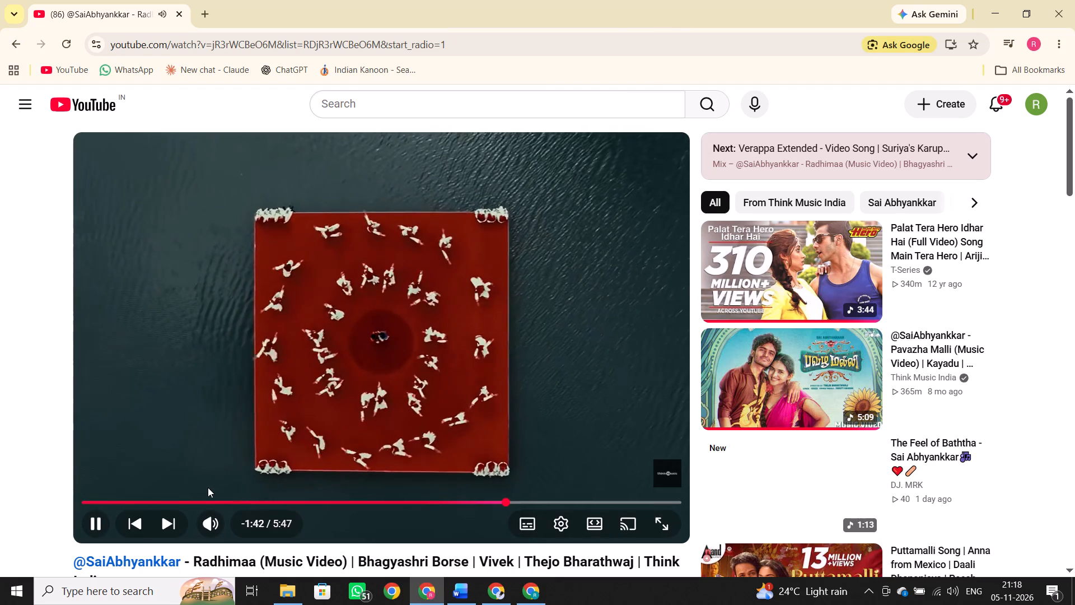
{"action": "left_click", "coordinate": [190, 498]}
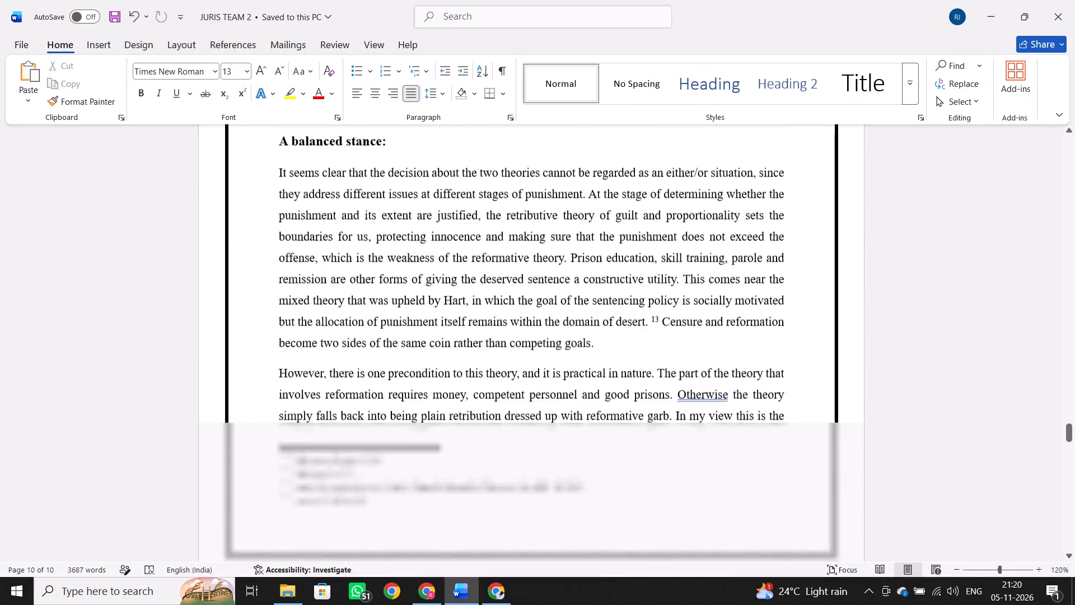
{"action": "scroll", "coordinate": [420, 286], "scroll_direction": "up", "scroll_amount": 20}
{"action": "scroll", "coordinate": [420, 286], "scroll_direction": "up", "scroll_amount": 20}
{"action": "scroll", "coordinate": [420, 286], "scroll_direction": "up", "scroll_amount": 6}
{"action": "scroll", "coordinate": [420, 286], "scroll_direction": "down", "scroll_amount": 1}
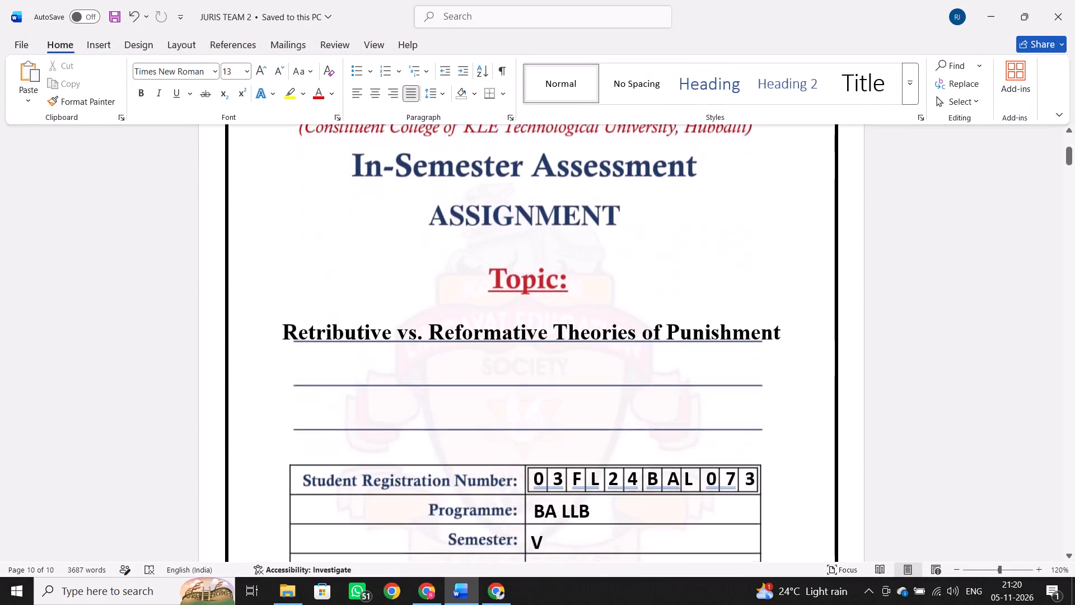
{"action": "scroll", "coordinate": [420, 286], "scroll_direction": "down", "scroll_amount": 2}
{"action": "left_click", "coordinate": [115, 17]}
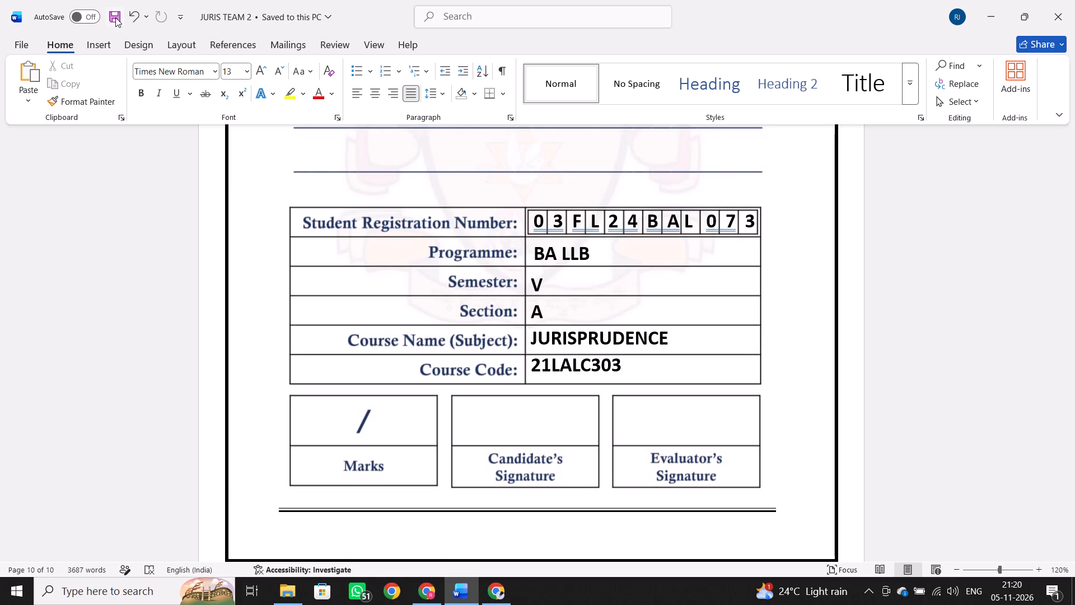
{"action": "left_click", "coordinate": [1074, 0]}
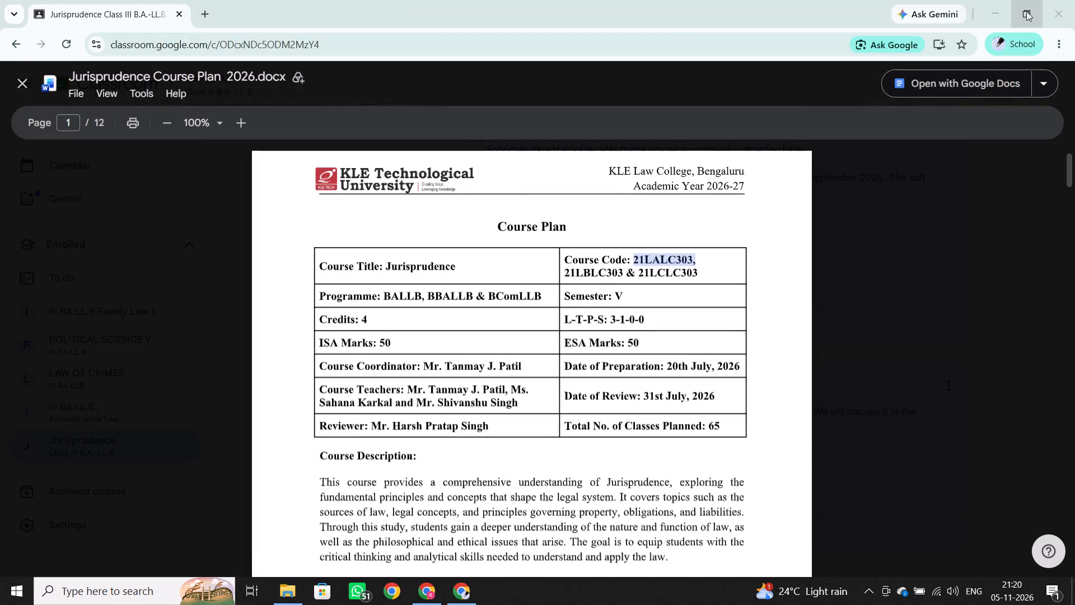
Minimise the Jurisprudence course plan and YouTube browser windows to get to the Downloads folder.
{"action": "left_click", "coordinate": [1004, 9]}
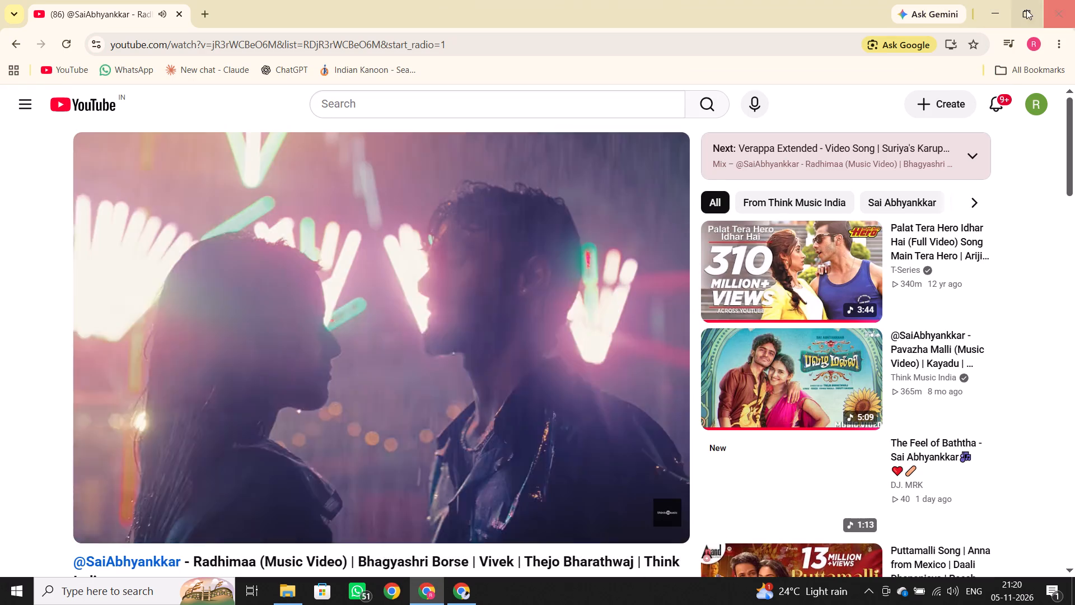
{"action": "left_click", "coordinate": [1000, 9]}
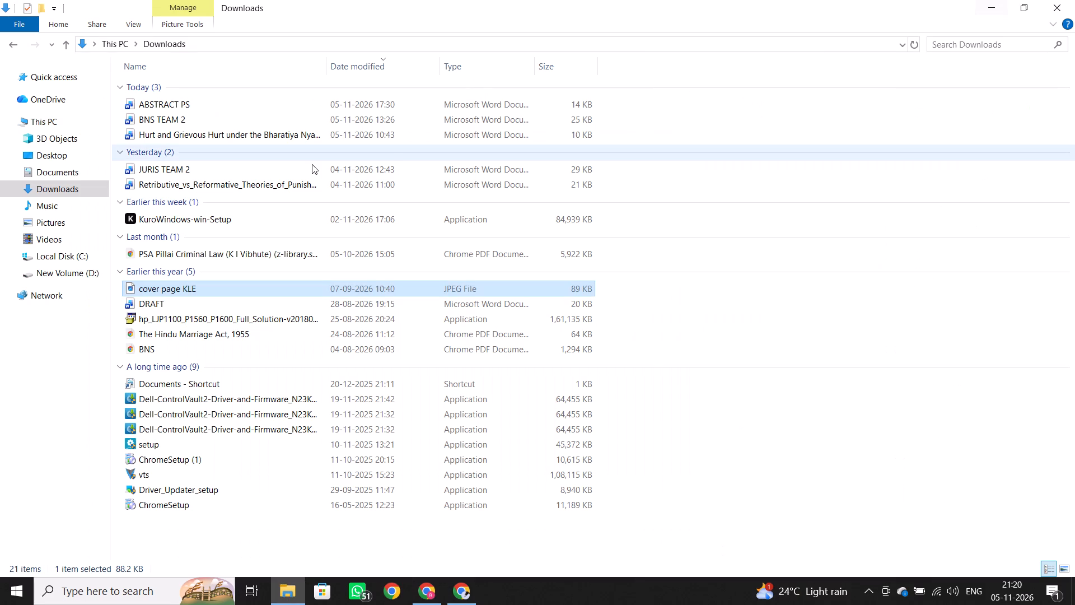
Delete the Retributive_vs_Reformative_Theories_of_Punishment Word document from the Downloads folder.
{"action": "left_click", "coordinate": [258, 180]}
{"action": "key", "text": "Delete"}
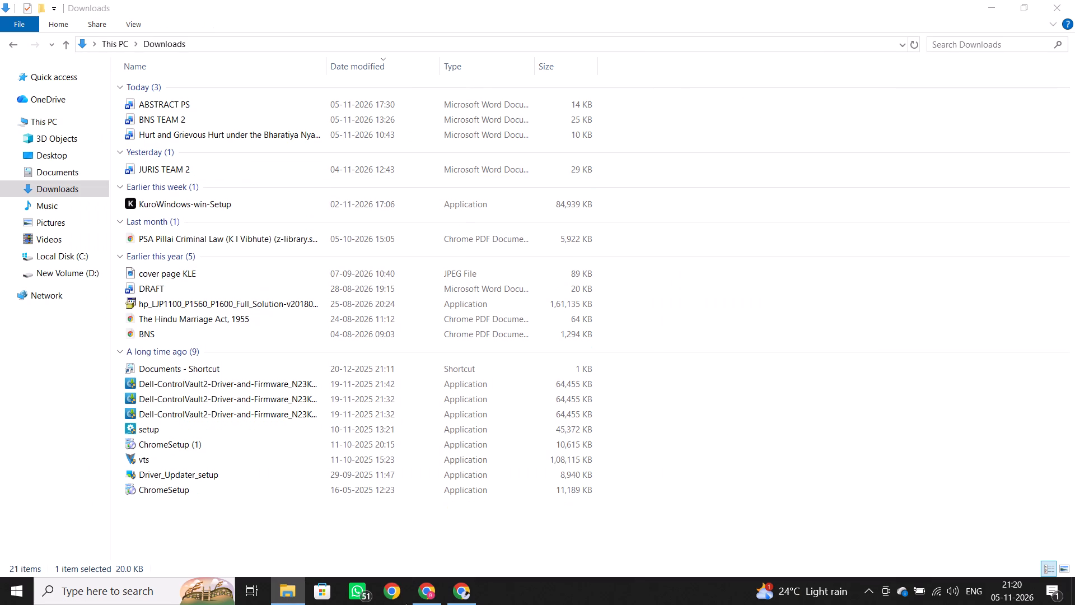
Switch to the School profile's Chrome window showing the Jurisprudence course plan and open a new tab there.
{"action": "left_click", "coordinate": [417, 593]}
{"action": "left_click", "coordinate": [447, 597]}
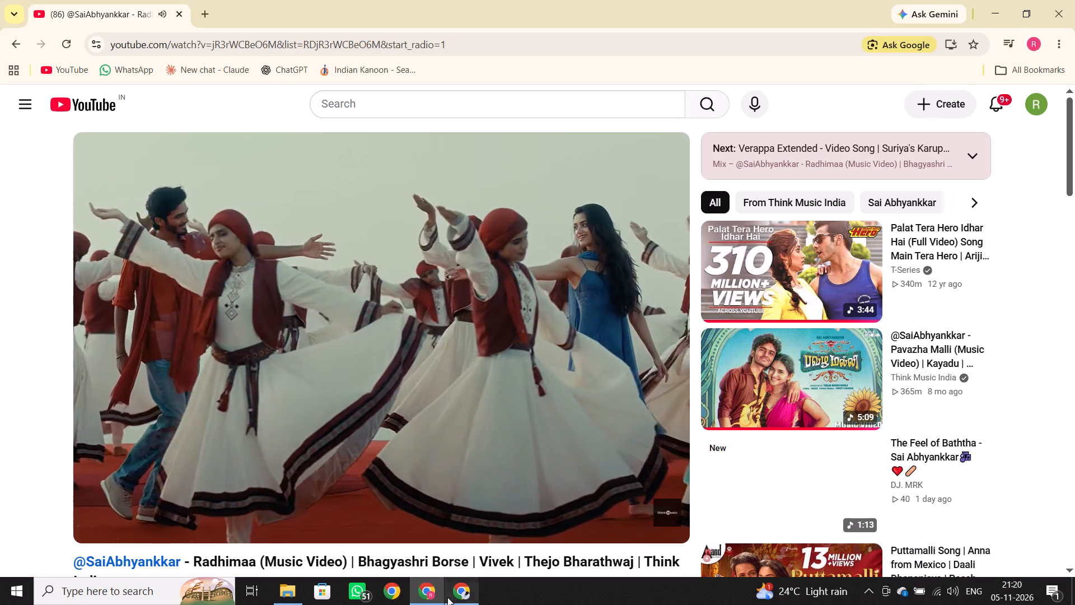
{"action": "left_click", "coordinate": [203, 10]}
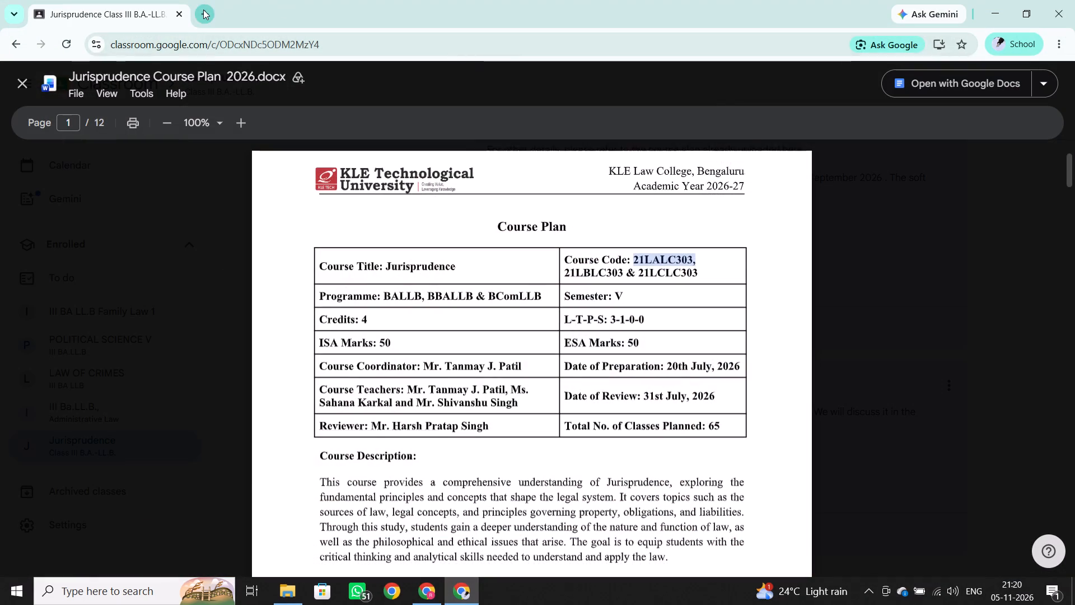
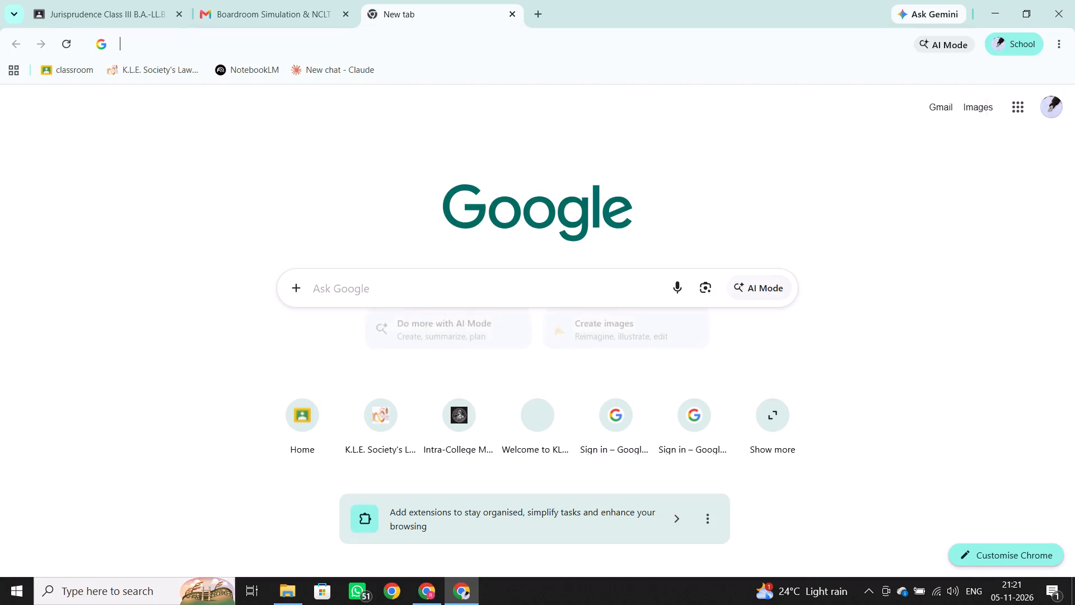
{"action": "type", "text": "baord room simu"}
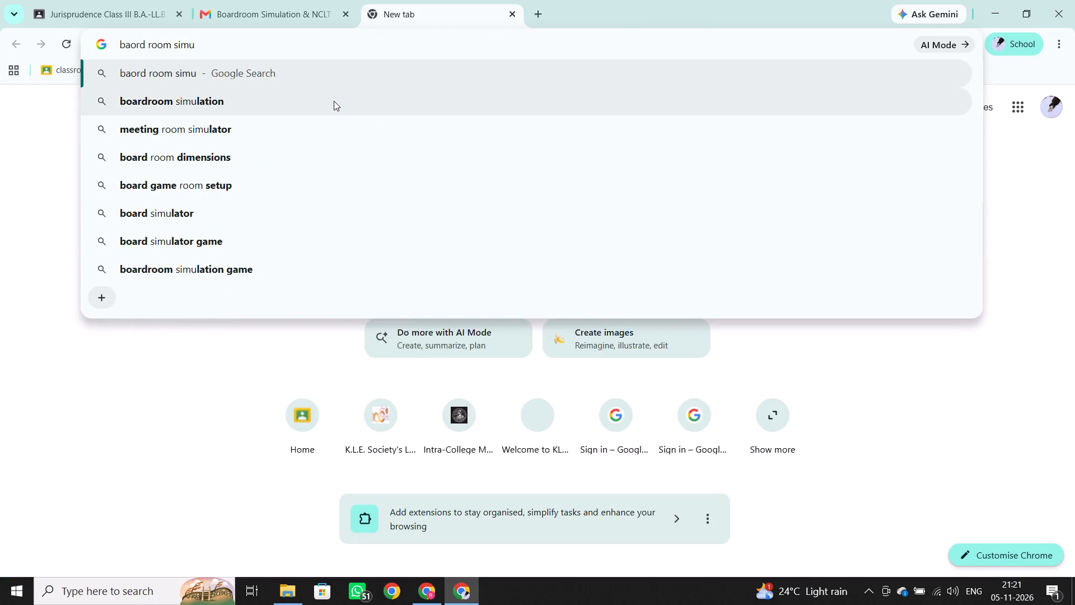
{"action": "left_click", "coordinate": [333, 98]}
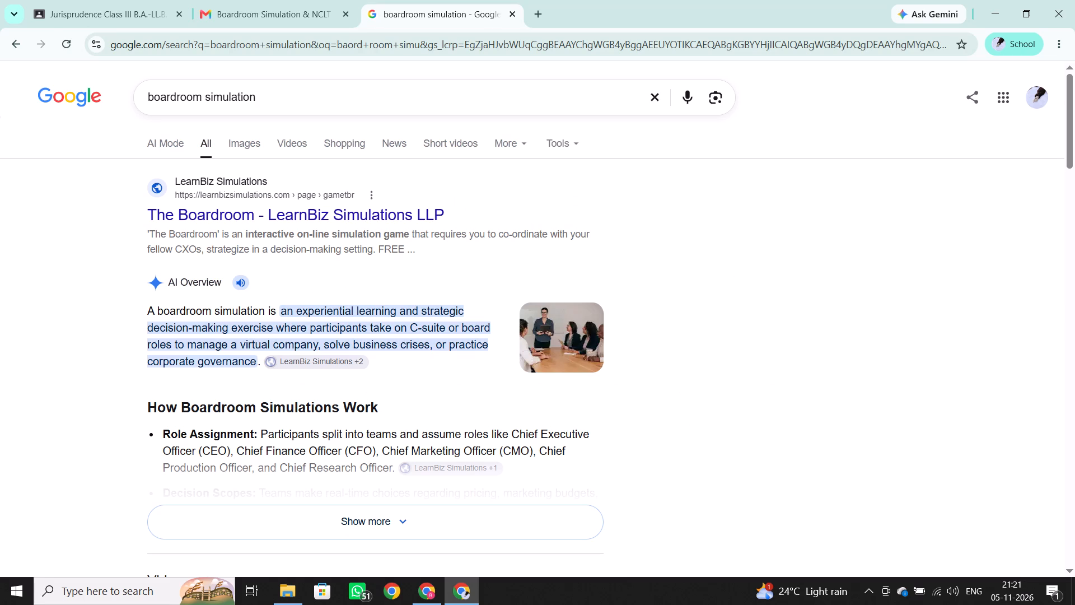
{"action": "left_click", "coordinate": [508, 8]}
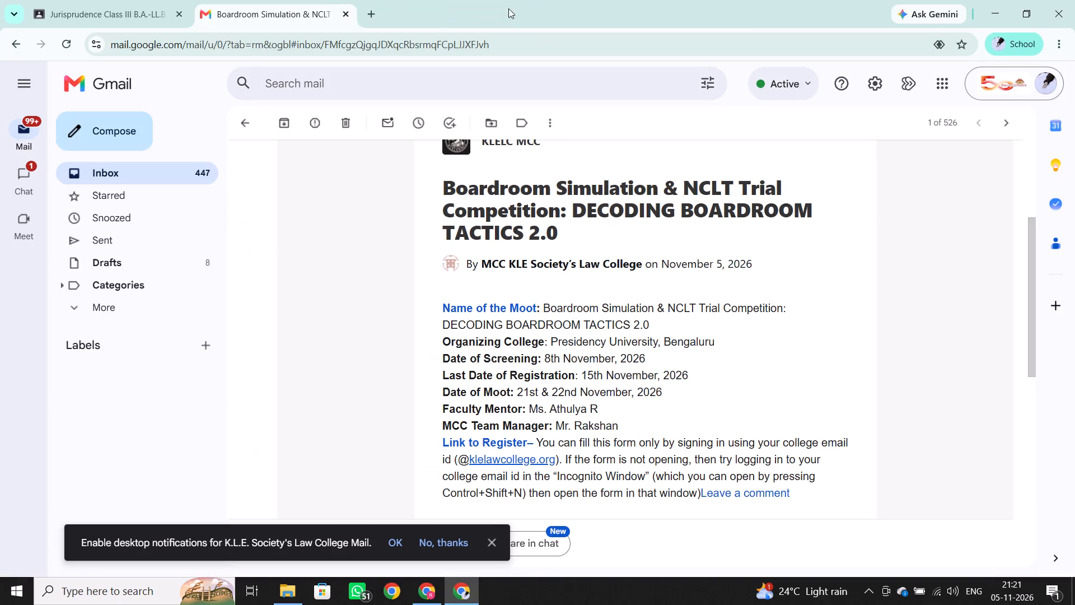
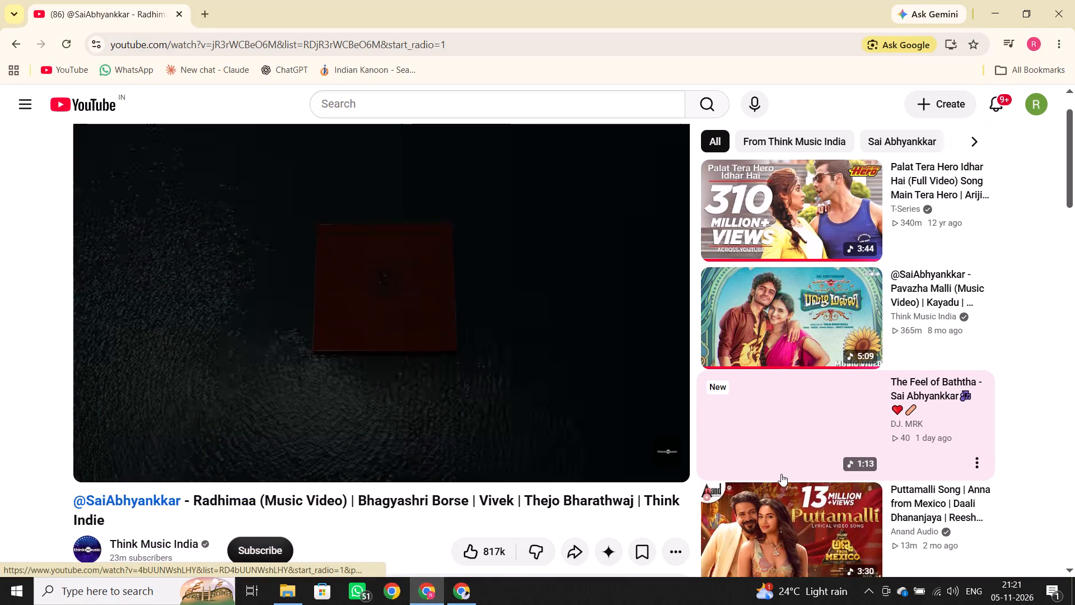
{"action": "scroll", "coordinate": [781, 474], "scroll_direction": "down", "scroll_amount": 3}
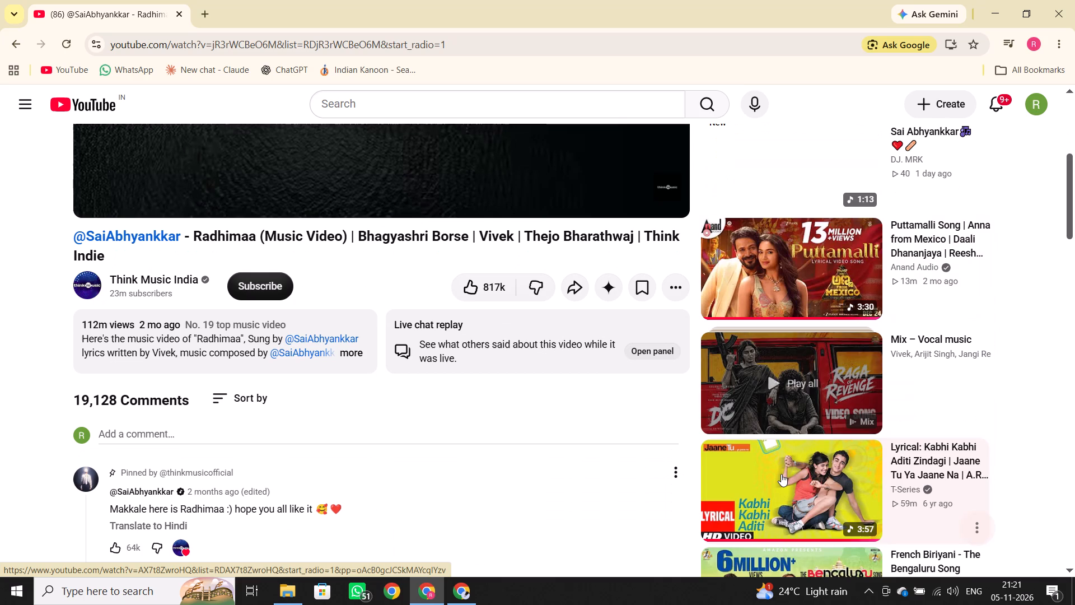
{"action": "scroll", "coordinate": [781, 474], "scroll_direction": "down", "scroll_amount": 3}
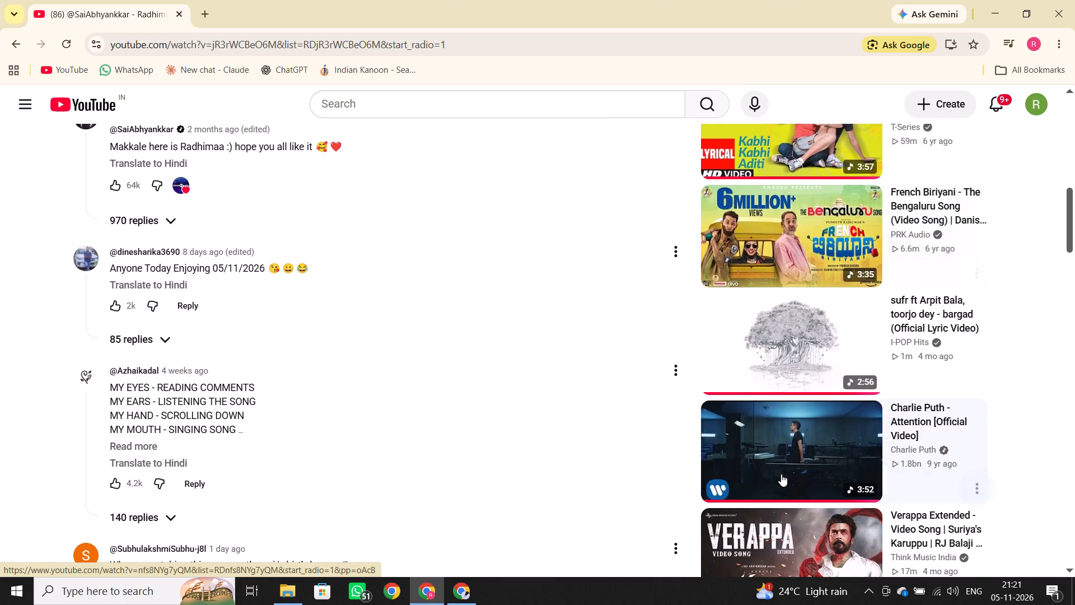
{"action": "scroll", "coordinate": [781, 474], "scroll_direction": "down", "scroll_amount": 2}
{"action": "scroll", "coordinate": [781, 474], "scroll_direction": "up", "scroll_amount": 3}
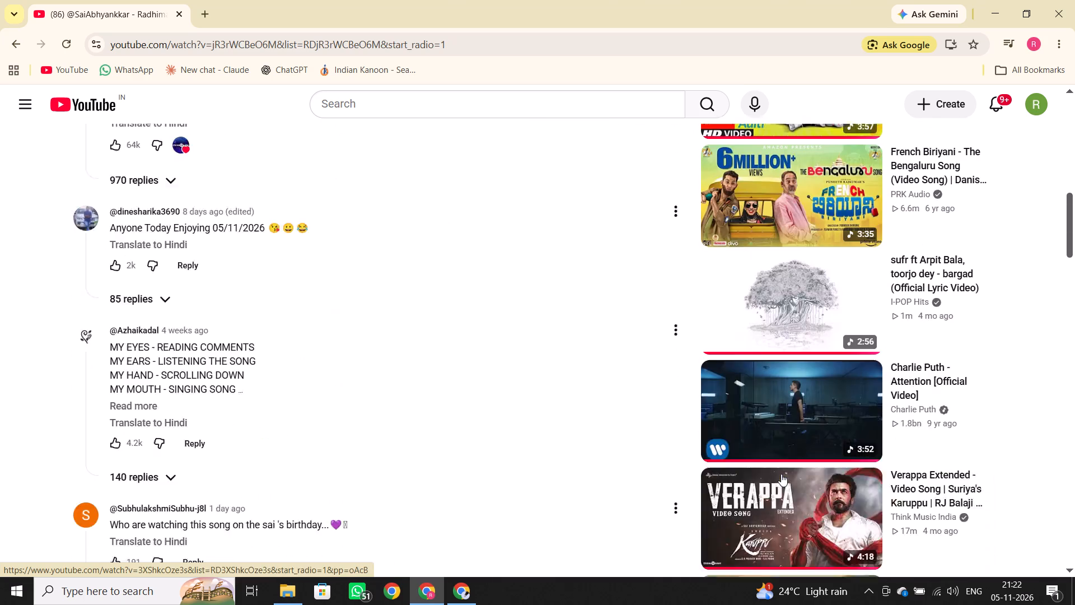
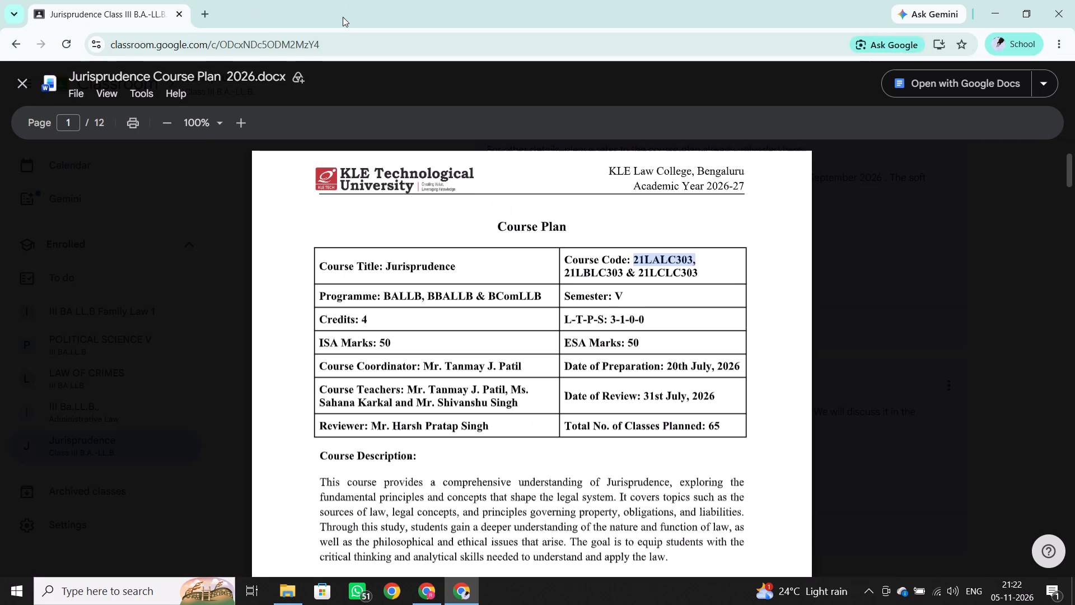
Close the Jurisprudence course plan preview to return to the class stream in Google Classroom.
{"action": "left_click", "coordinate": [21, 93]}
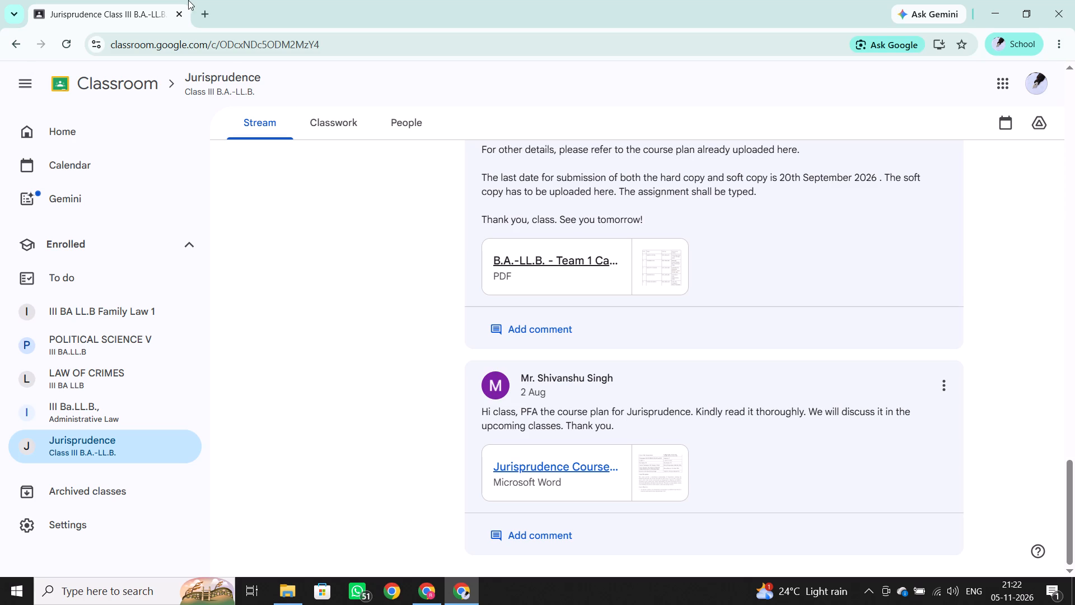
Open a new browser tab and get its address bar ready for entering a search or site.
{"action": "left_click", "coordinate": [202, 12]}
{"action": "left_click", "coordinate": [228, 46]}
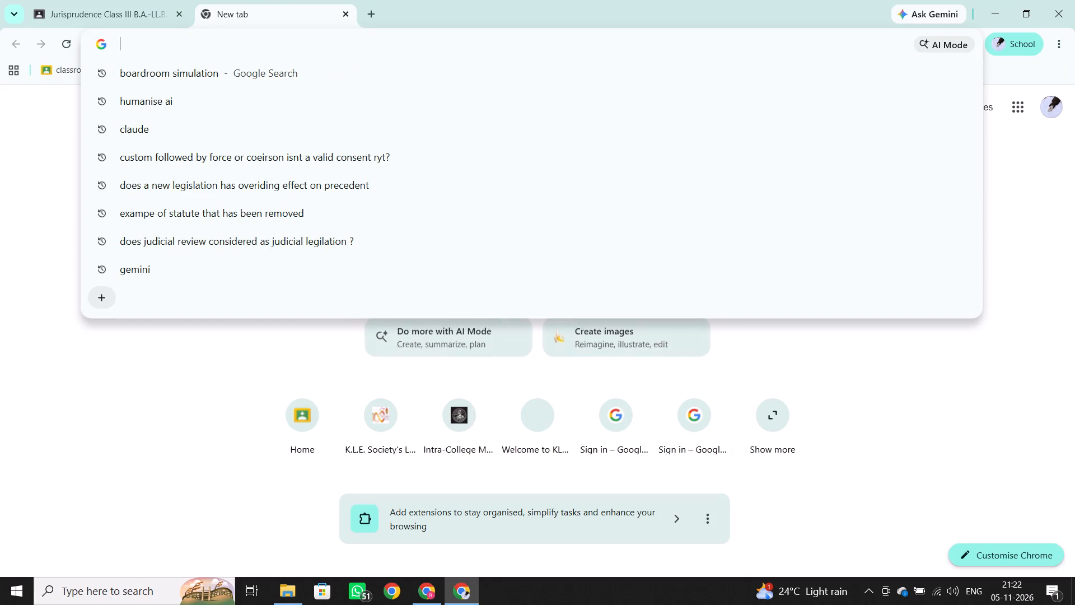